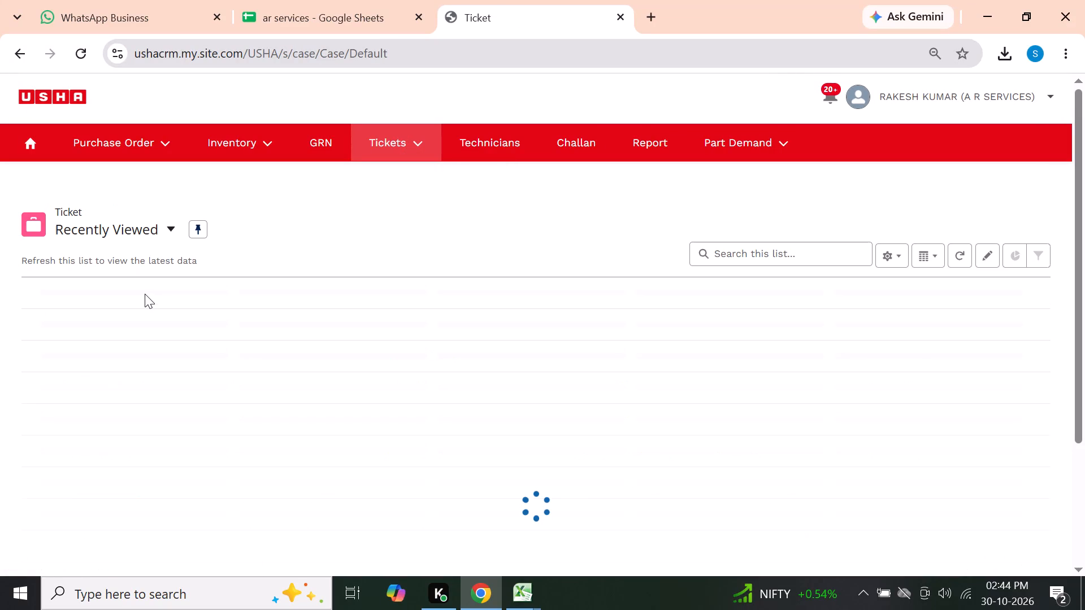
right_click(744, 250)
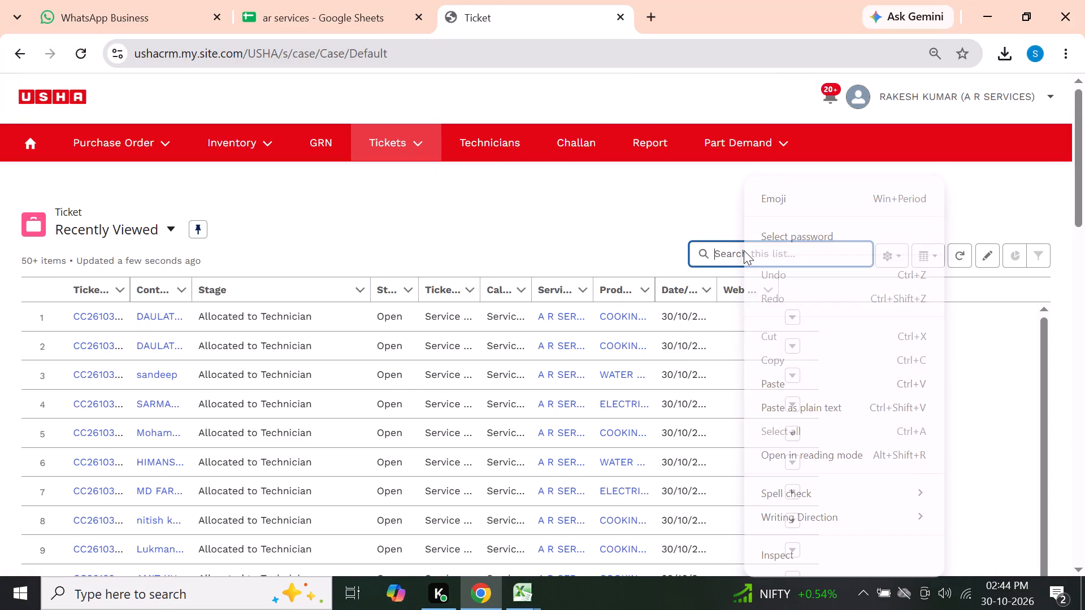
click(770, 378)
key(BackSpace)
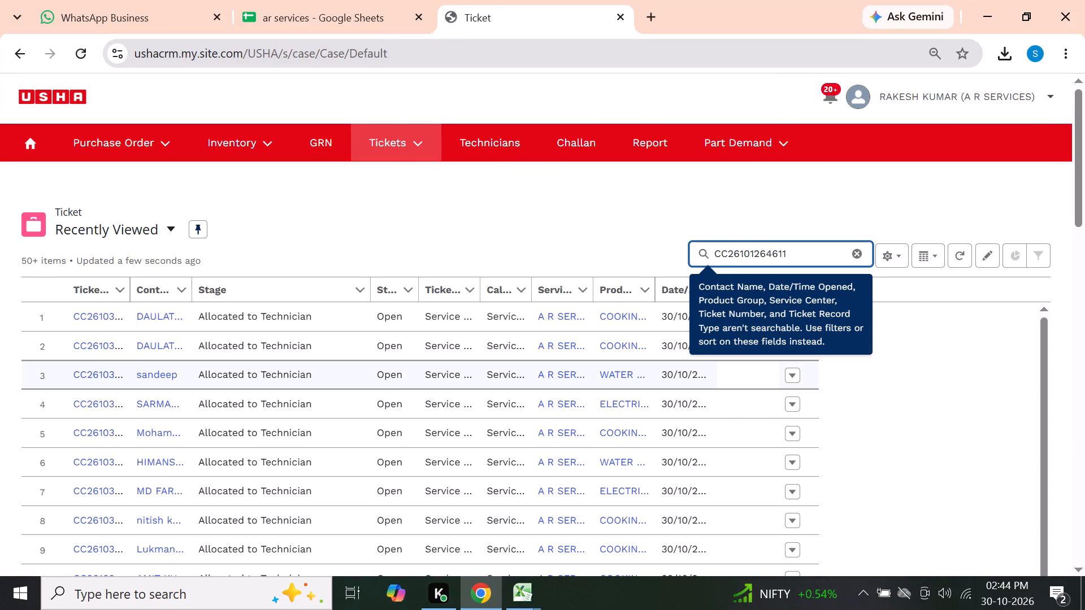
key(Return)
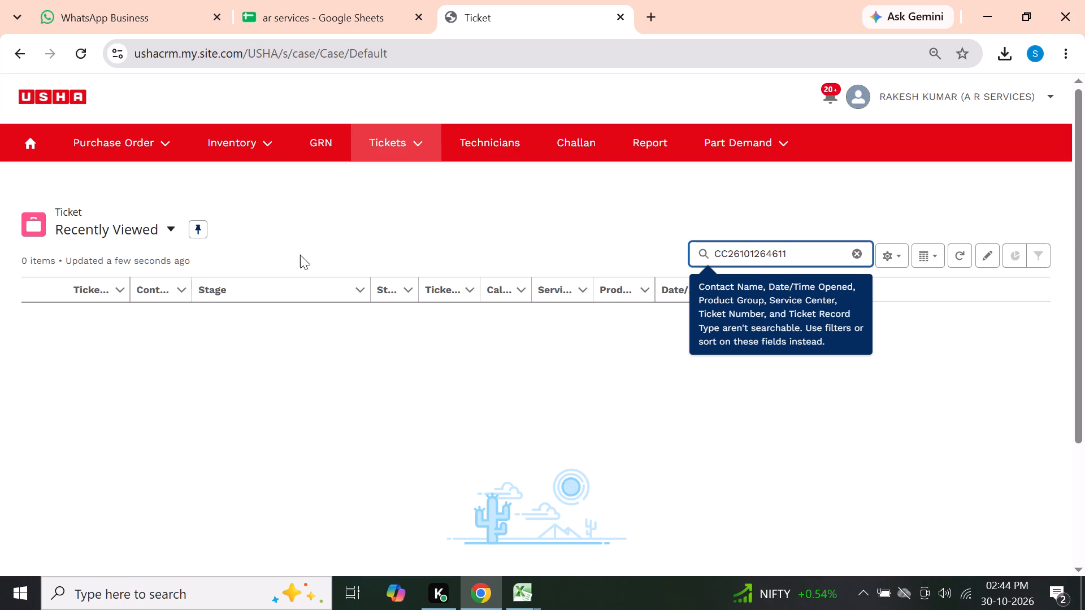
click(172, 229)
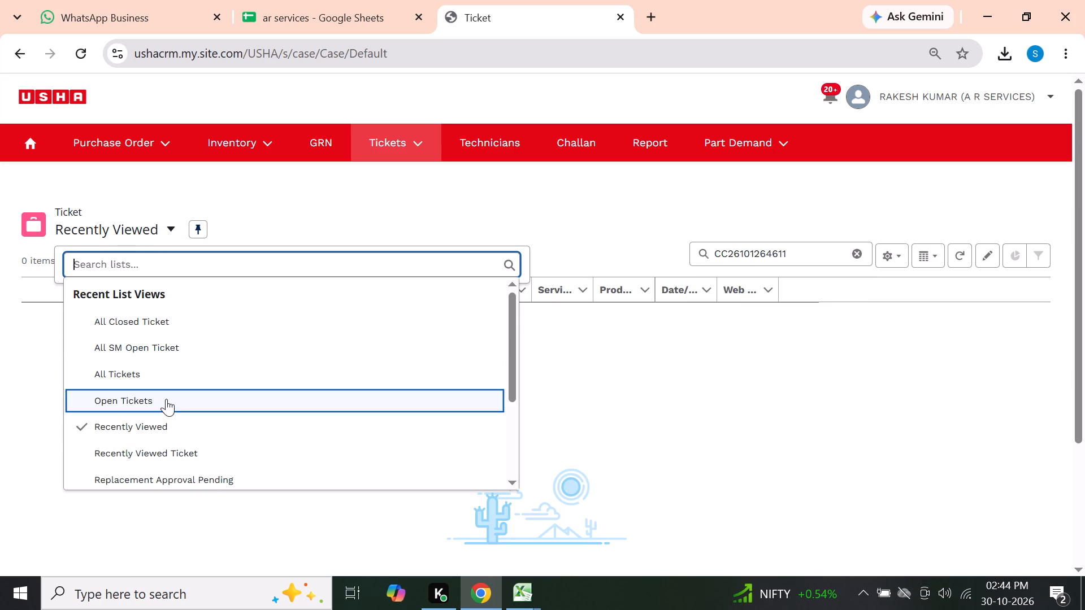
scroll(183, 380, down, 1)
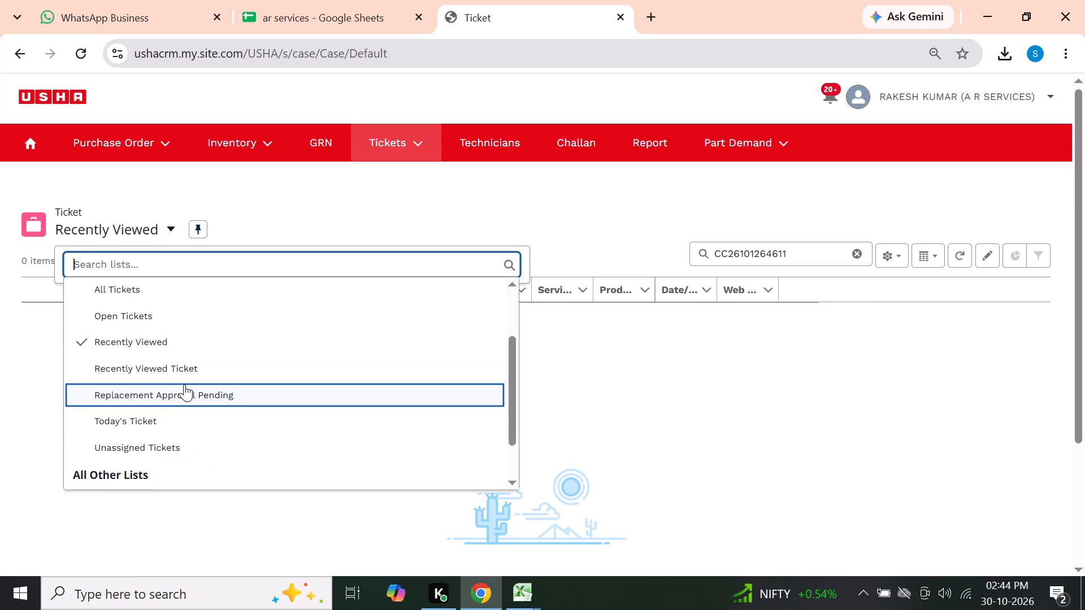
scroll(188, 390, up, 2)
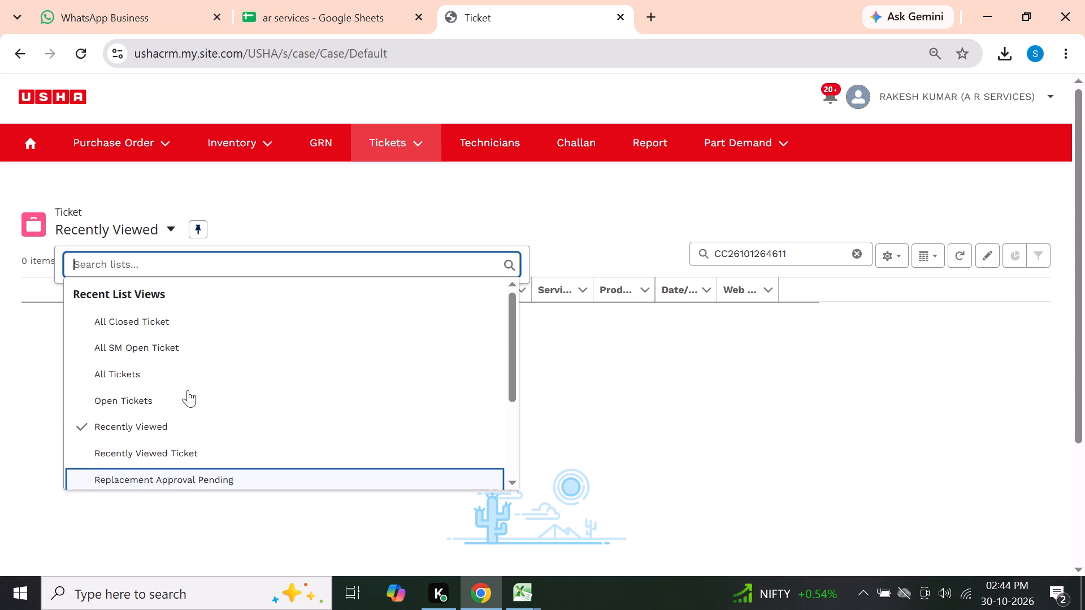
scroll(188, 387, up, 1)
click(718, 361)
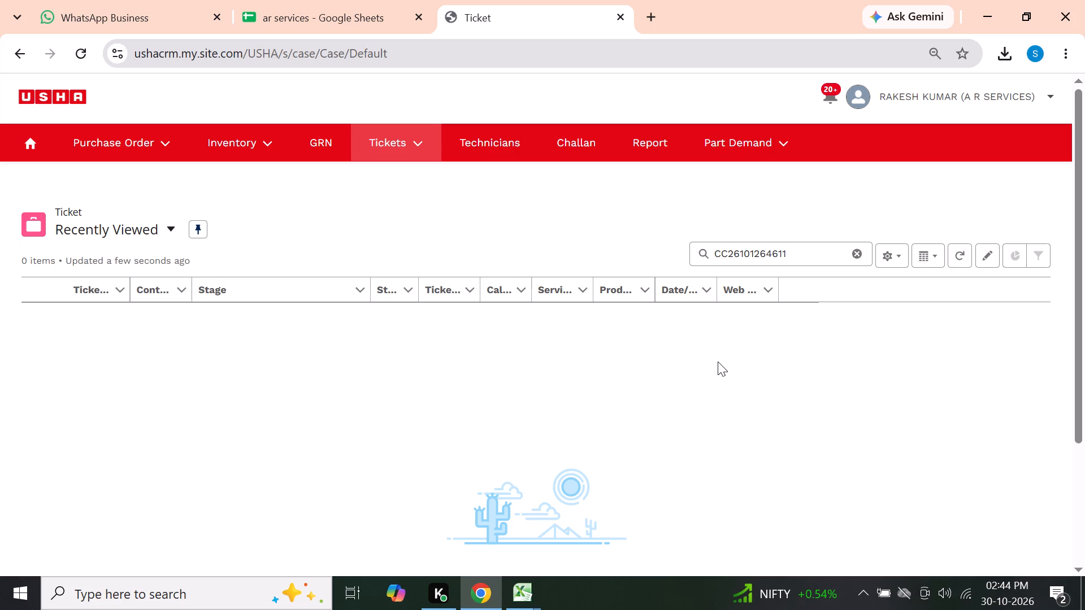
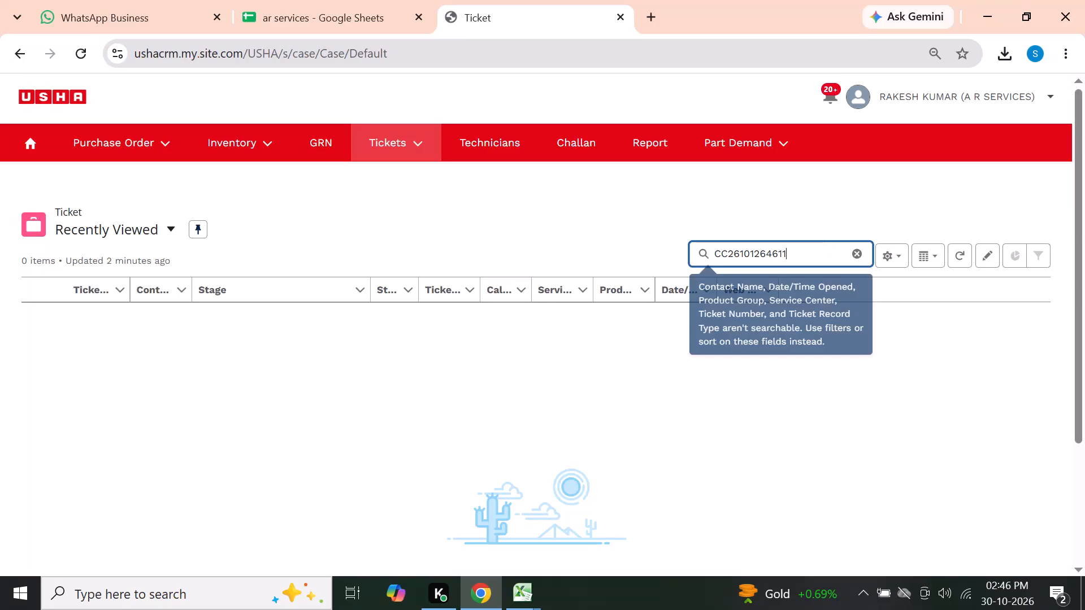
click(789, 251)
drag(789, 251, 738, 253)
right_click(738, 253)
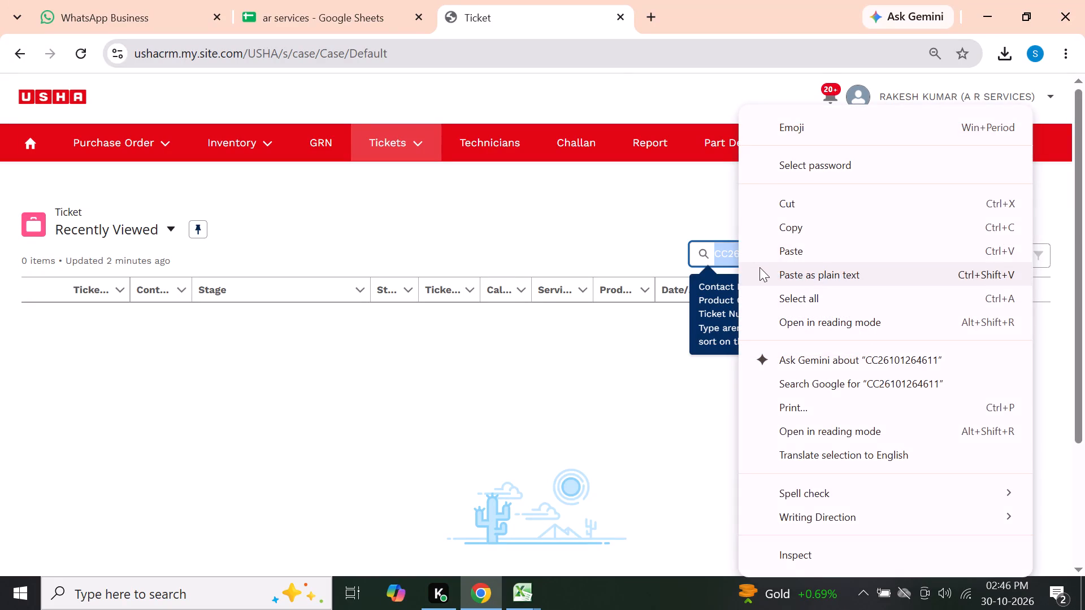
click(813, 224)
click(859, 254)
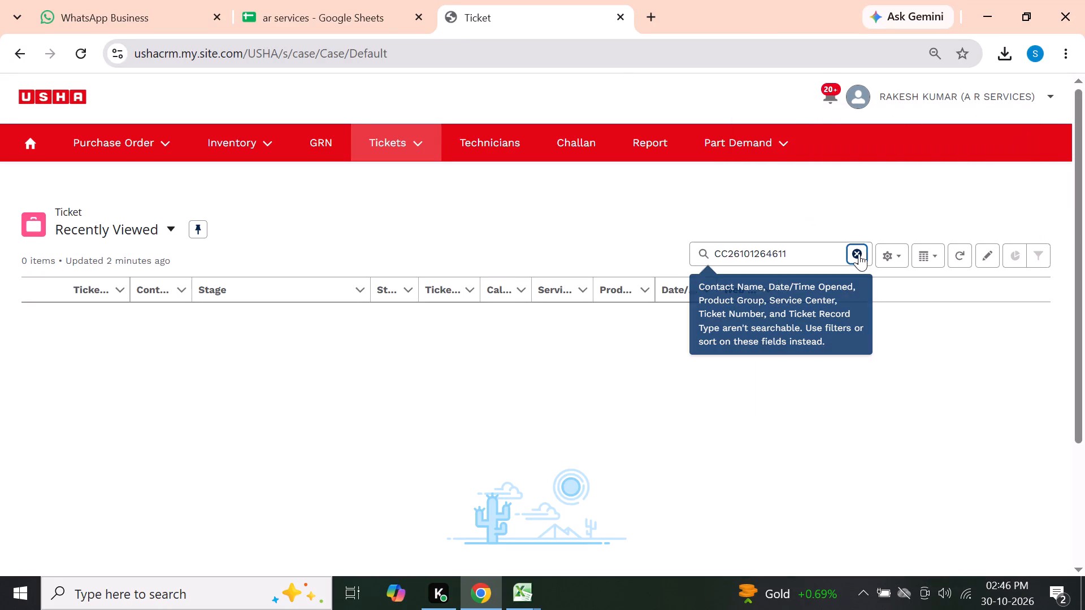
right_click(776, 254)
click(806, 380)
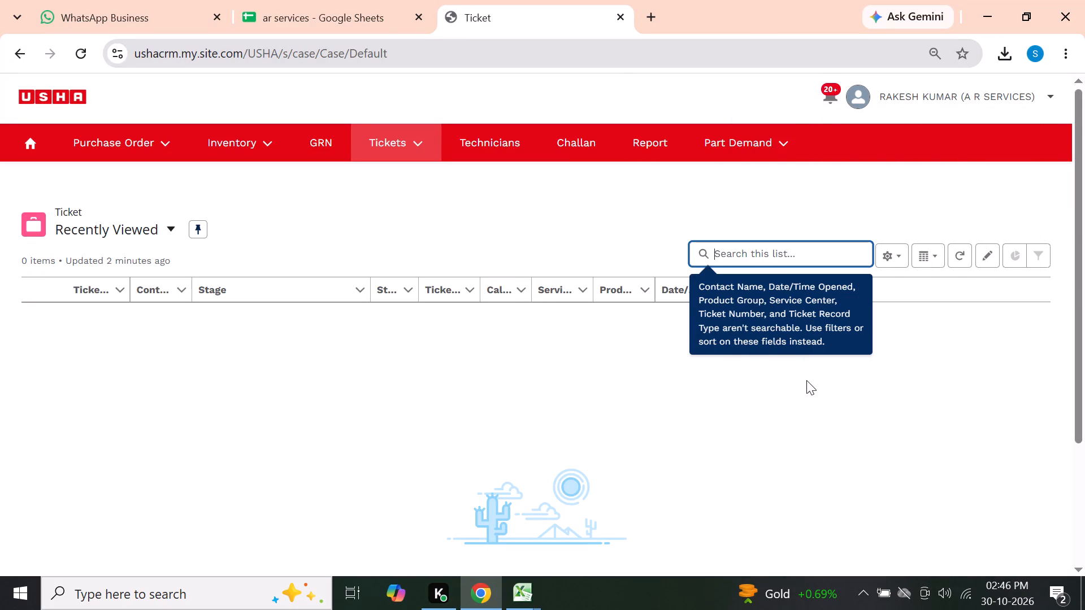
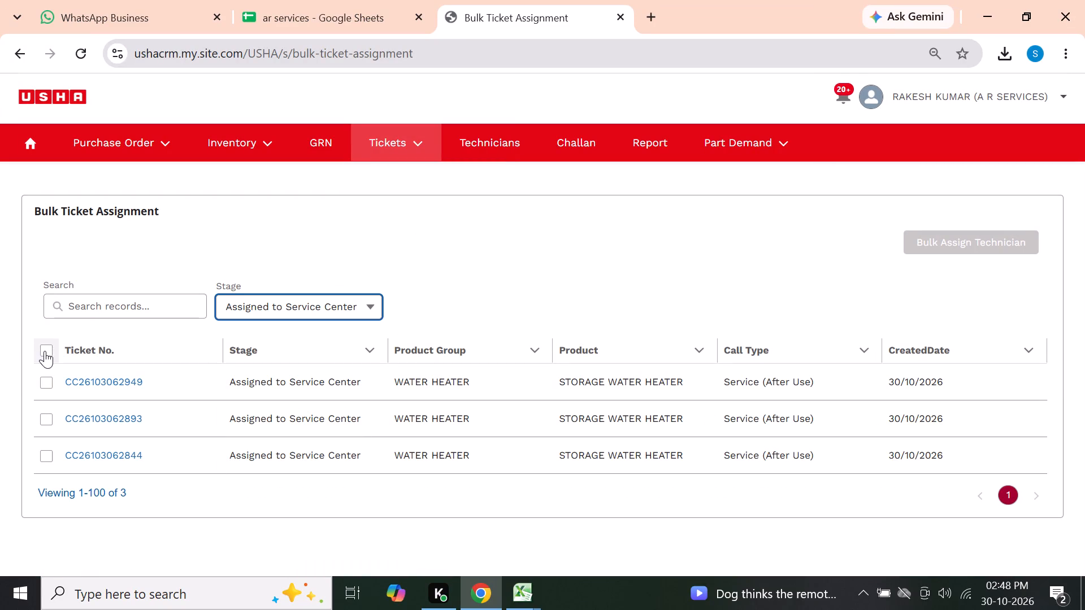
Start a bulk technician assignment for all listed Assigned to Service Center tickets, choosing A R SERVICES as the service center.
click(45, 351)
click(993, 234)
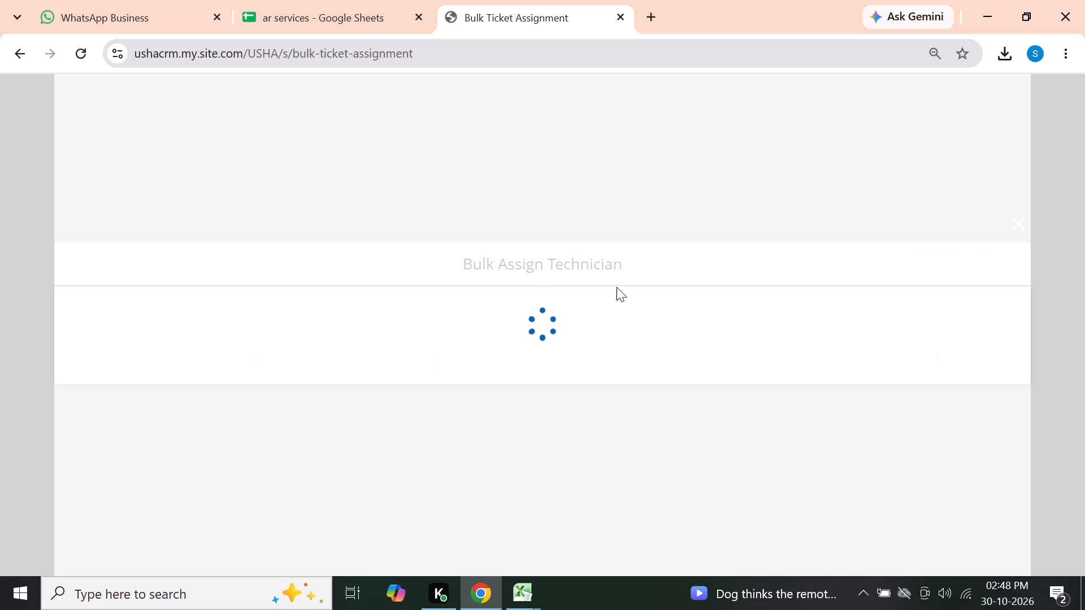
click(300, 245)
click(294, 278)
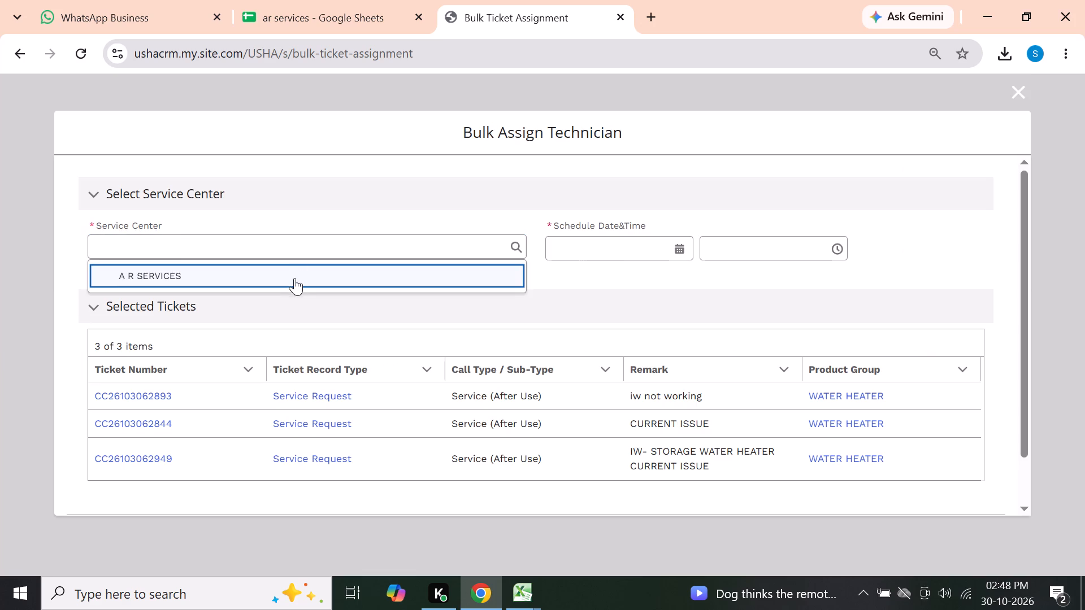
Set the bulk assignment's schedule date to today, 30-Oct-2026, and proceed to technician selection.
click(675, 249)
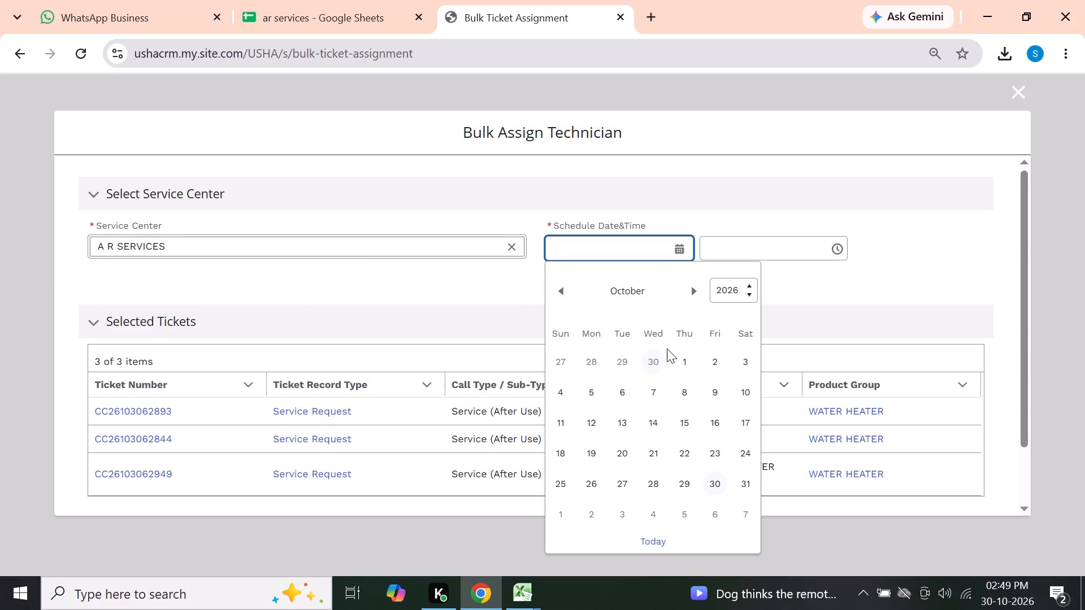
click(657, 544)
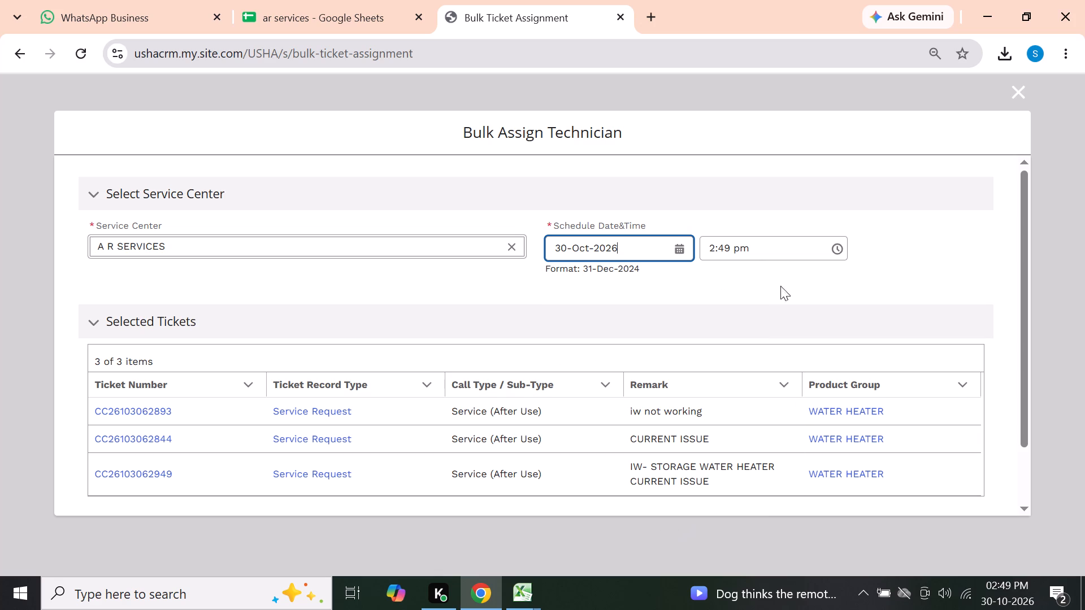
scroll(808, 342, down, 3)
click(973, 477)
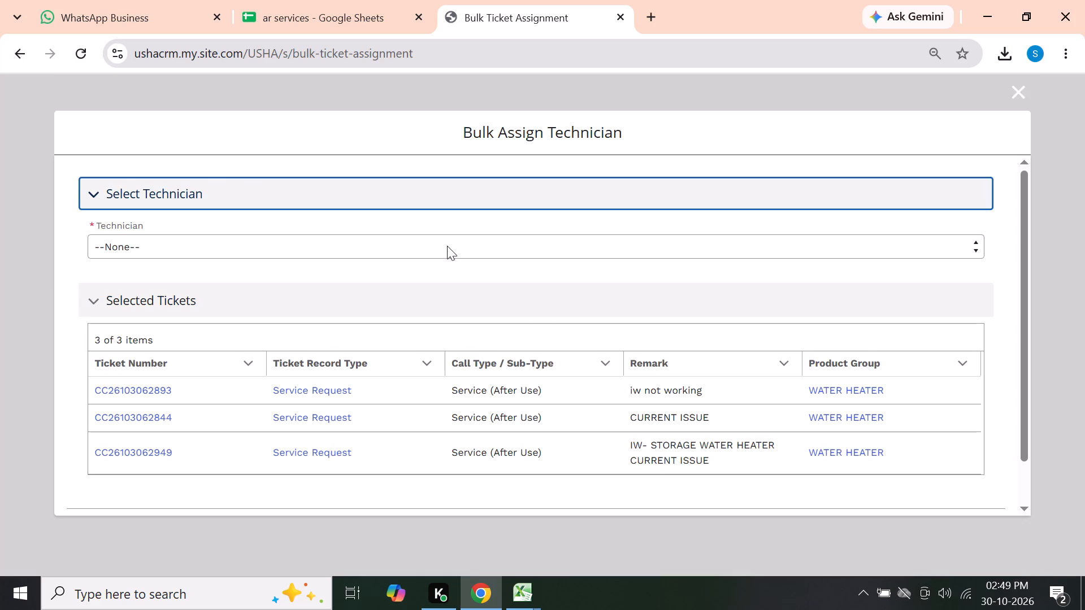
Choose the service center's technician for the three selected water heater tickets and complete the bulk assignment.
click(447, 245)
click(400, 342)
scroll(540, 365, down, 5)
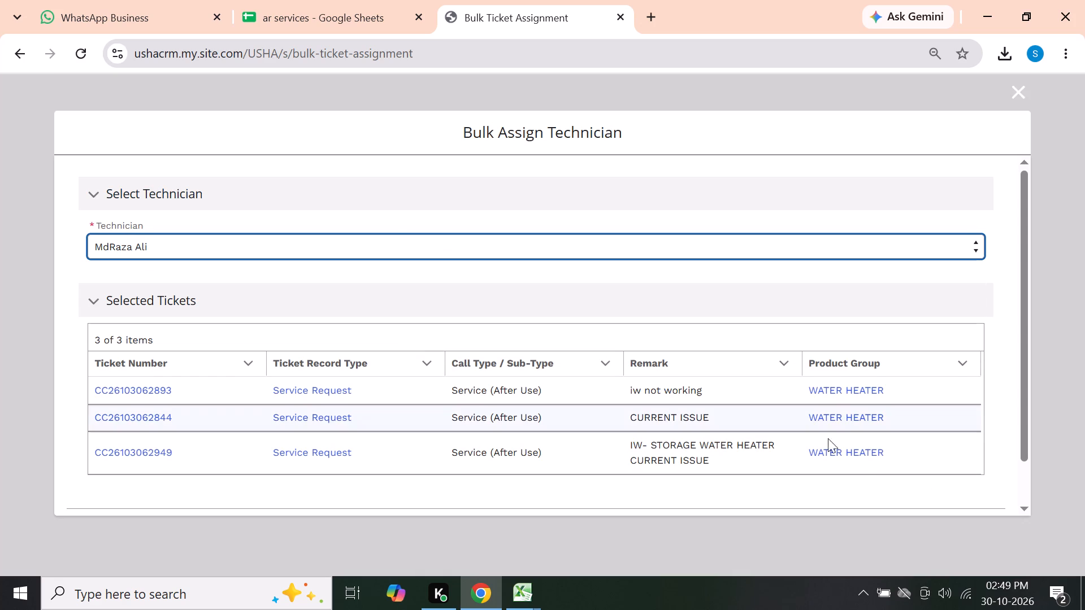
scroll(828, 438, down, 3)
scroll(984, 478, down, 4)
click(973, 481)
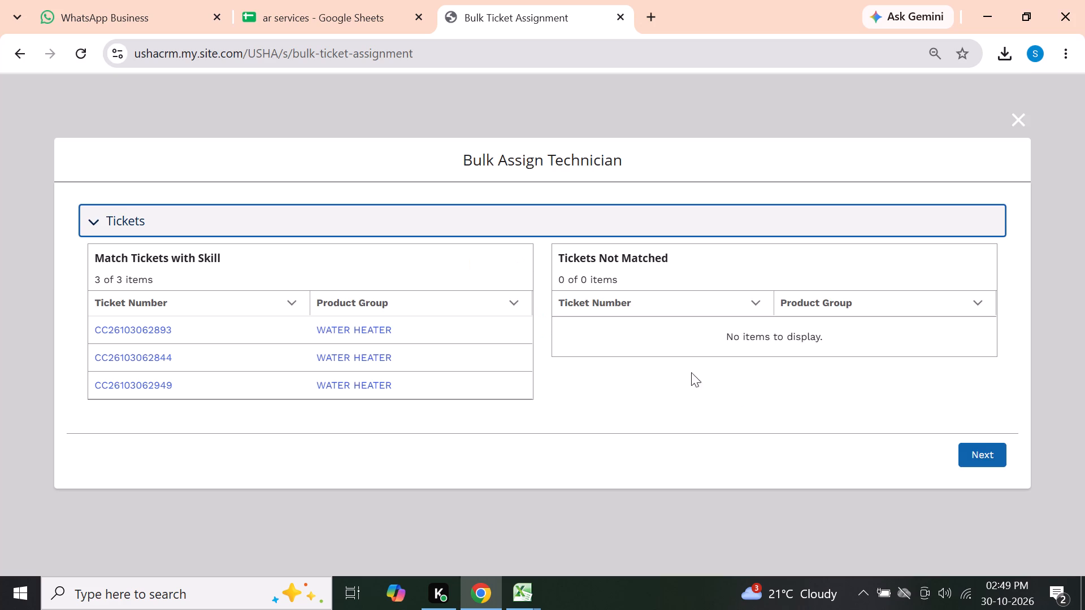
click(989, 451)
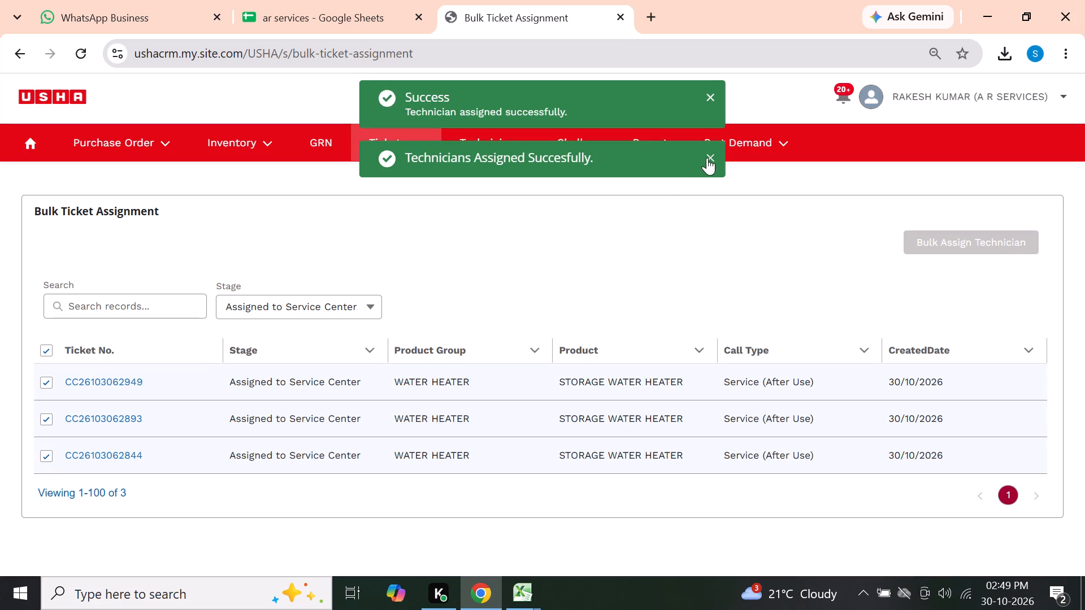
click(712, 155)
click(709, 98)
Reopen the Bulk Ticket Assignment list to check the tickets' current stages.
click(44, 141)
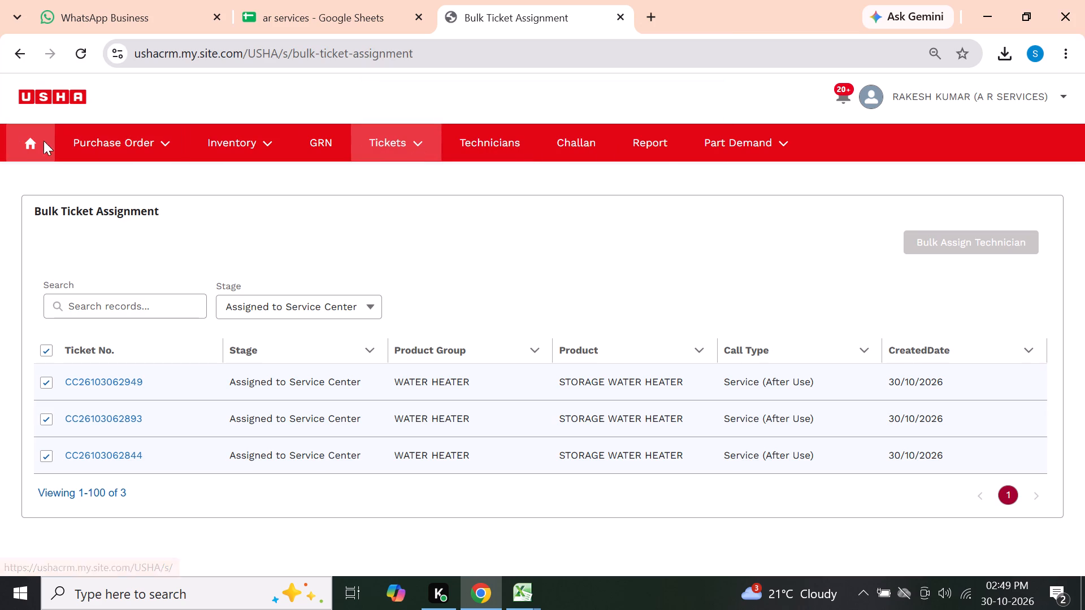
click(426, 141)
click(419, 205)
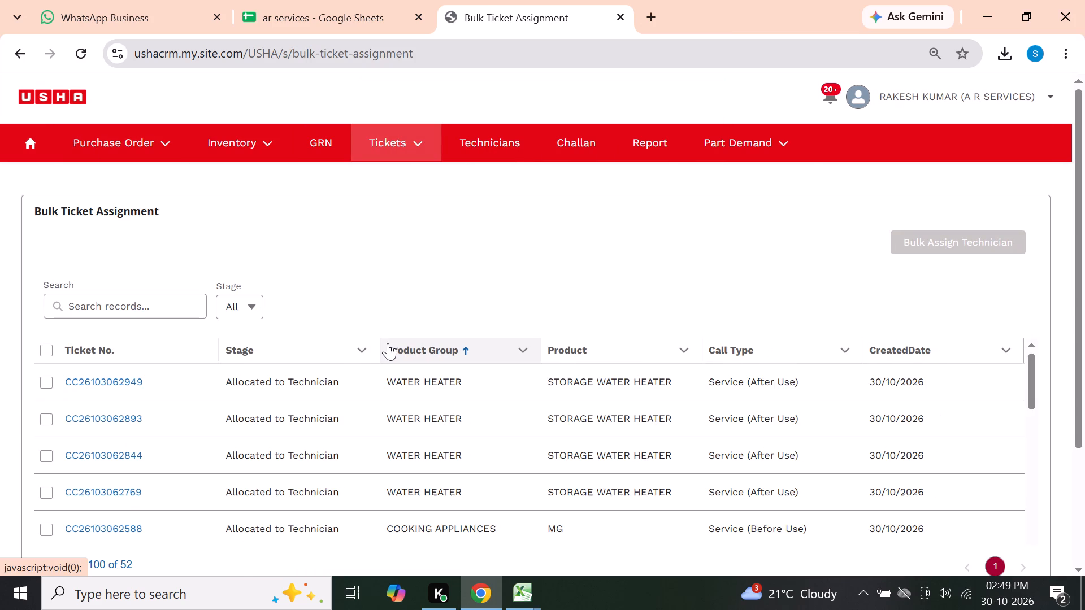
Export the Open Ticket Report as Details Only in Excel Format .xls.
click(642, 144)
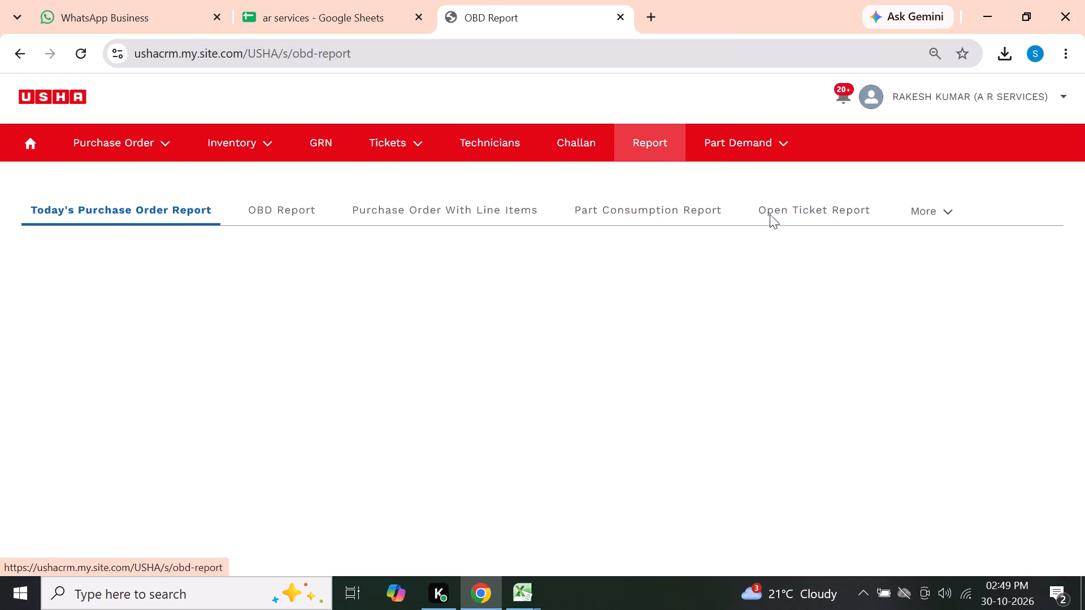
click(828, 211)
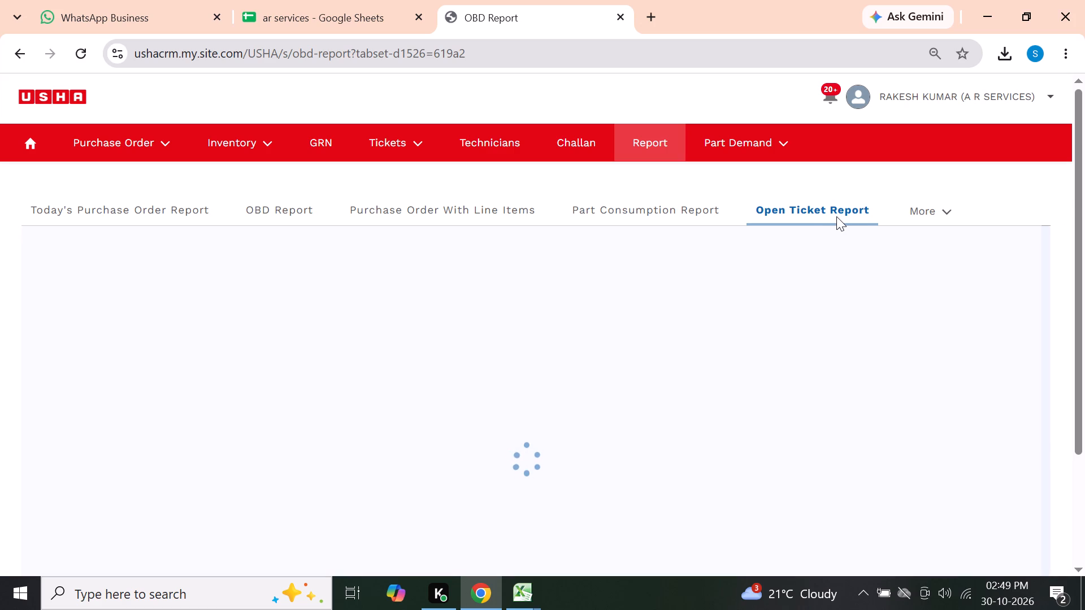
click(1009, 246)
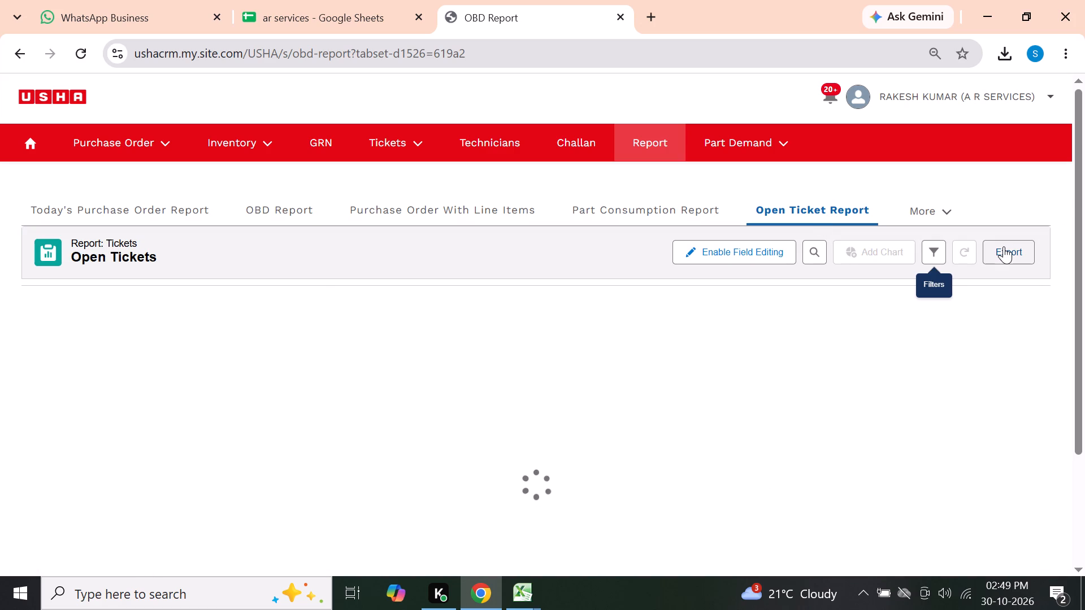
click(1004, 246)
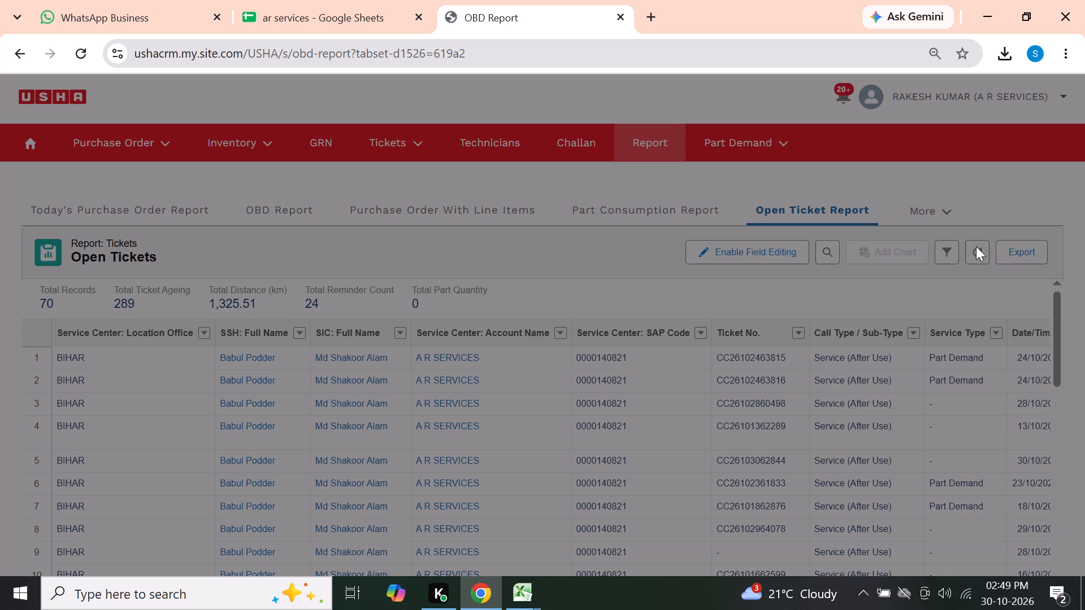
click(326, 291)
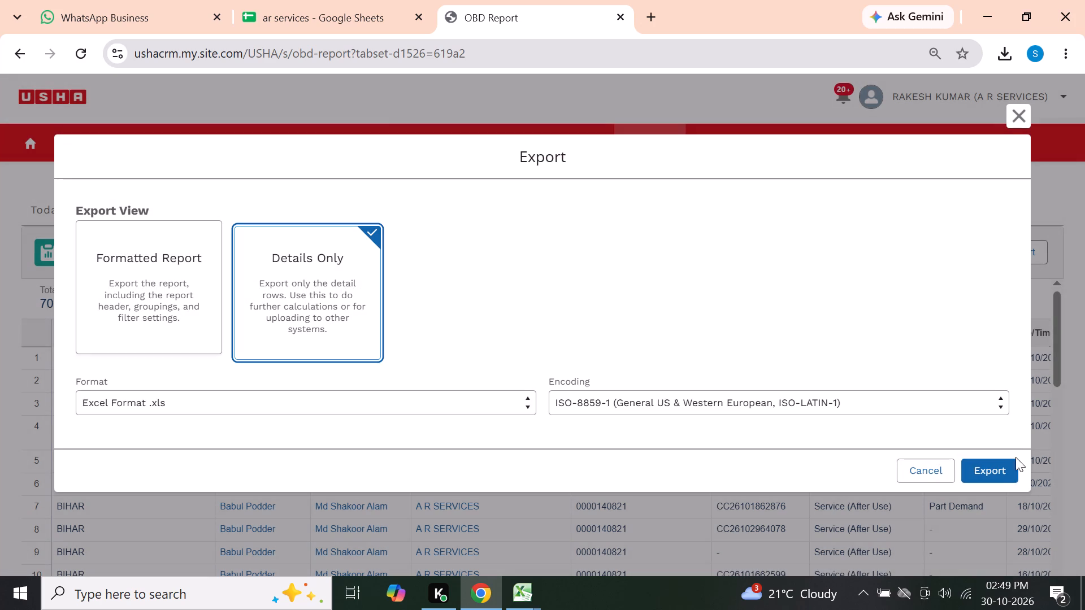
click(1006, 470)
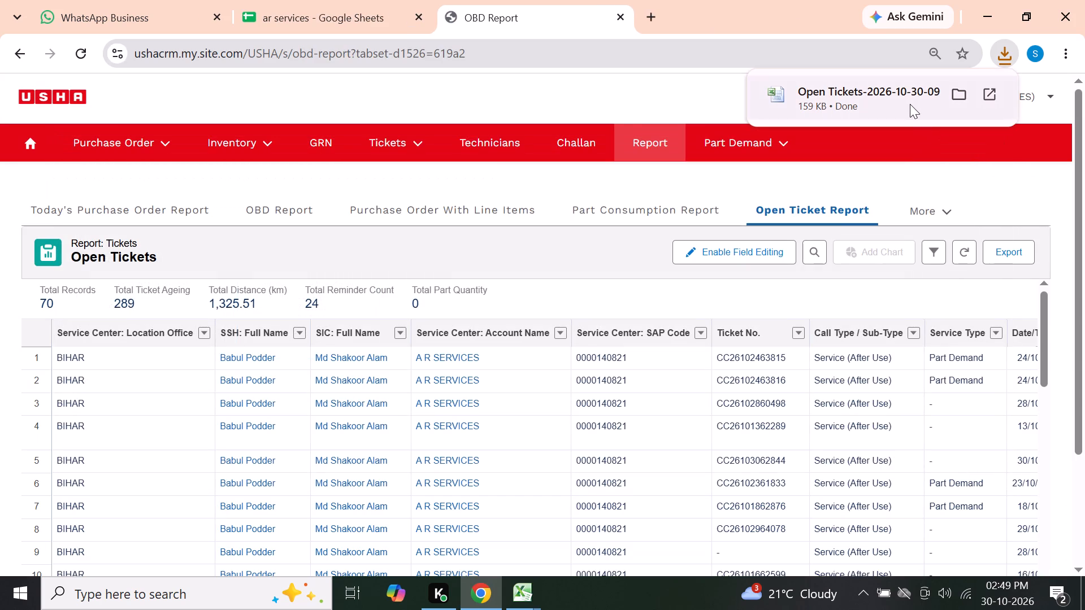
Open the downloaded Open Tickets file in Excel.
click(908, 102)
click(908, 102)
click(970, 11)
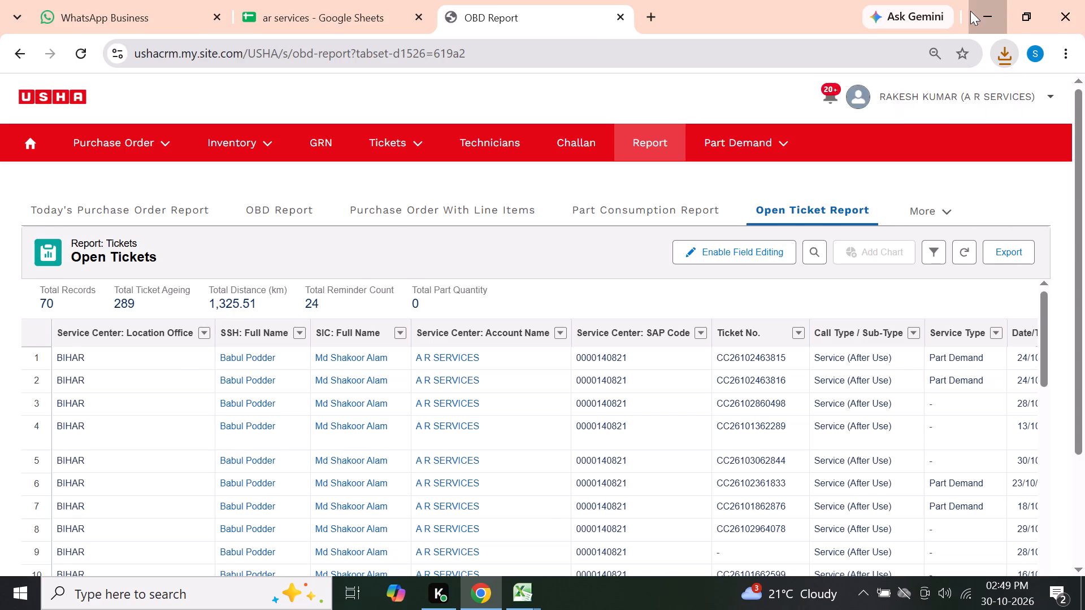
click(469, 337)
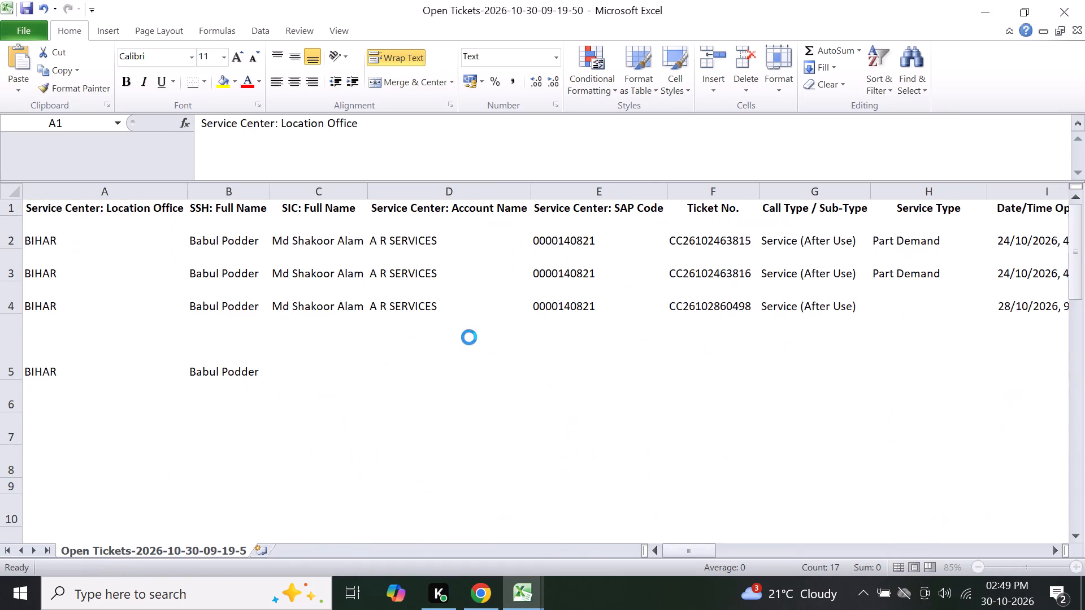
click(469, 337)
click(469, 337)
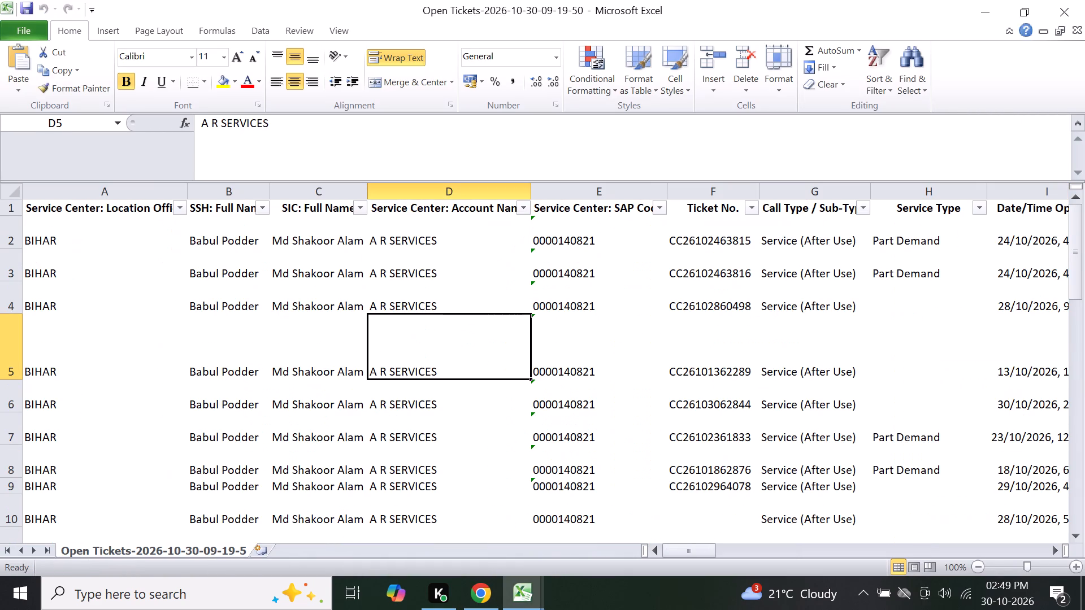
Delete the Location Office, SSH, SIC, SAP Code and Service Type columns from the Open Tickets sheet.
drag(80, 188, 334, 263)
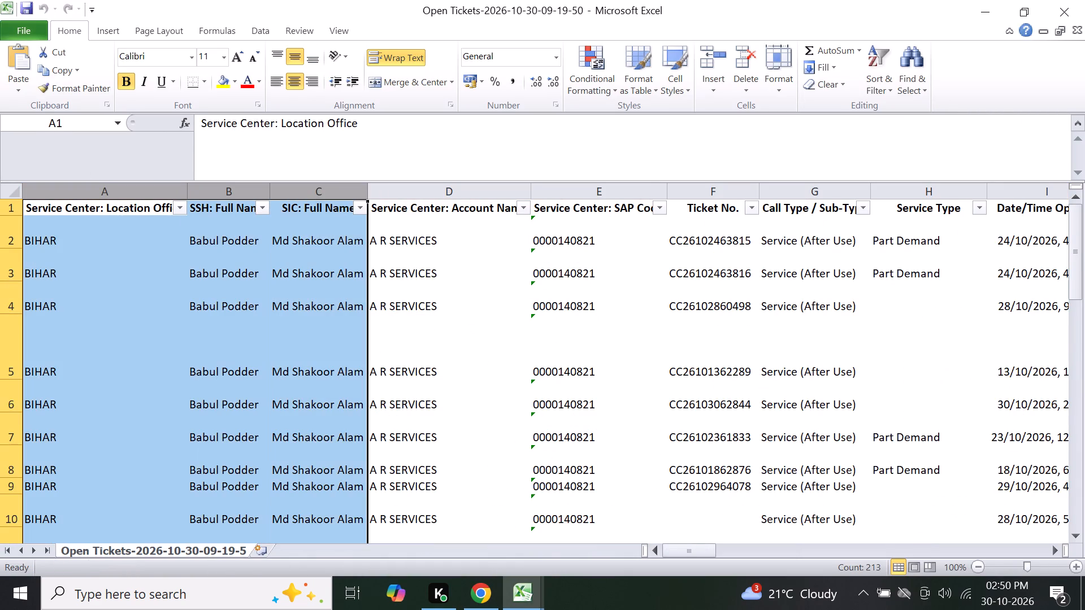
right_click(288, 294)
click(307, 417)
click(231, 194)
right_click(231, 194)
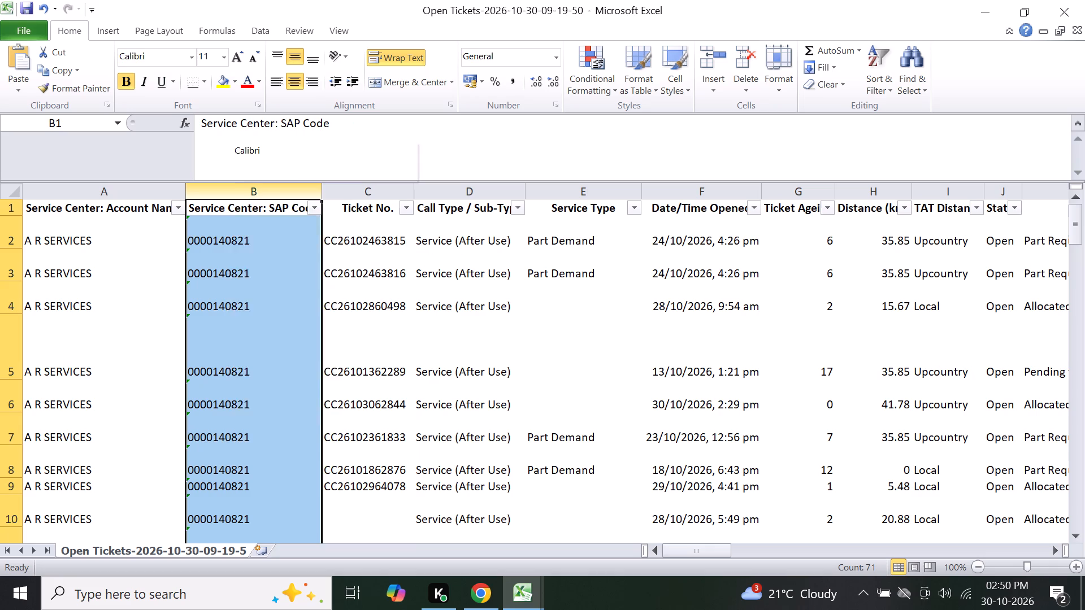
click(288, 313)
click(429, 191)
right_click(429, 191)
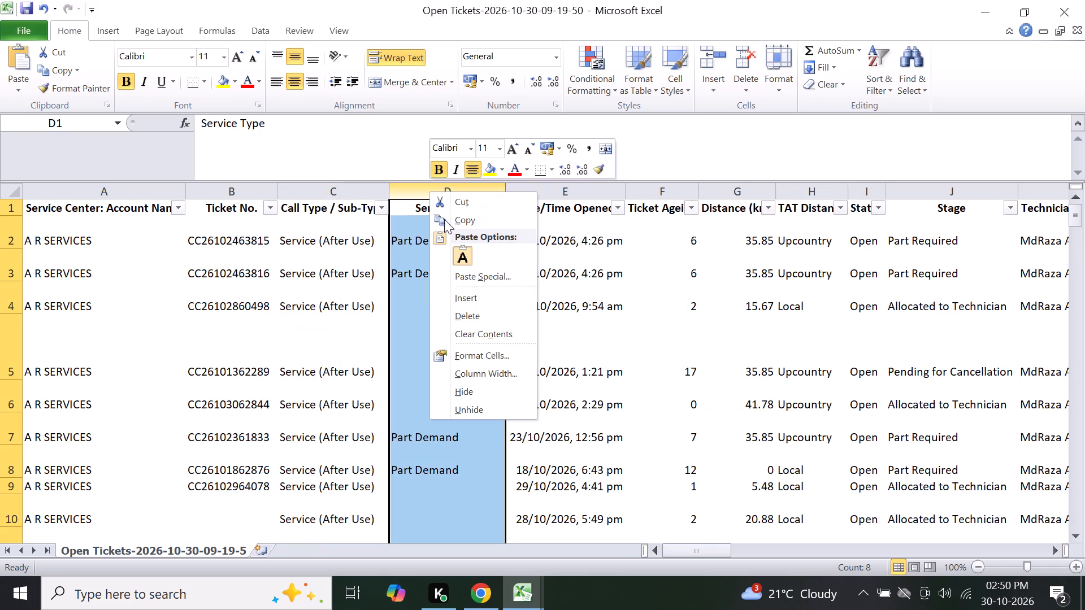
click(483, 315)
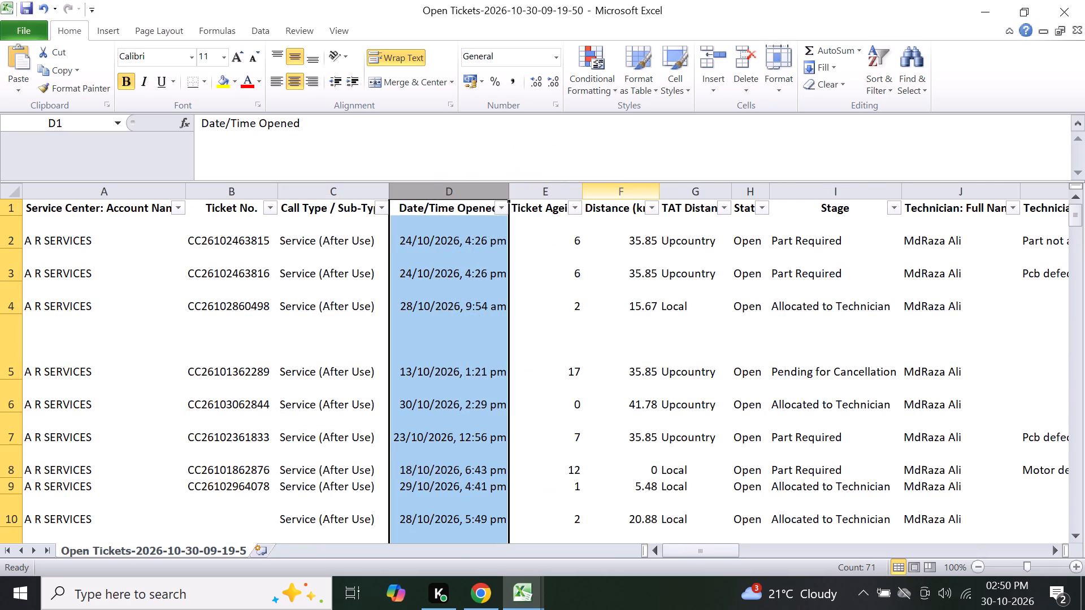
Delete the Distance, TAT Distance, Status, Technician Observation, Check-In Datetime and Product Group columns.
drag(607, 193, 735, 256)
right_click(688, 289)
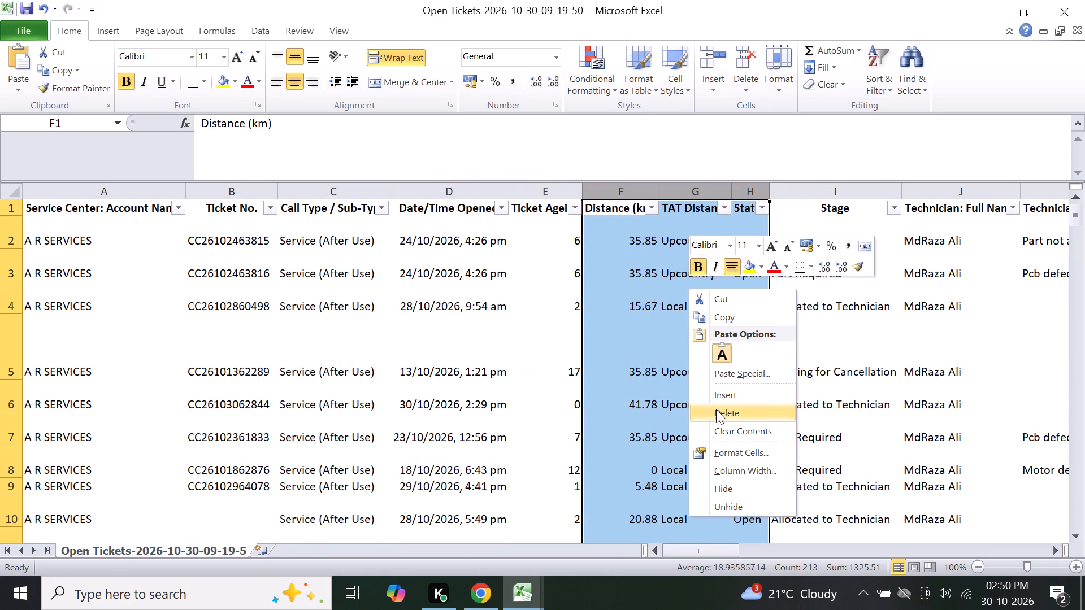
click(716, 409)
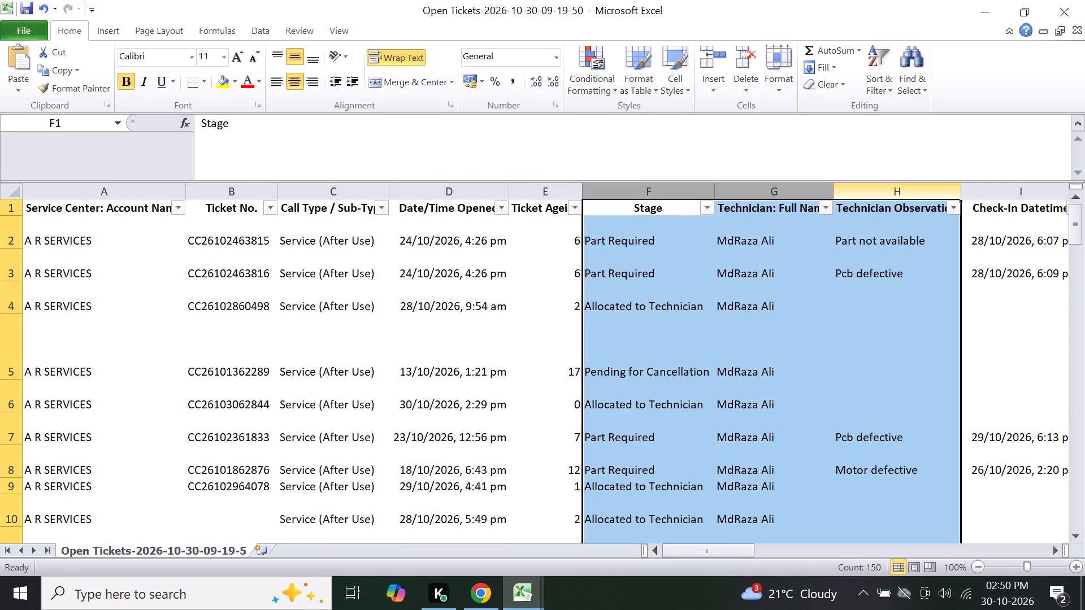
drag(884, 198, 772, 303)
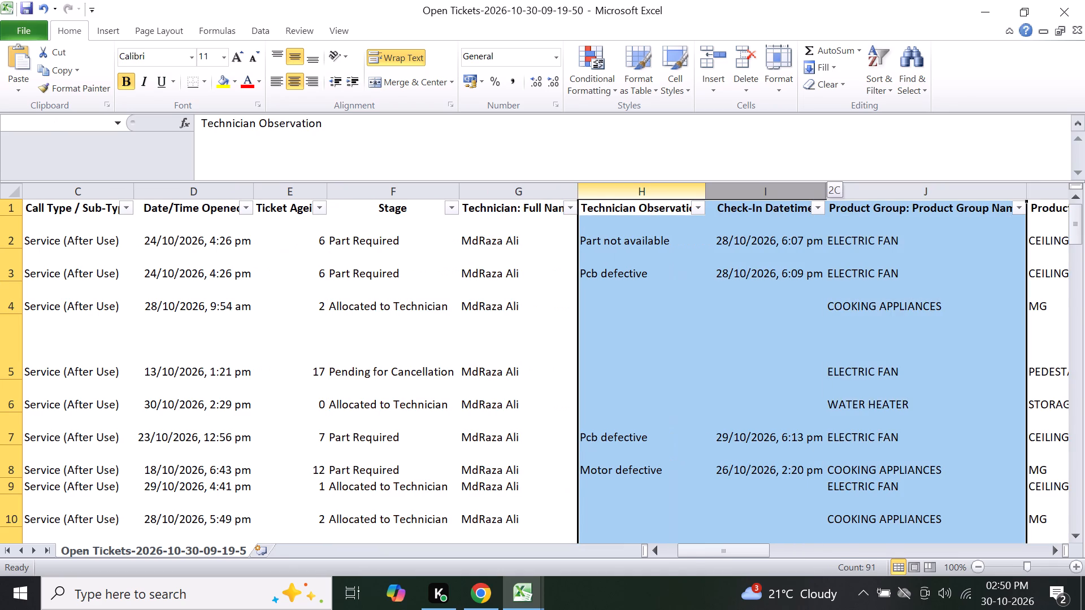
drag(772, 303, 857, 331)
right_click(752, 323)
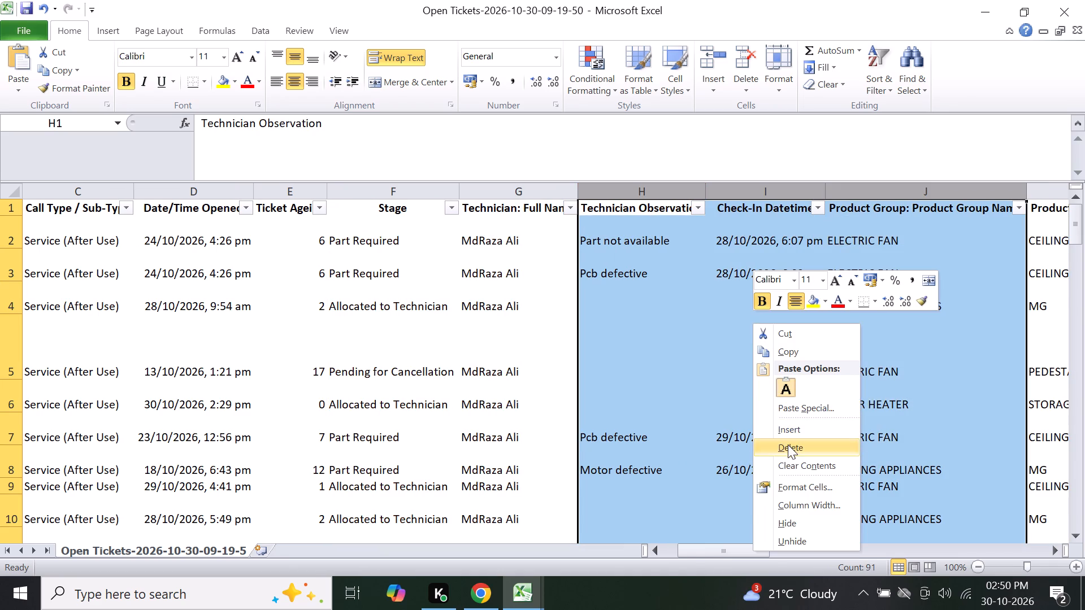
click(788, 445)
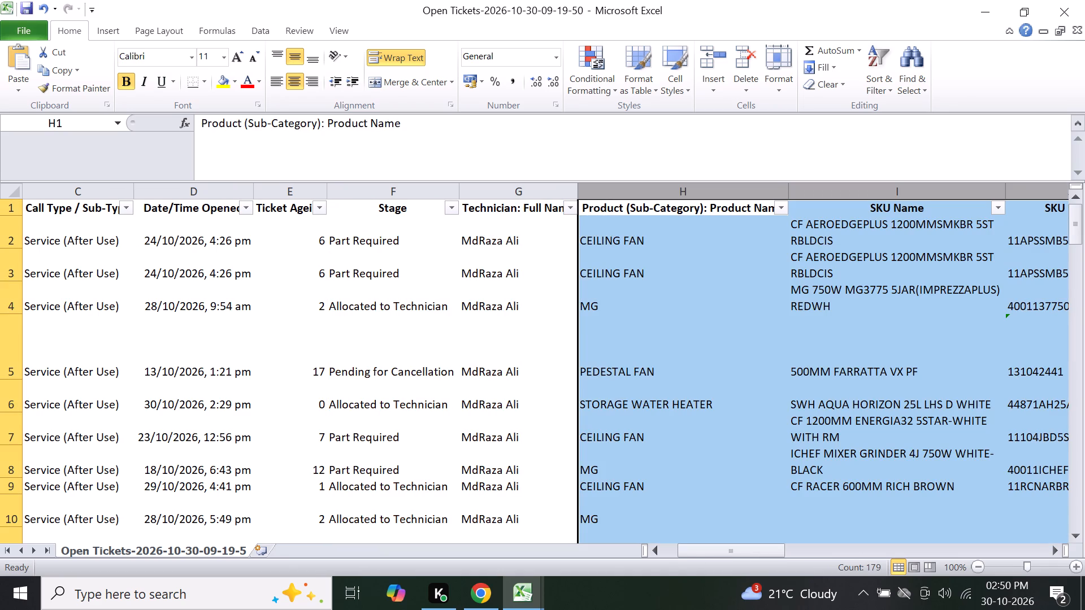
Delete the columns from SKU Code through Reason For Manual Entry, plus the contact Email Id column.
drag(1044, 198, 489, 283)
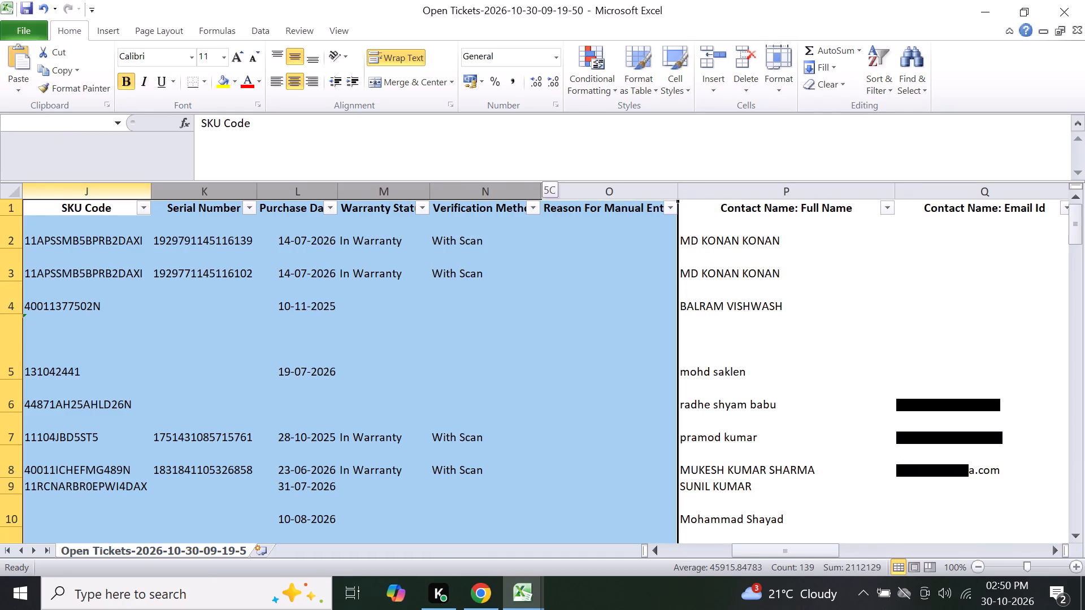
drag(489, 283, 551, 312)
right_click(525, 302)
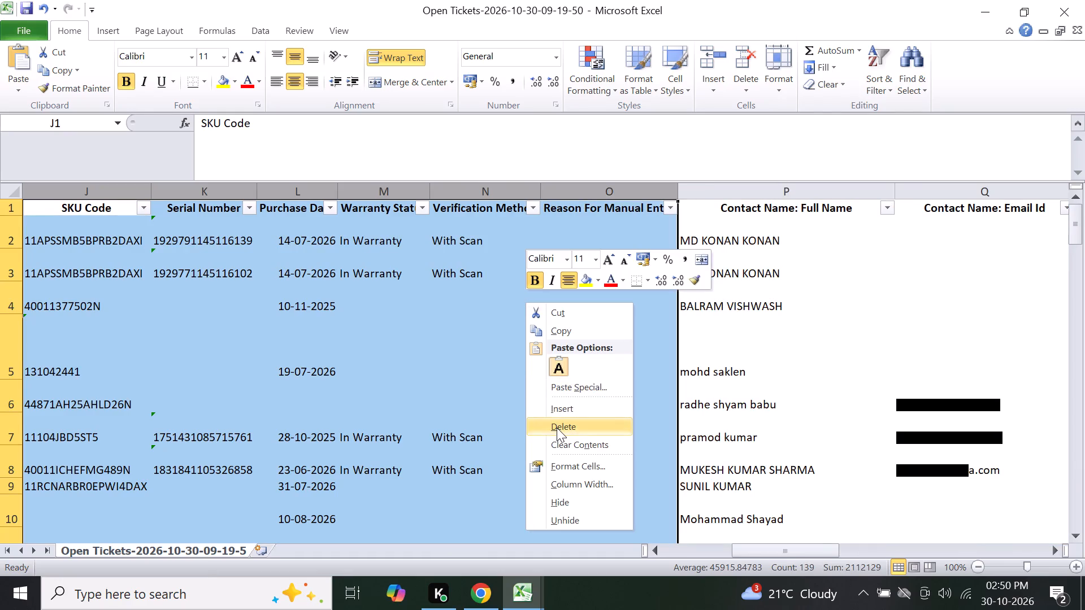
click(557, 428)
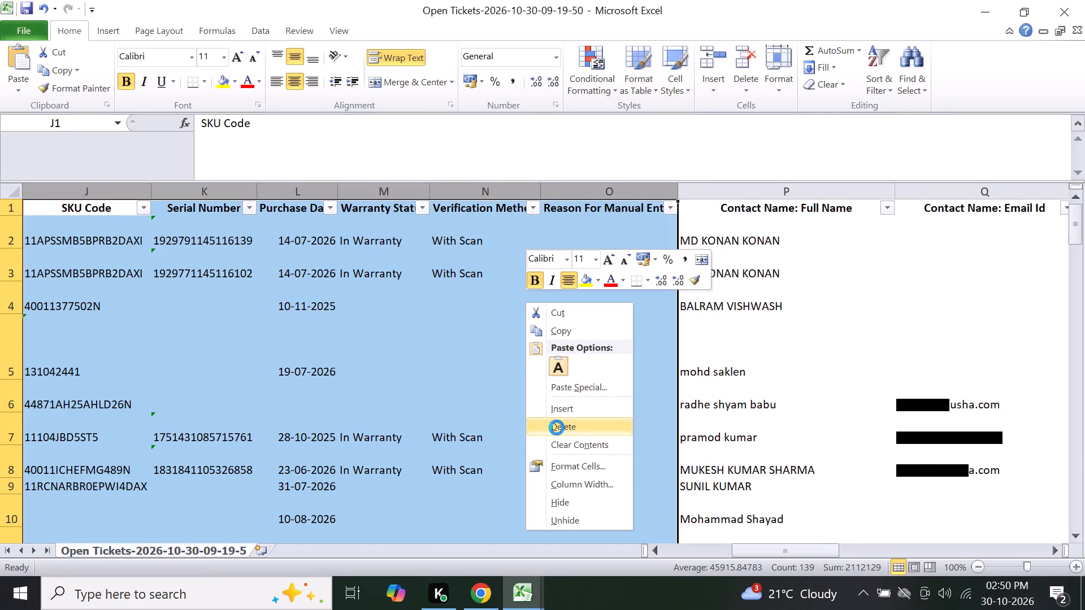
click(334, 191)
right_click(334, 191)
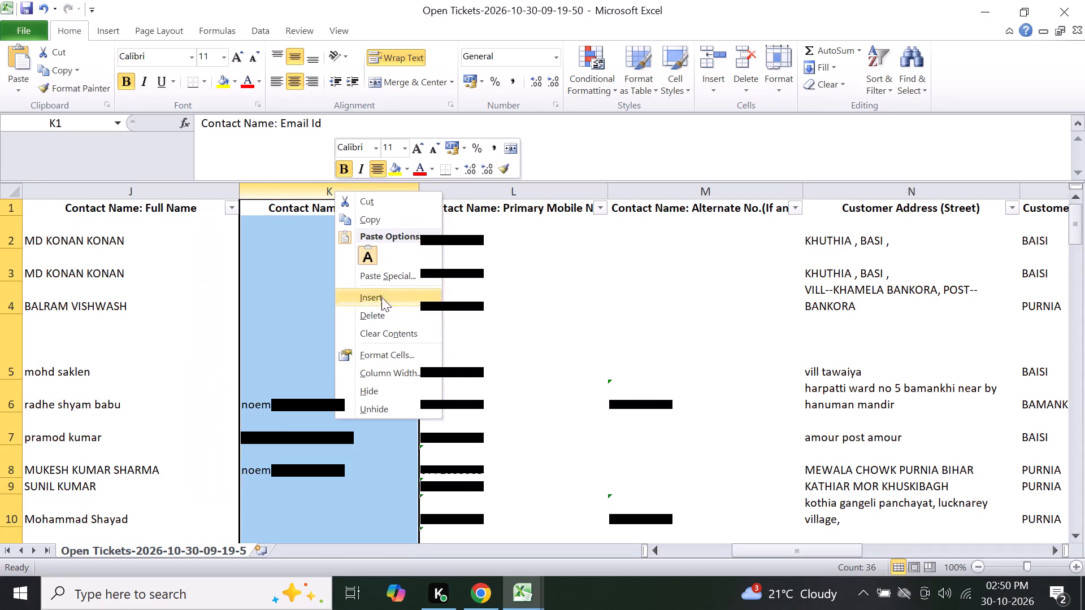
click(390, 322)
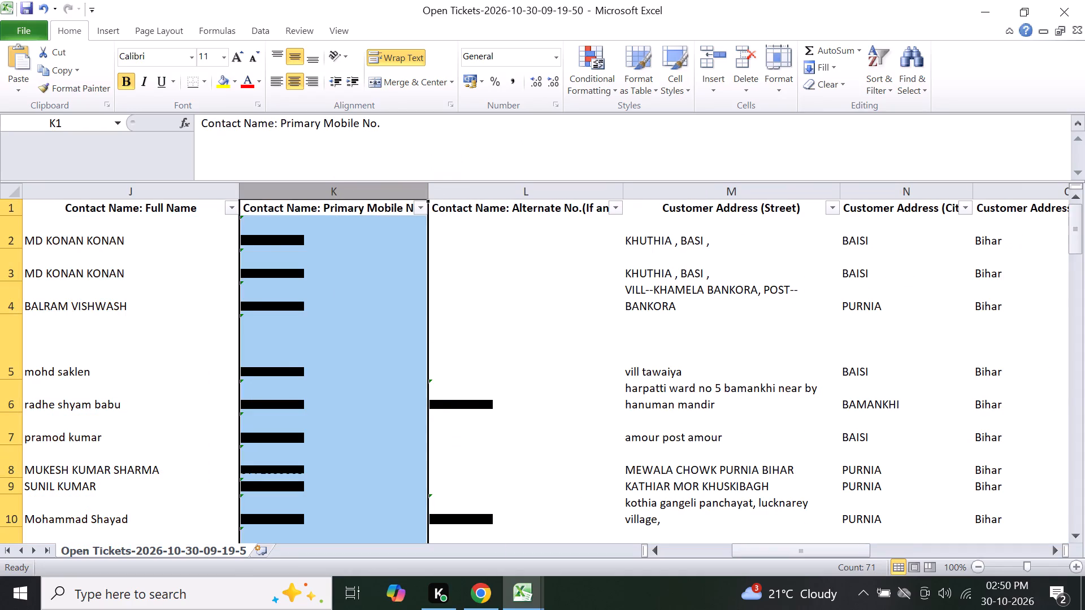
Delete all columns from Reminder Count through Replacement Reason, keeping the Remark column.
drag(793, 548, 809, 549)
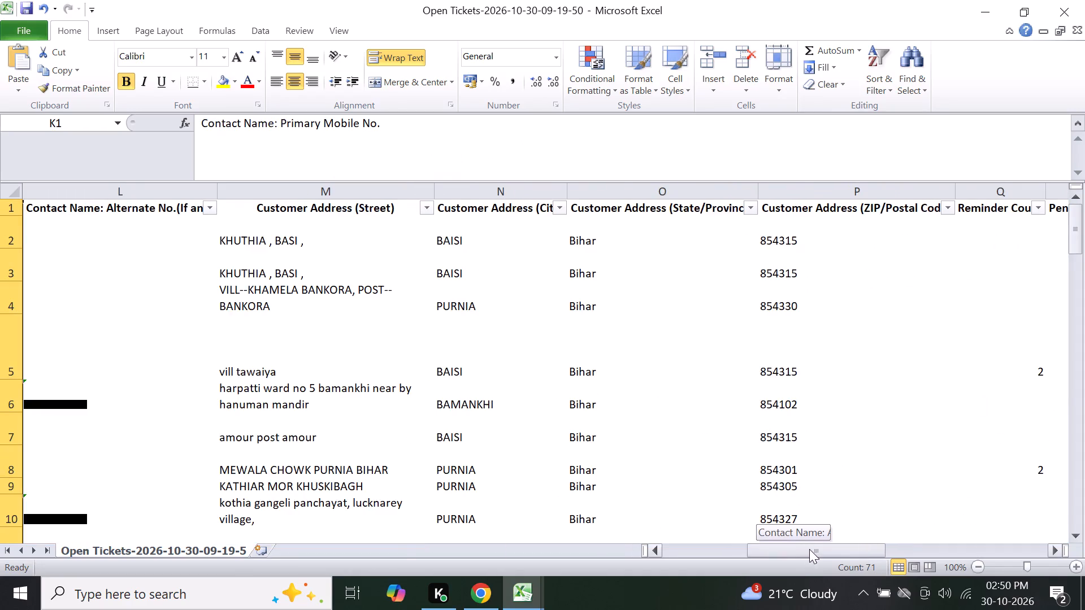
drag(809, 549, 818, 549)
drag(784, 185, 1084, 282)
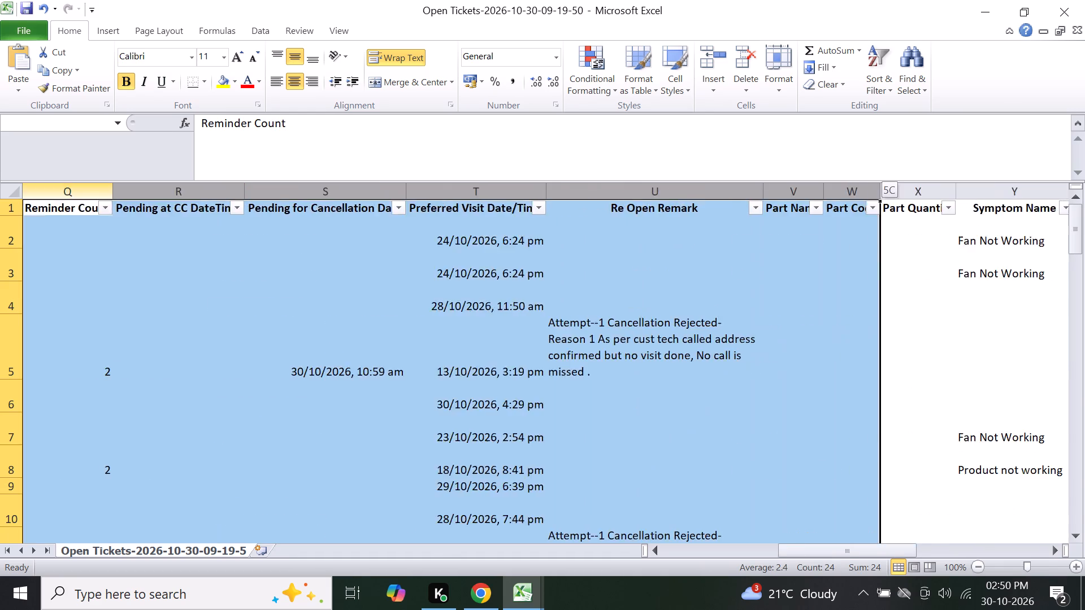
drag(1084, 282, 472, 290)
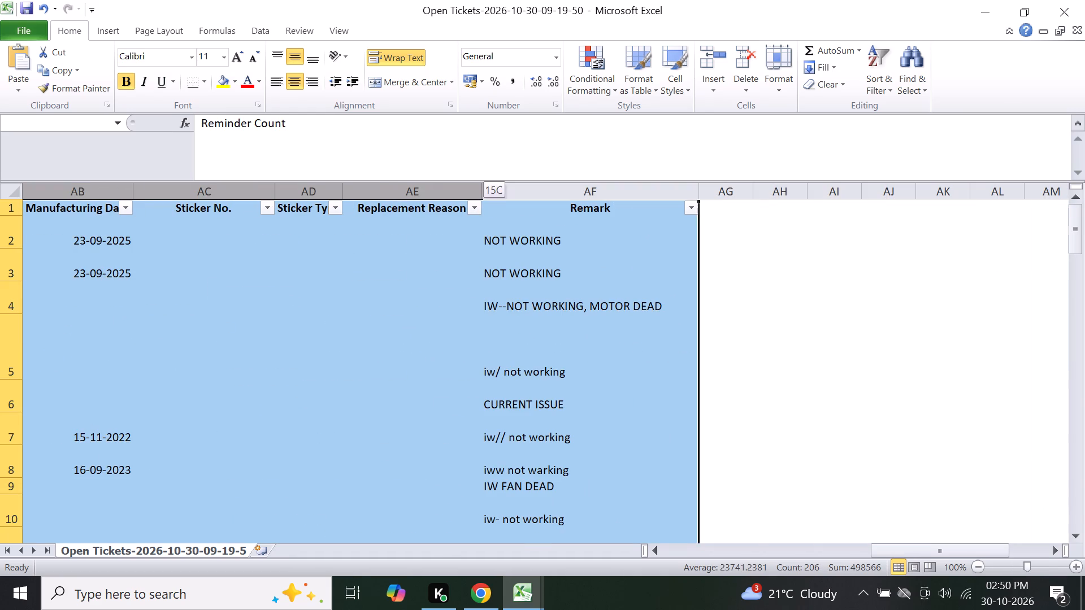
drag(472, 290, 448, 289)
right_click(387, 284)
click(443, 403)
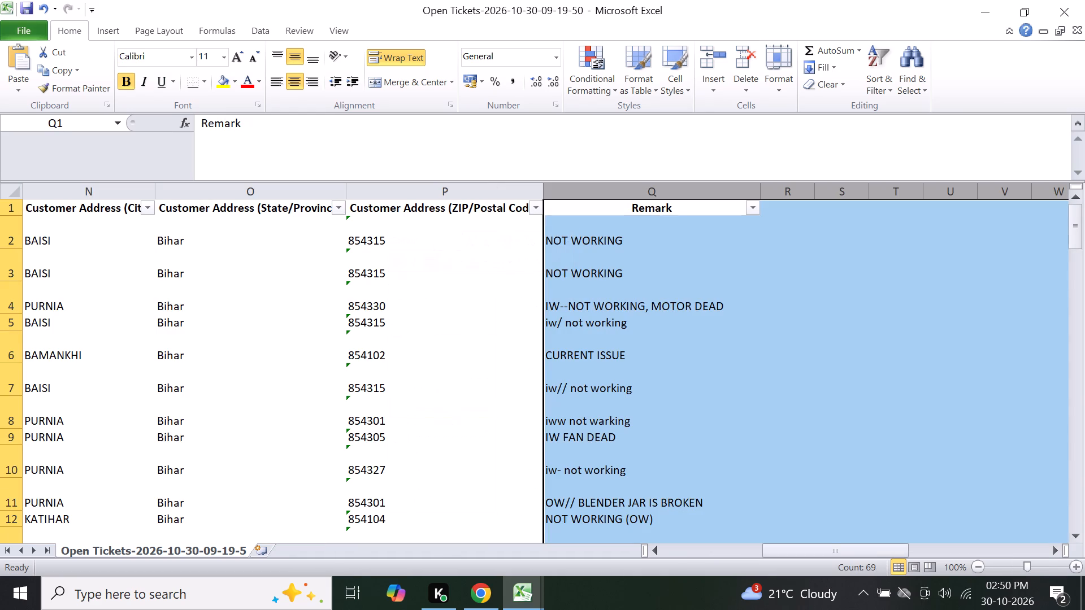
Sort the Open Tickets rows by Date/Time Opened in descending order (Z to A).
drag(805, 551, 720, 542)
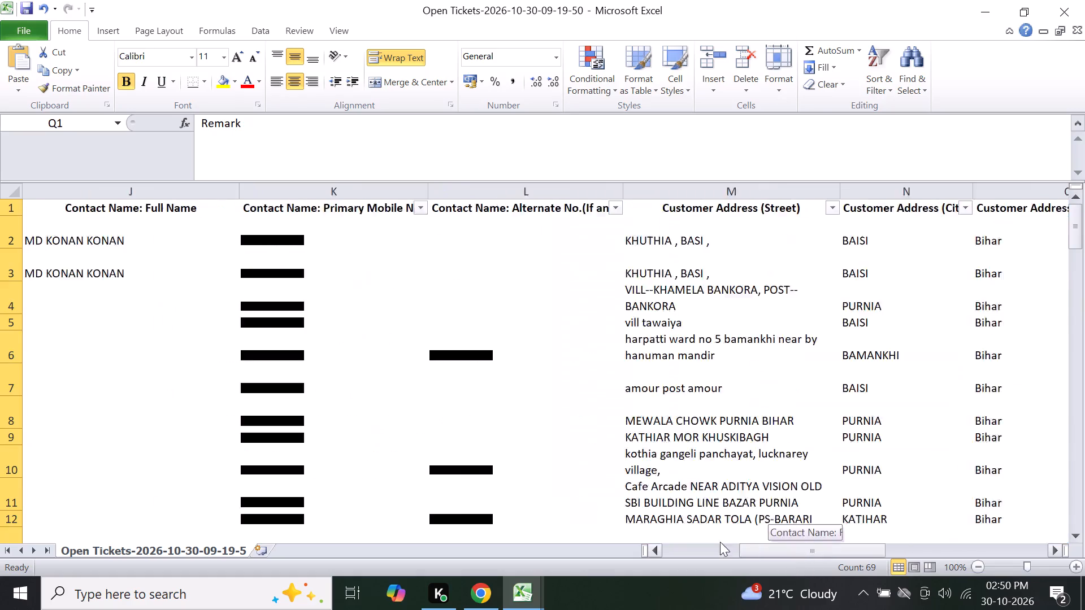
drag(720, 542, 487, 490)
click(446, 433)
click(509, 212)
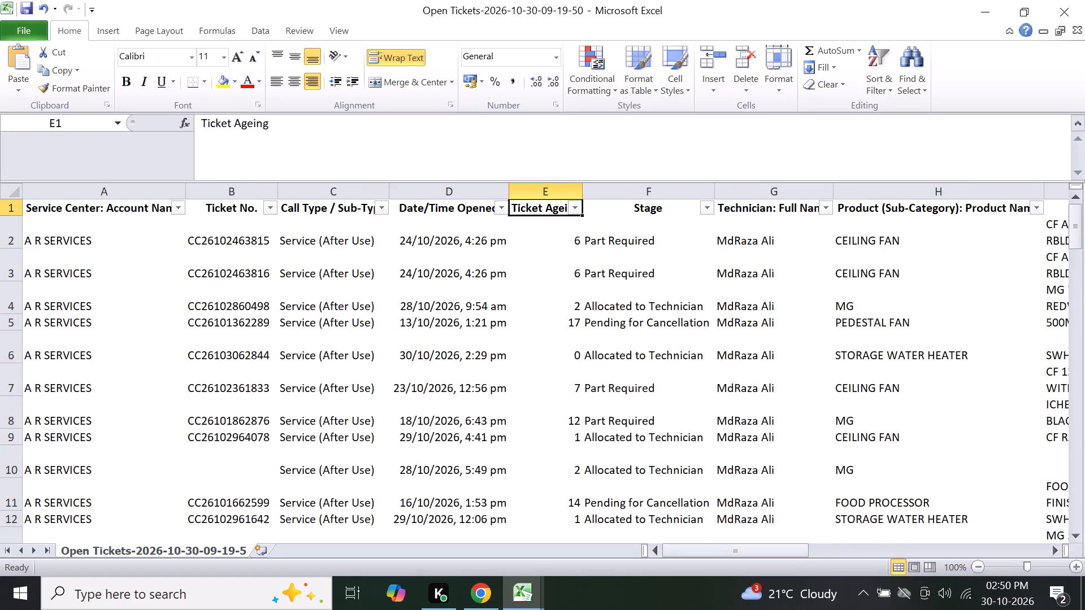
click(505, 212)
click(433, 247)
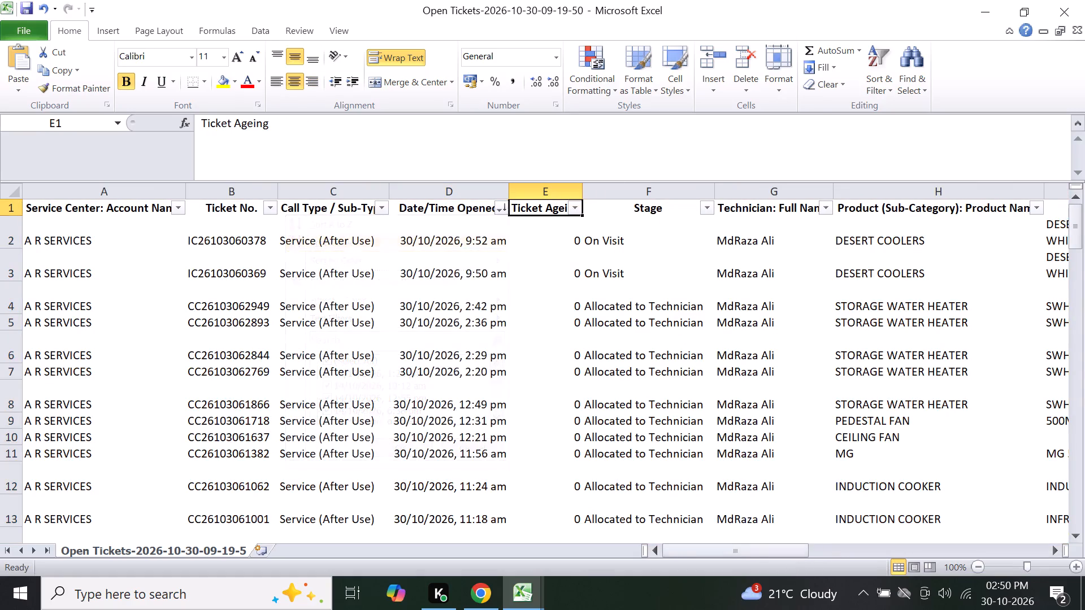
Filter the Stage column to show only Allocated to Technician tickets.
click(626, 265)
click(702, 206)
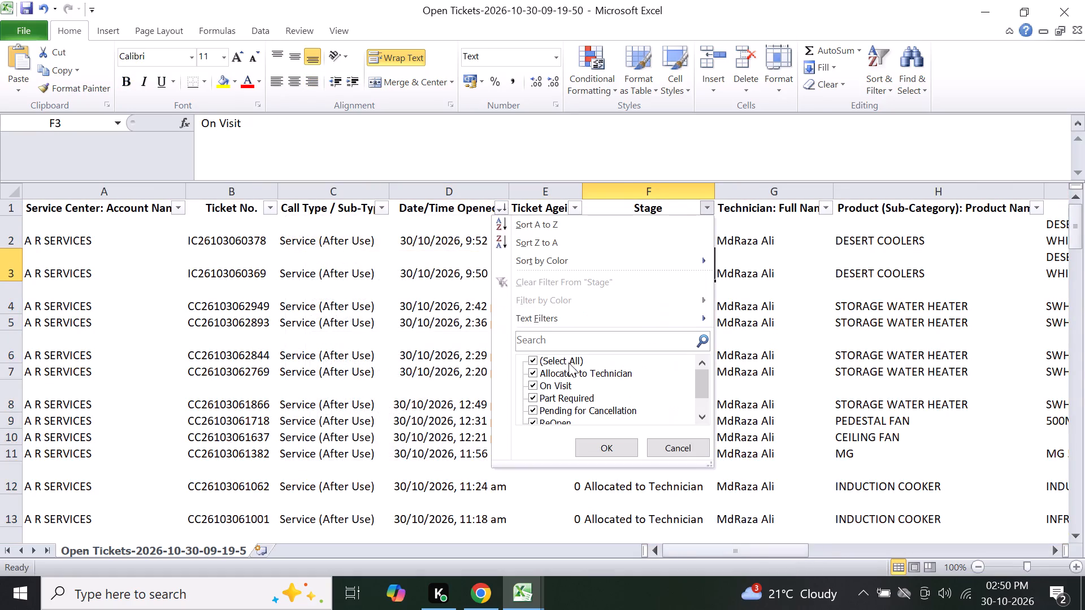
click(568, 363)
click(558, 369)
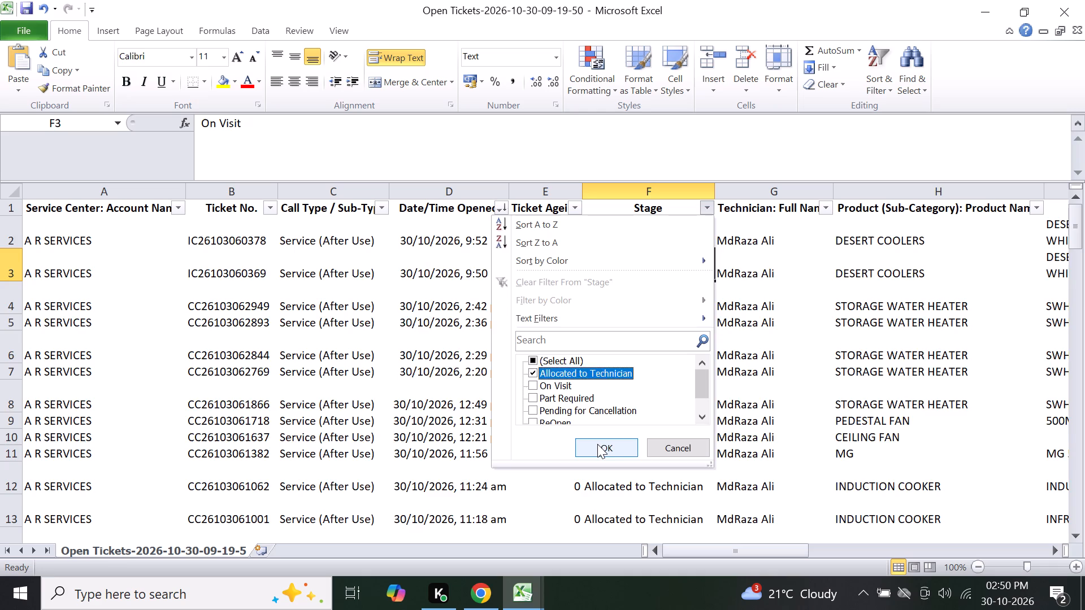
click(597, 444)
click(555, 356)
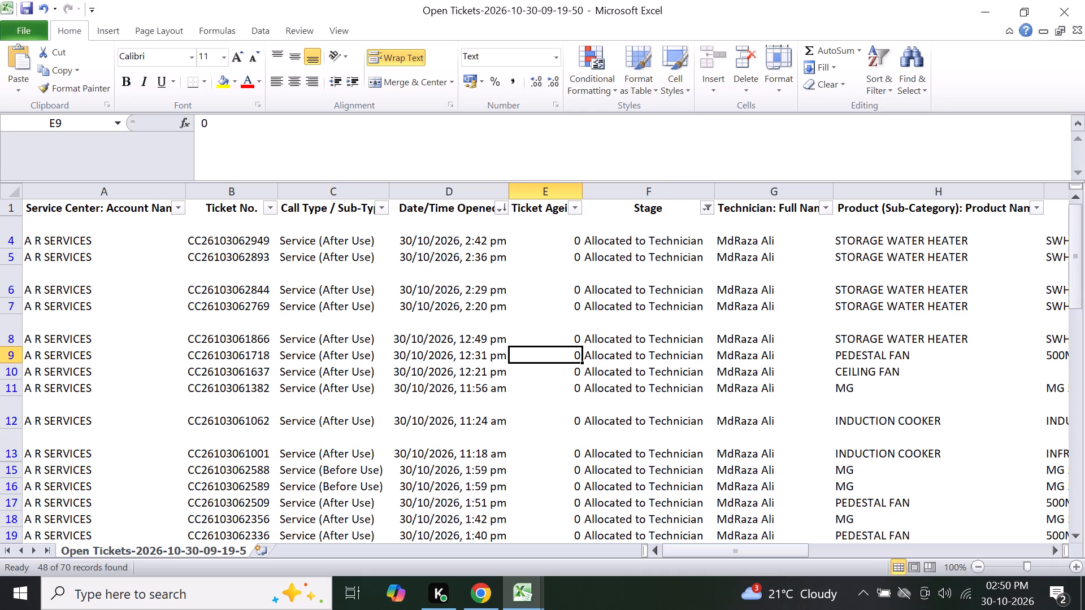
drag(5, 238, 16, 282)
right_click(112, 263)
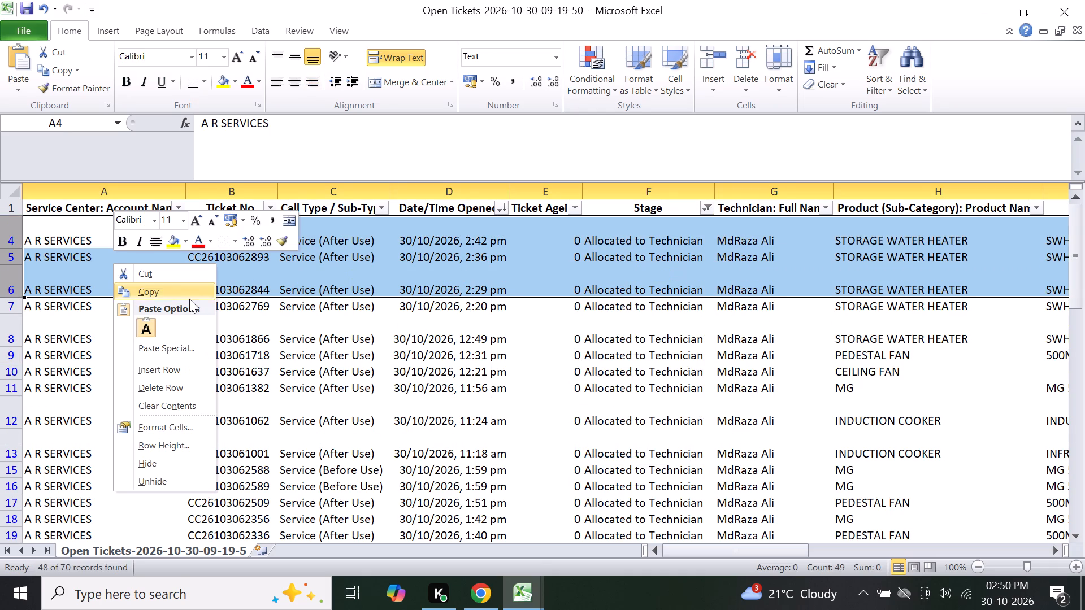
click(189, 299)
Switch to the ar services Google Sheet in Chrome and go to the first empty row below the october 2026 entries.
click(484, 594)
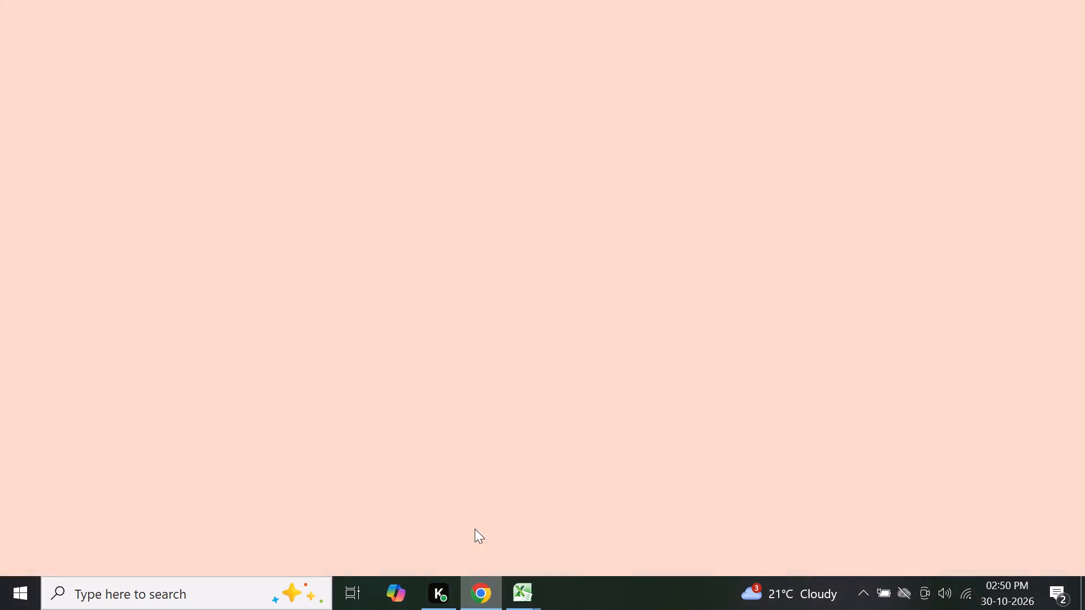
click(364, 20)
scroll(259, 399, down, 10)
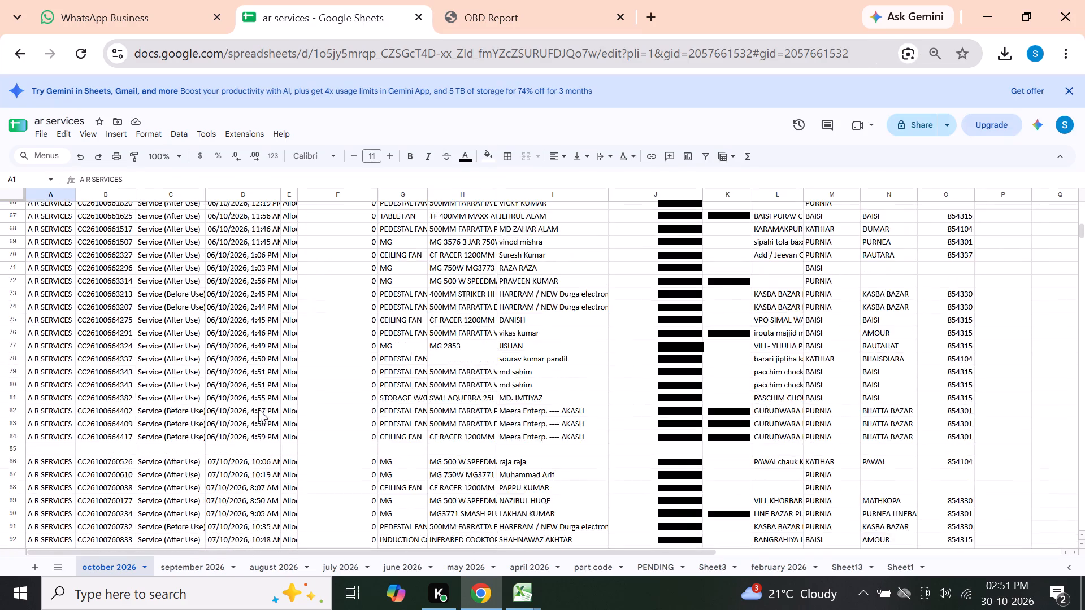
scroll(258, 407, up, 1)
scroll(258, 407, down, 20)
scroll(258, 407, down, 10)
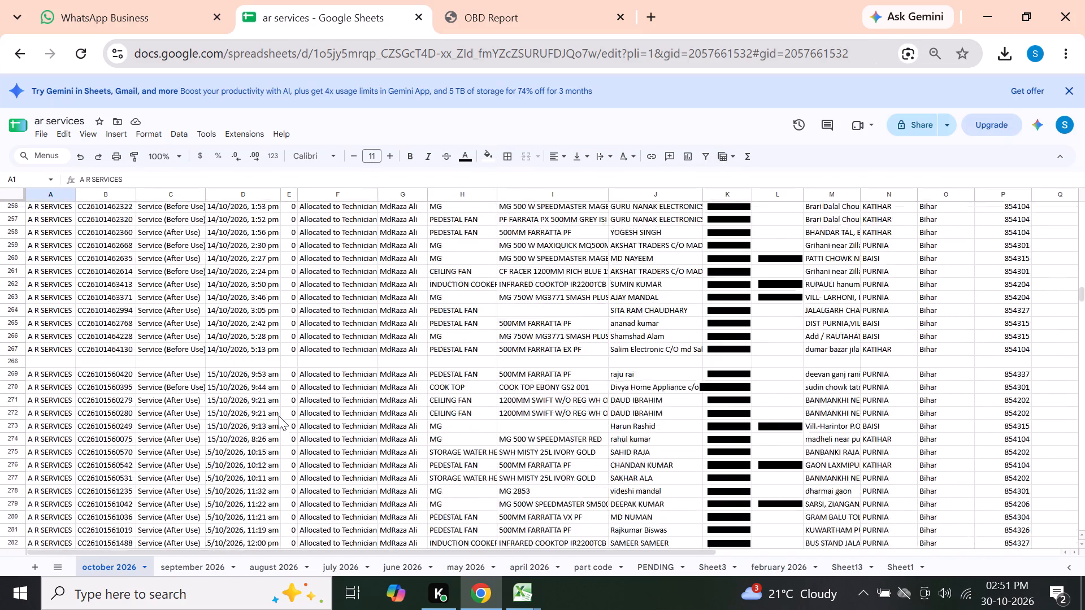
scroll(279, 416, down, 20)
scroll(279, 416, down, 13)
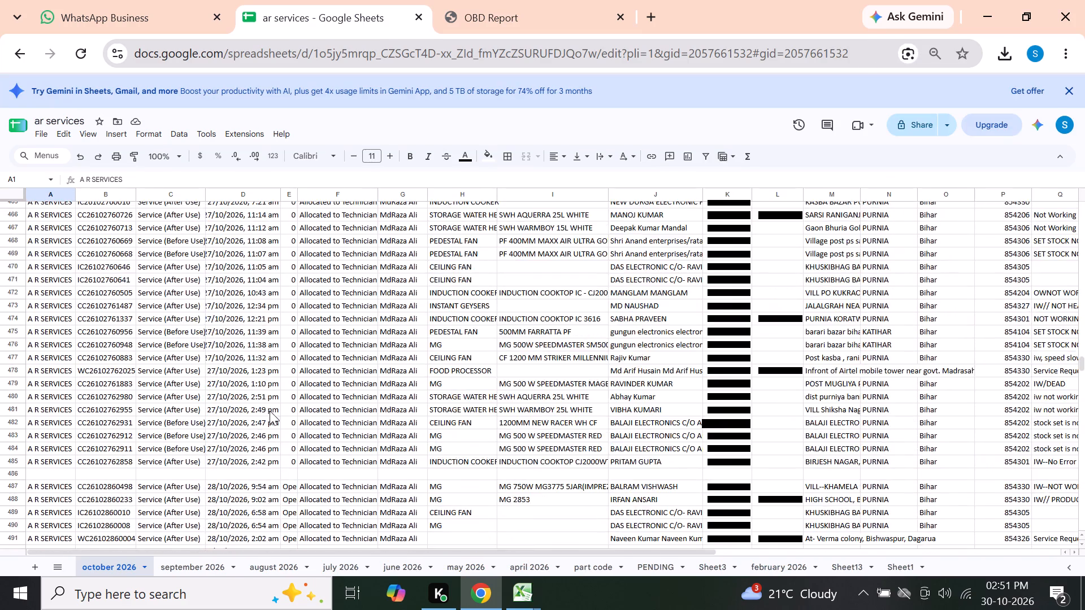
scroll(270, 411, down, 17)
scroll(268, 411, up, 5)
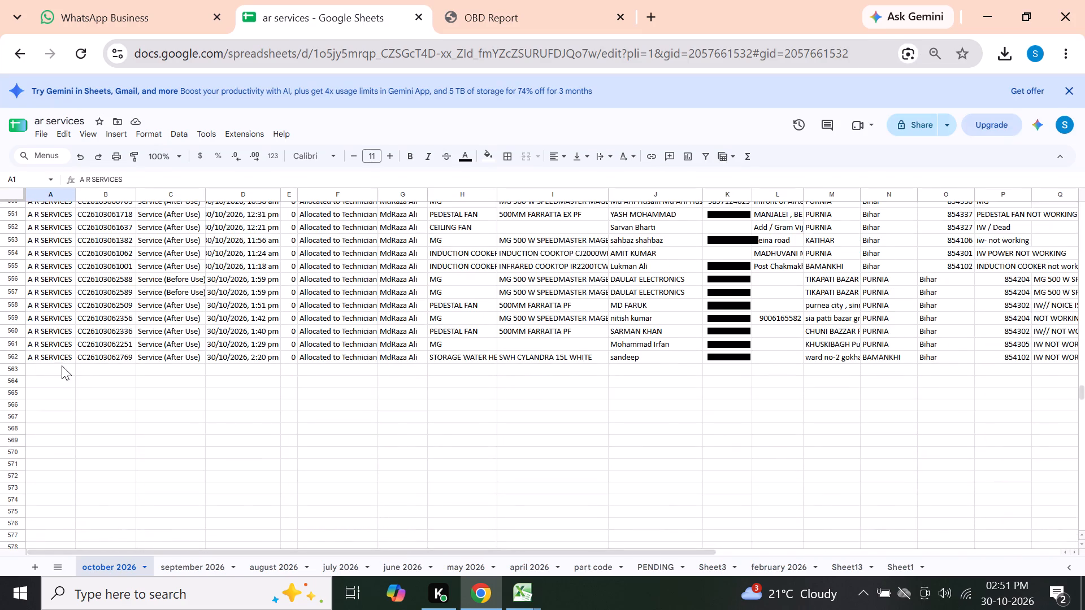
Paste the copied tickets into the october 2026 sheet starting at row 563 and delete the pasted header row.
click(60, 367)
right_click(60, 367)
click(128, 201)
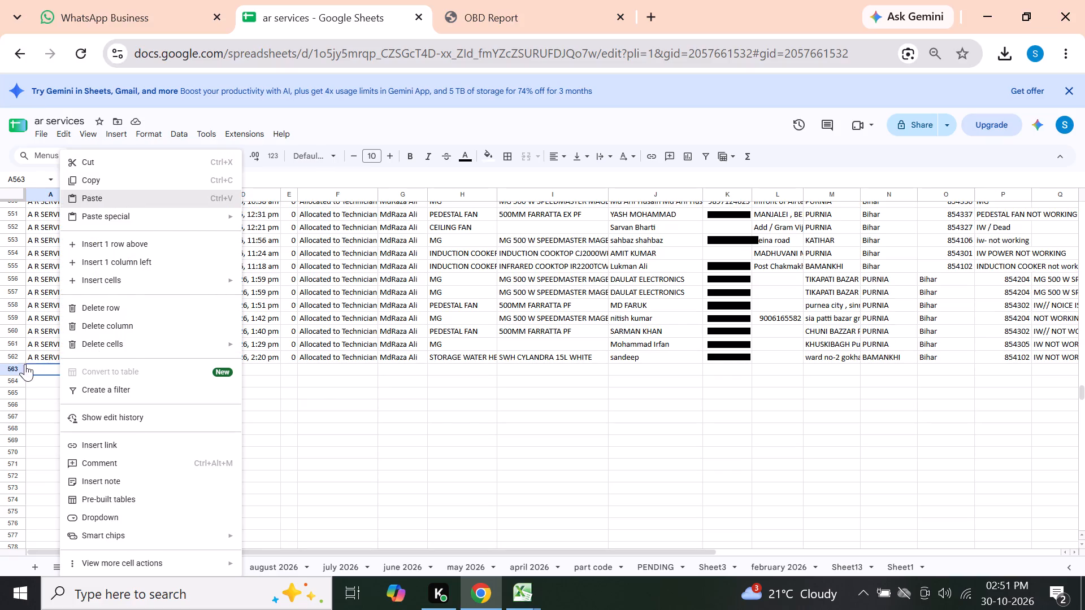
click(16, 367)
right_click(12, 367)
click(98, 311)
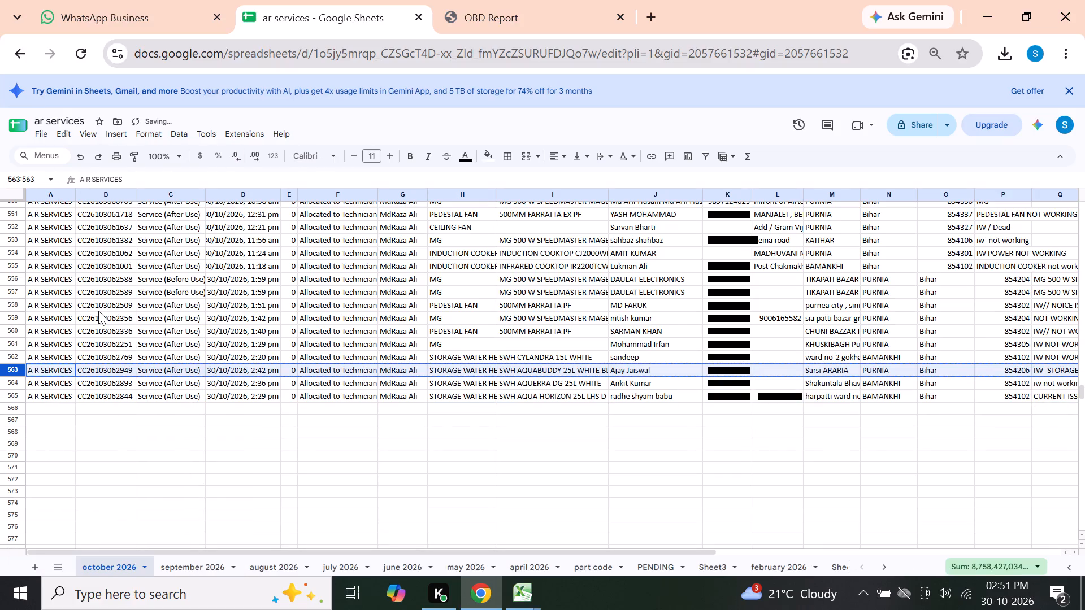
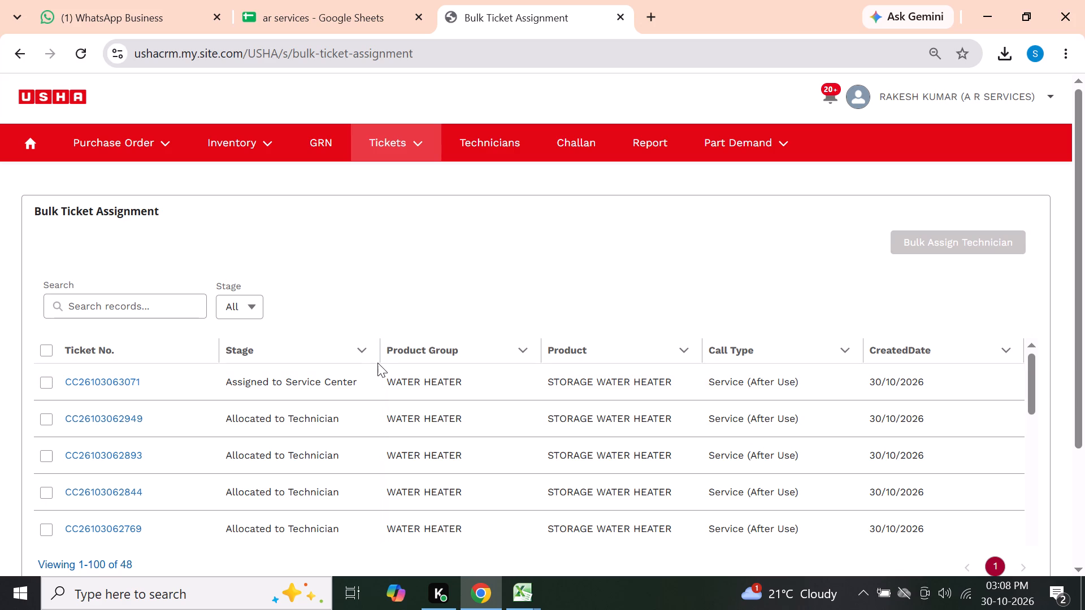
Look through the Bulk Ticket Assignment list, checking the stage and product group of the 30/10/2026 tickets.
scroll(379, 361, down, 2)
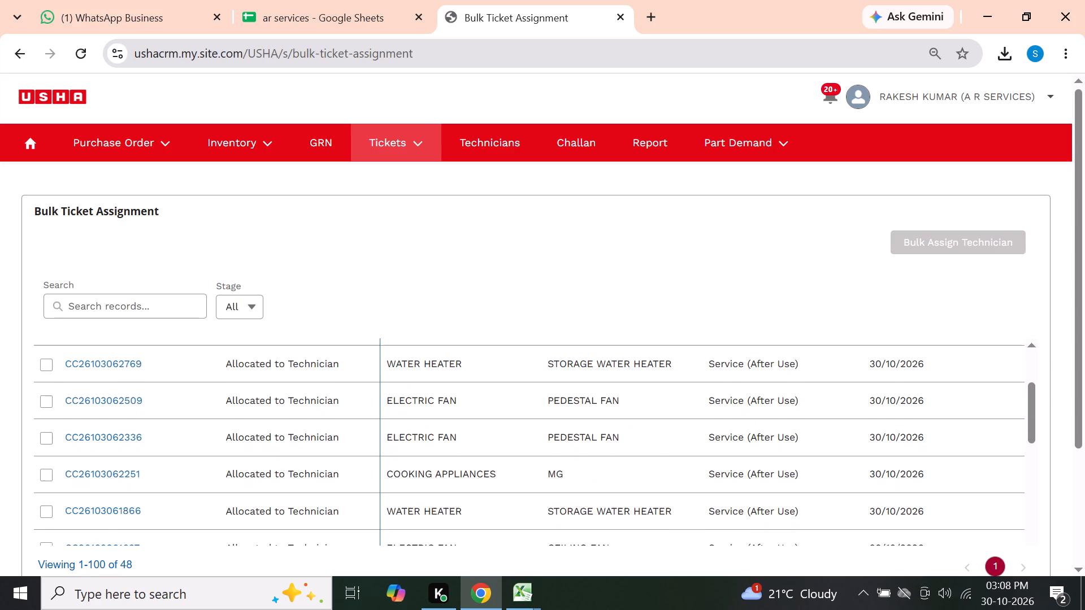
scroll(379, 358, up, 3)
scroll(379, 357, down, 3)
scroll(379, 357, up, 1)
scroll(379, 357, down, 2)
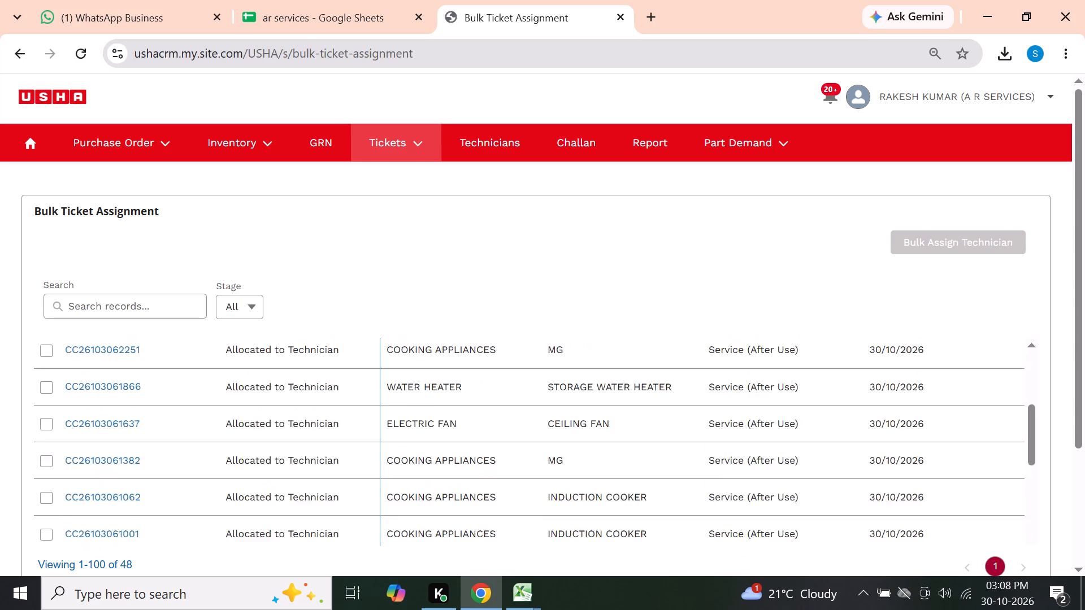
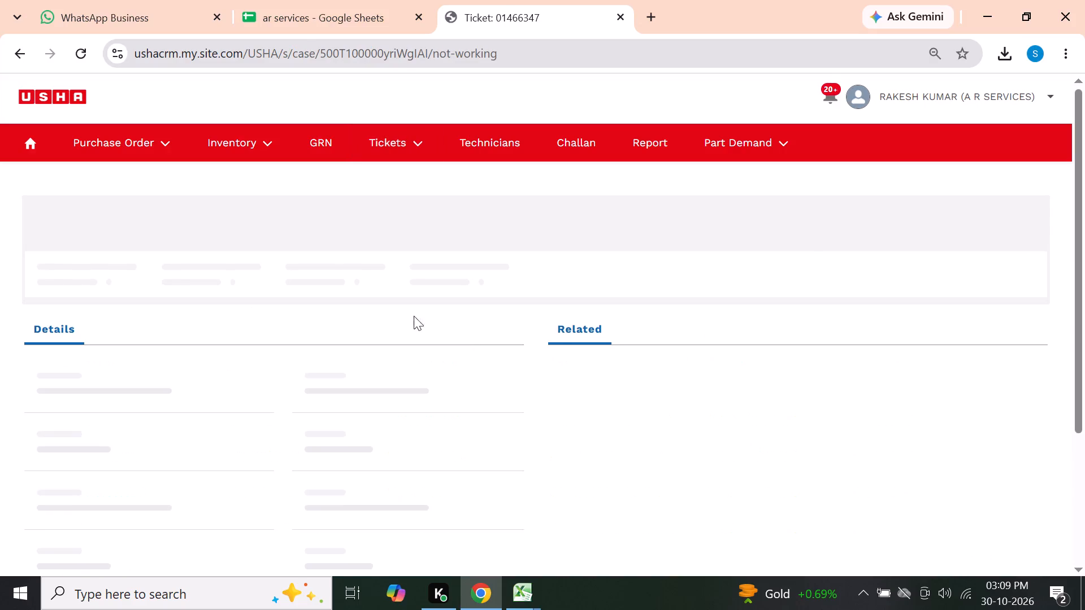
scroll(368, 316, down, 10)
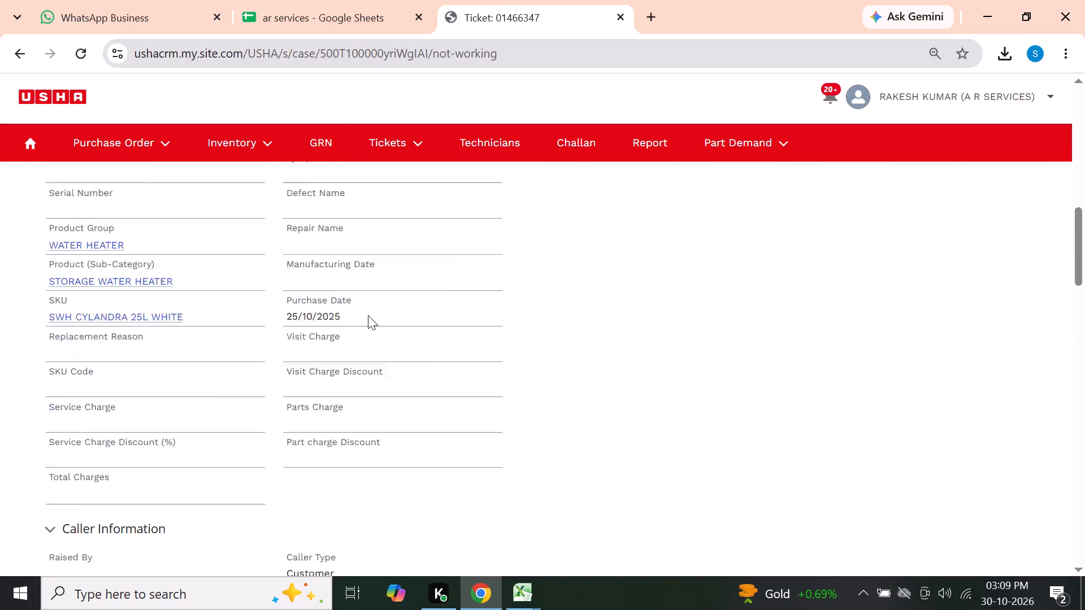
scroll(368, 315, down, 7)
scroll(368, 315, up, 2)
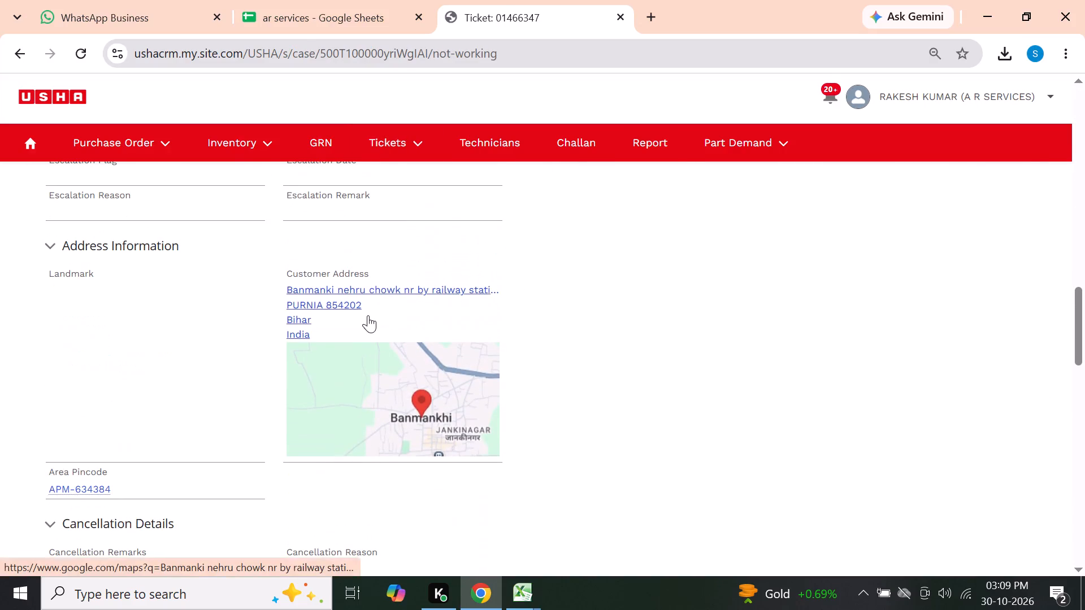
scroll(368, 315, up, 20)
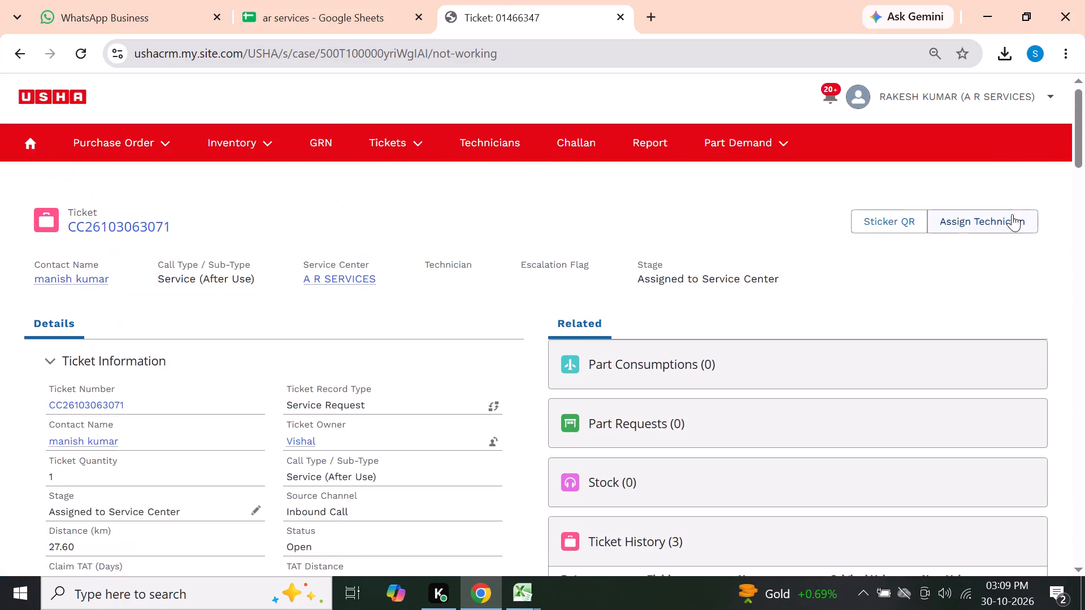
click(1005, 216)
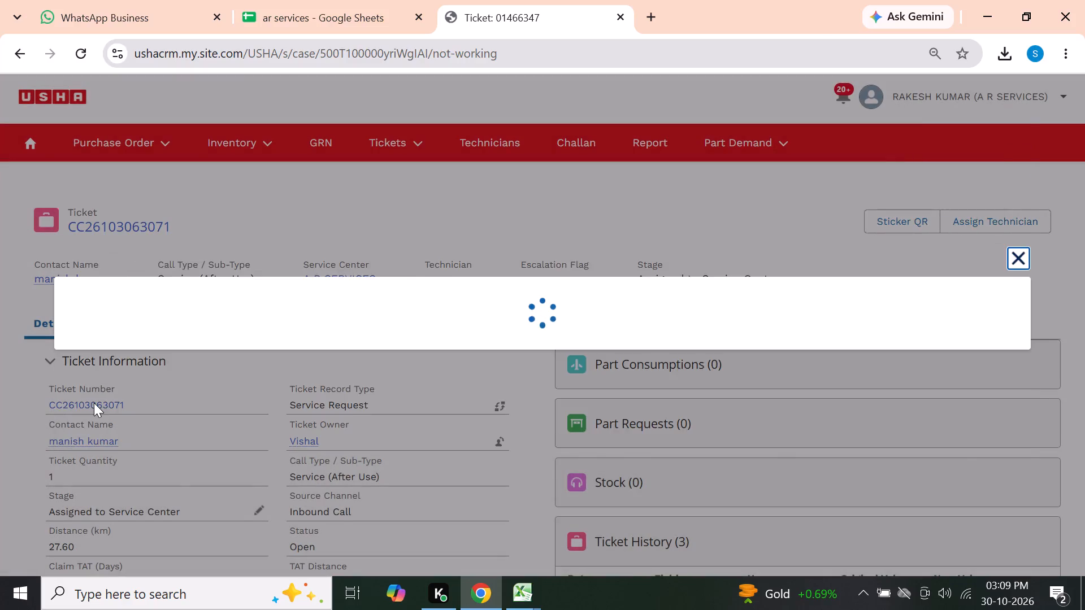
click(98, 393)
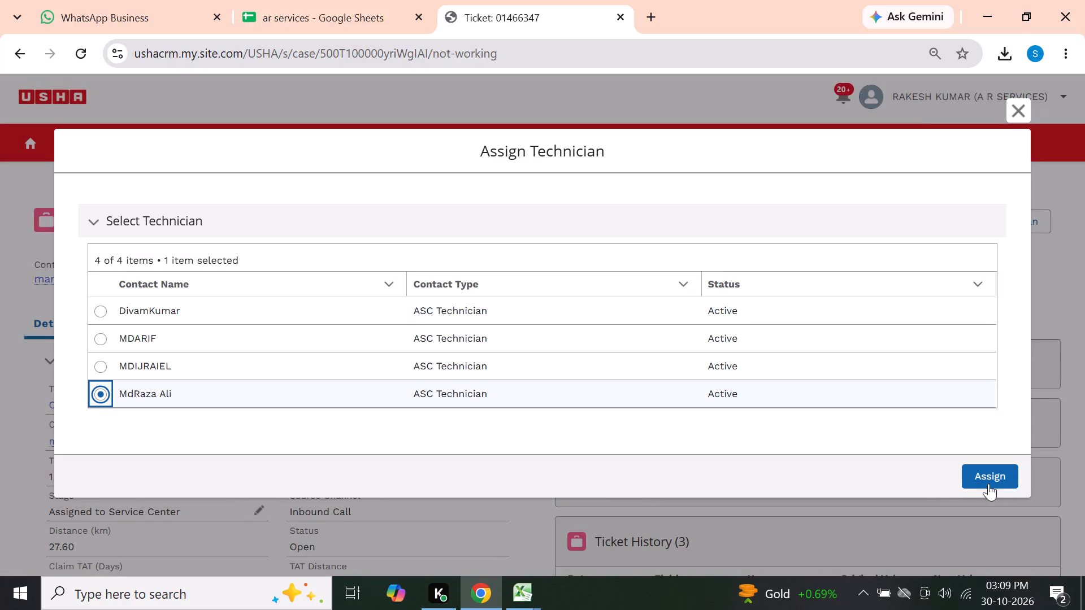
click(986, 473)
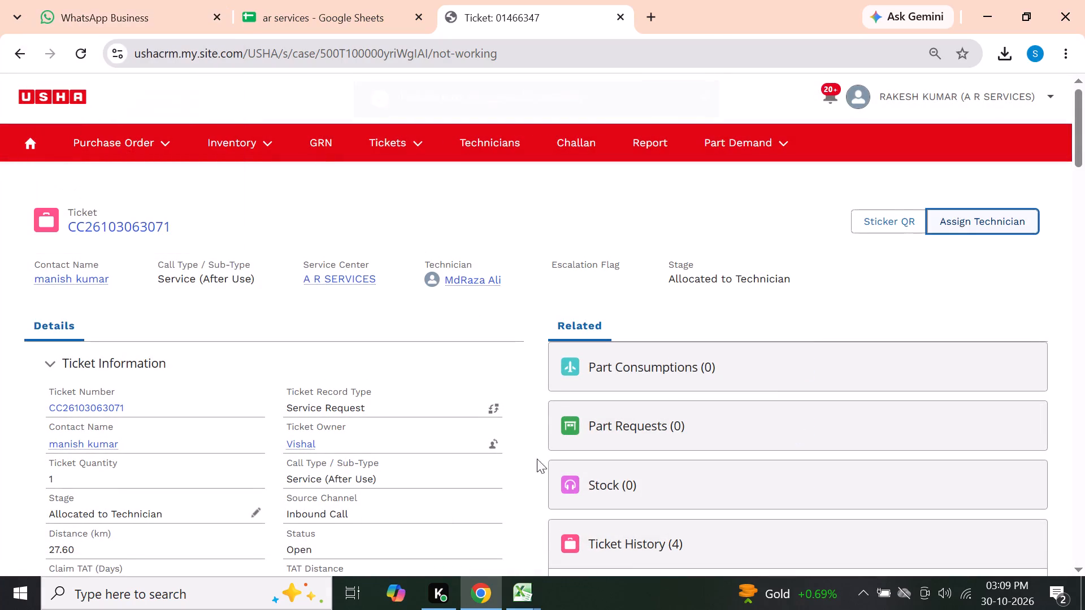
click(30, 134)
click(429, 130)
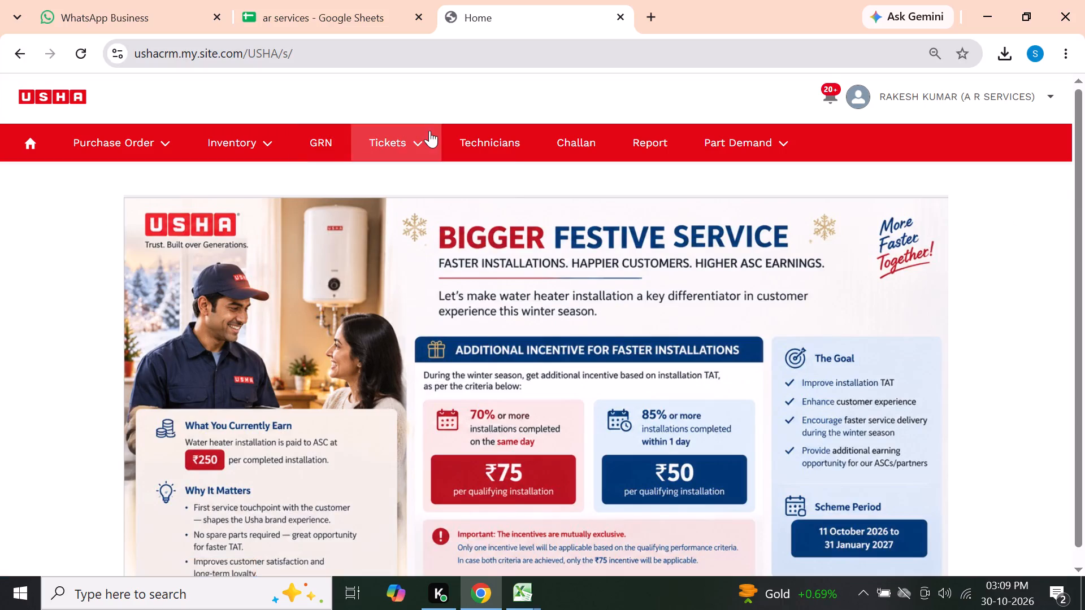
click(416, 213)
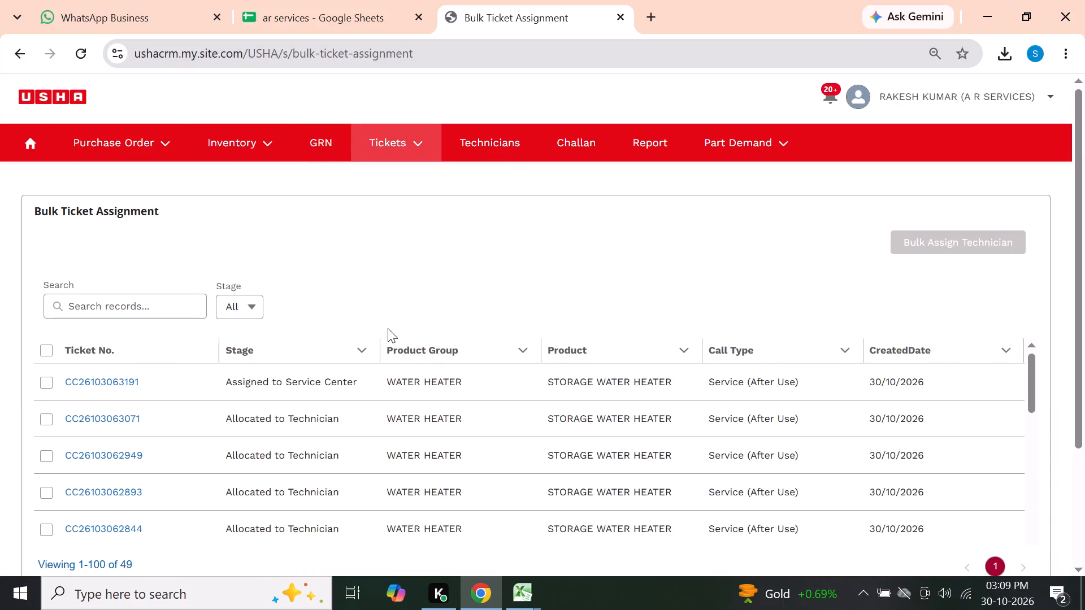
click(124, 379)
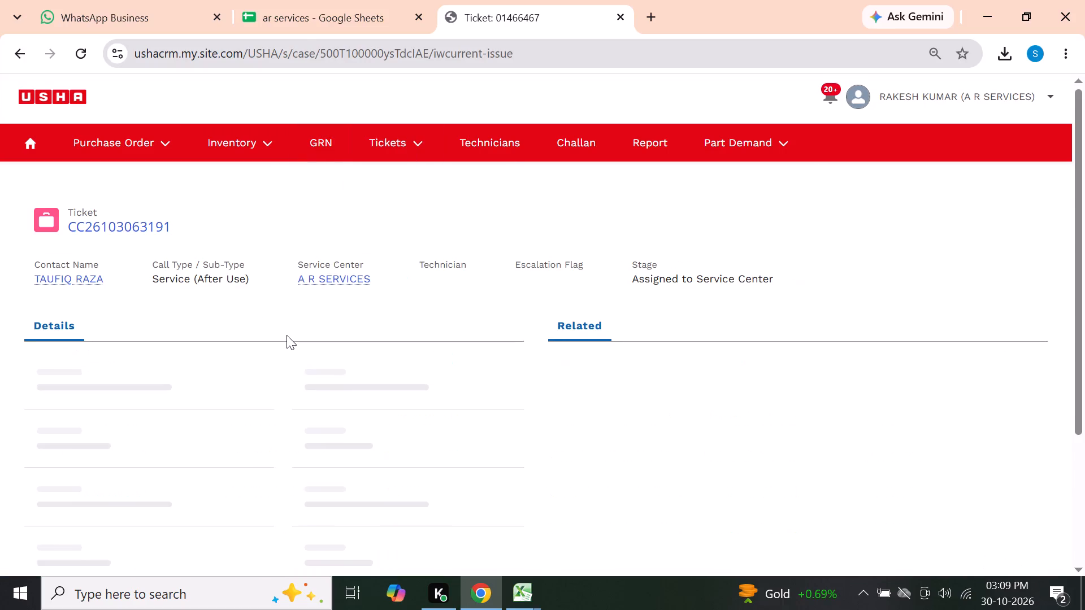
scroll(288, 335, down, 16)
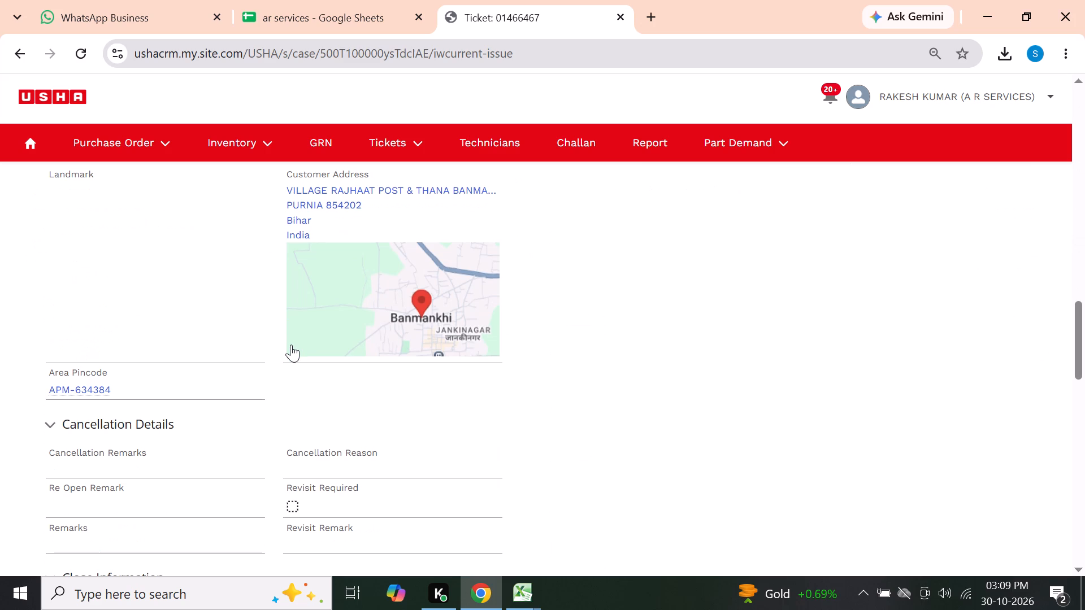
scroll(291, 345, up, 20)
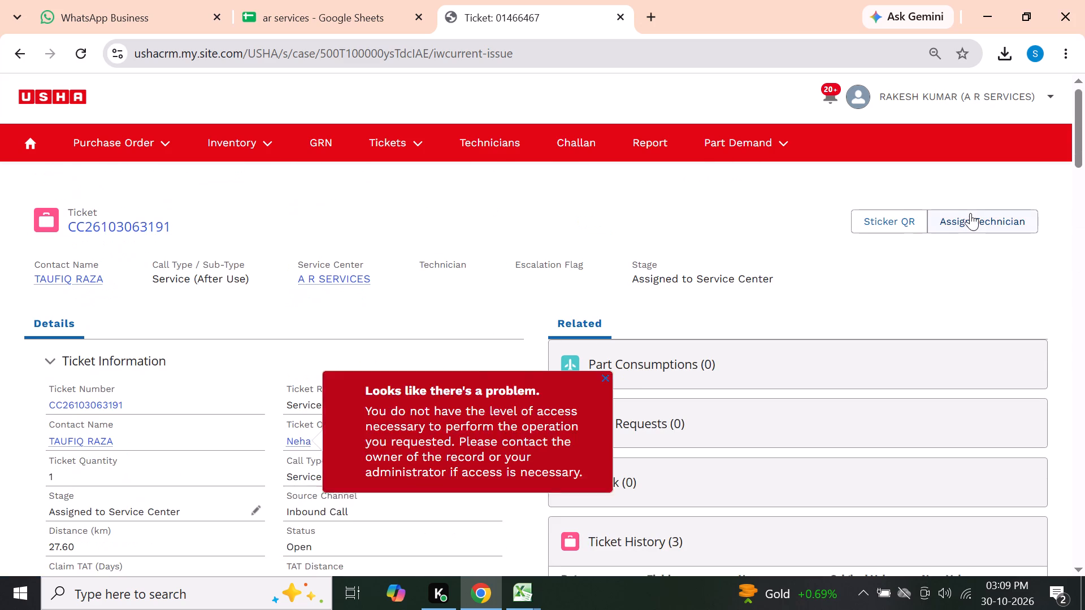
click(970, 213)
click(101, 395)
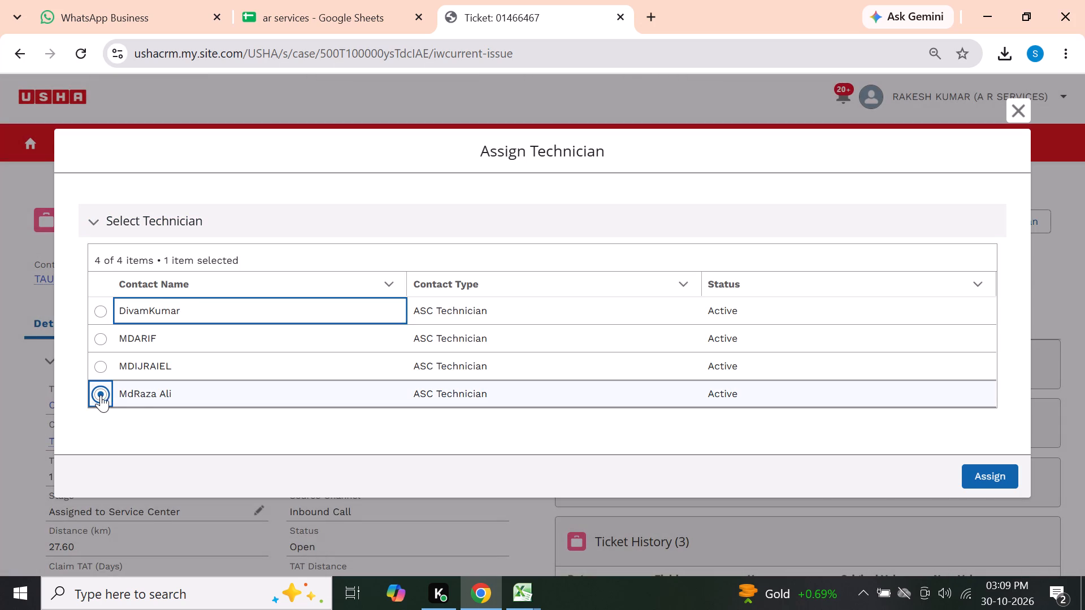
click(1004, 472)
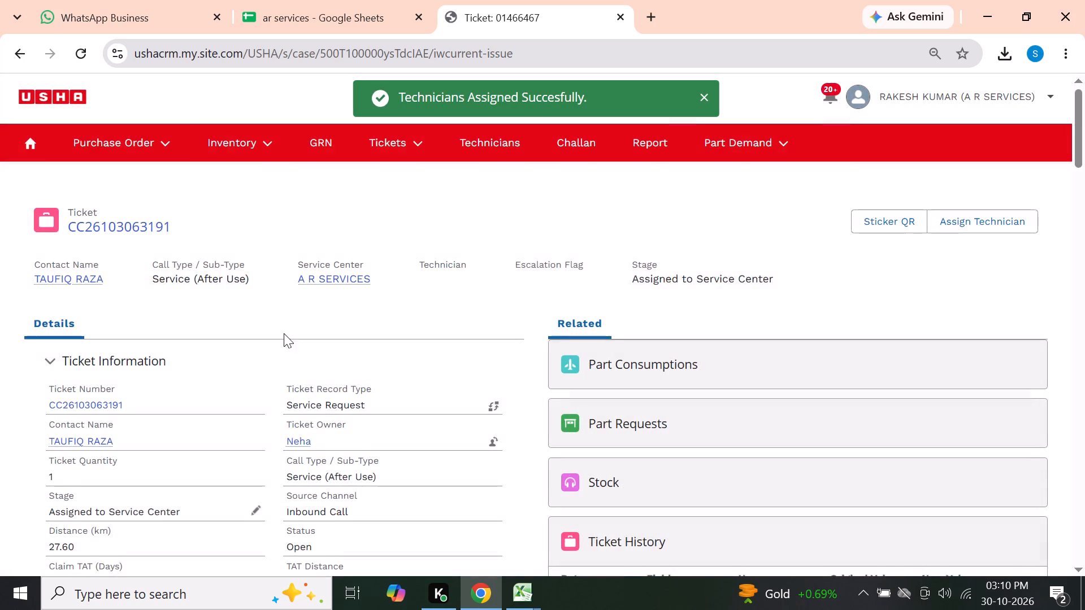
Return to the Bulk Ticket Assignment list and check the stage of the newest tickets.
click(51, 136)
click(424, 155)
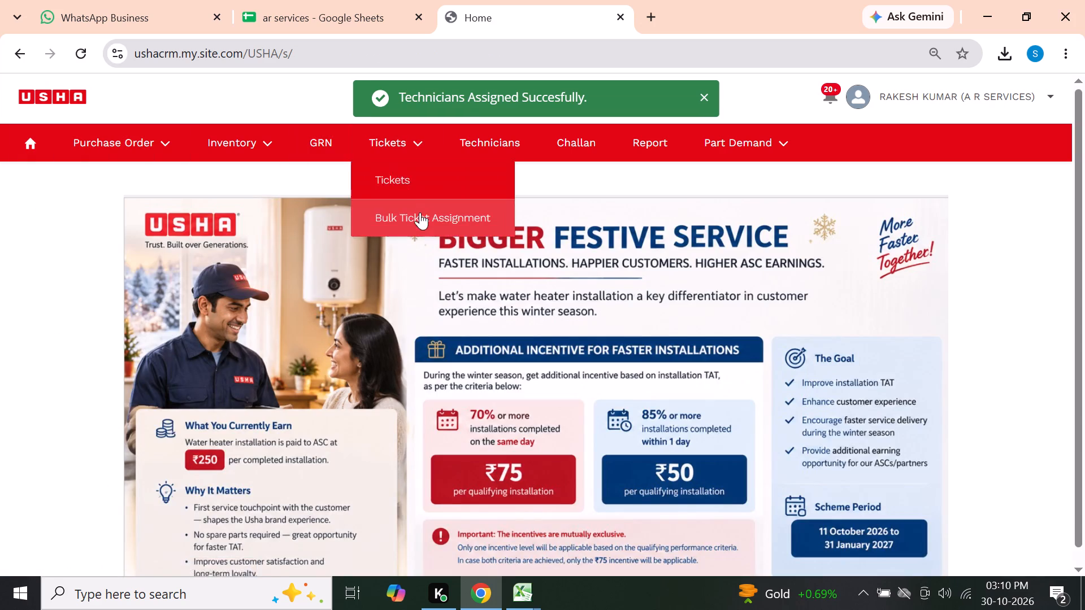
click(420, 213)
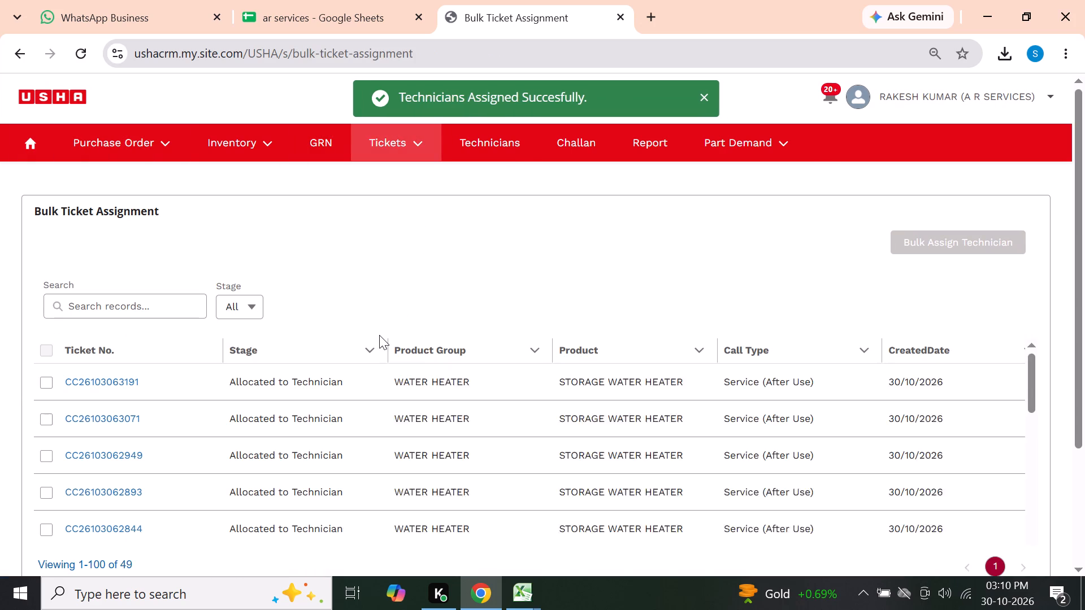
scroll(388, 423, down, 1)
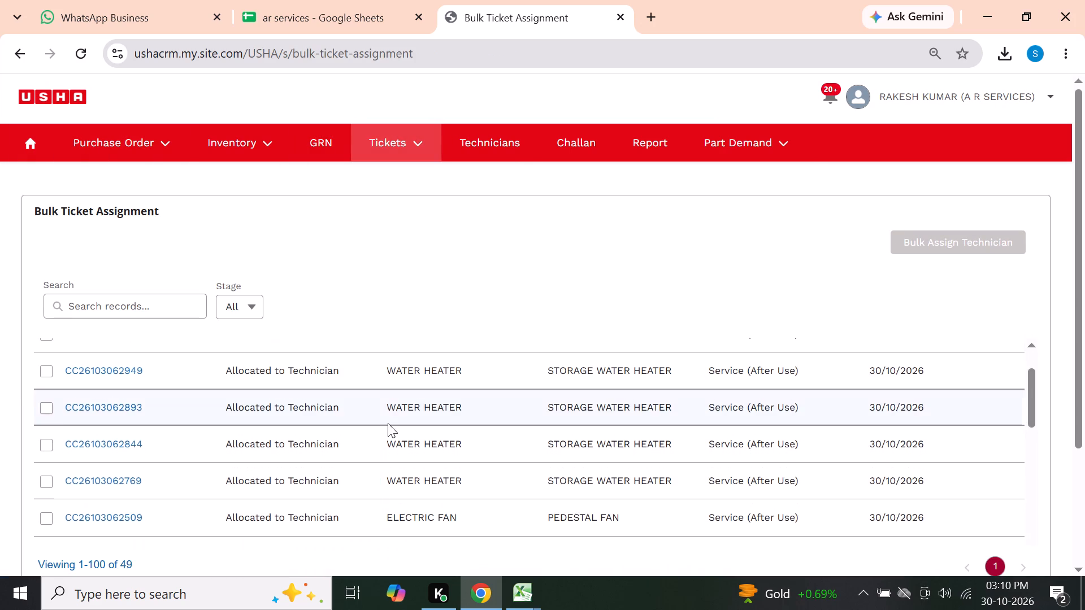
scroll(388, 423, up, 2)
scroll(405, 416, down, 1)
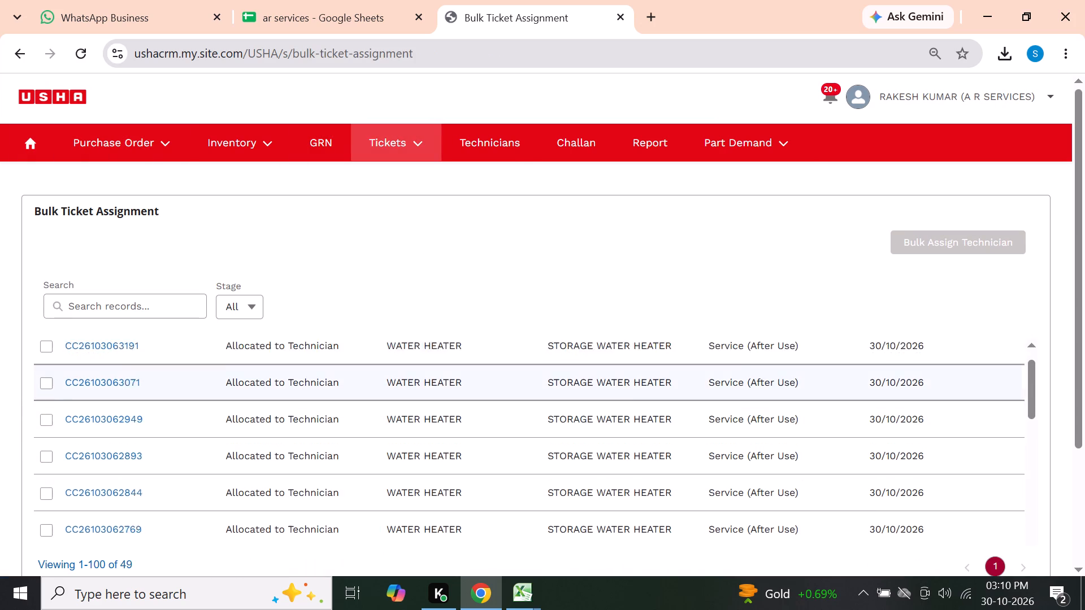
scroll(406, 415, up, 3)
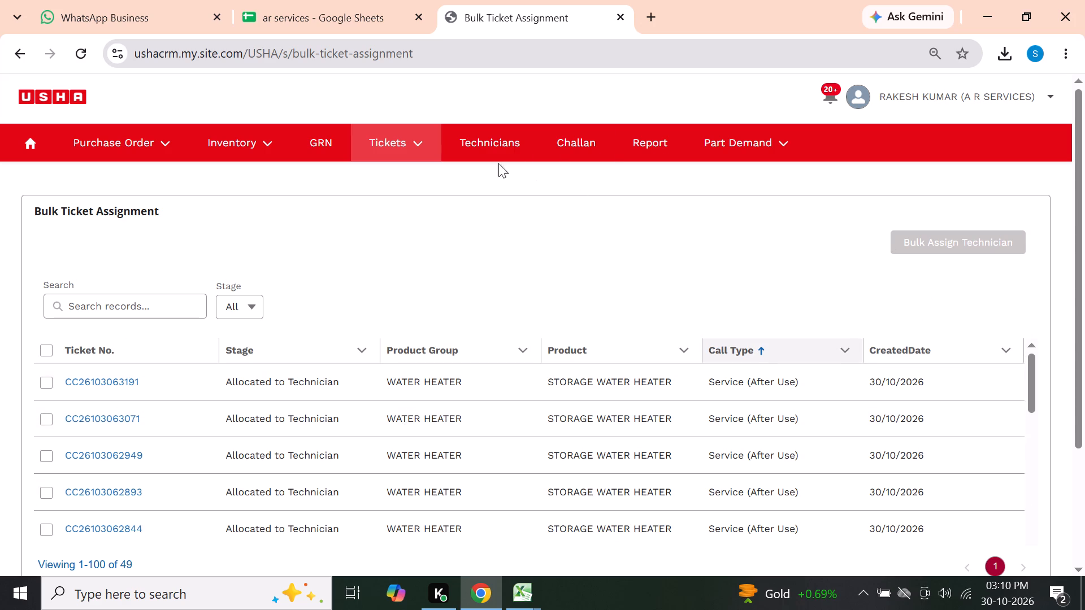
Export the Open Ticket Report as Details Only in Excel .xls format with ISO-8859-1 encoding.
click(657, 135)
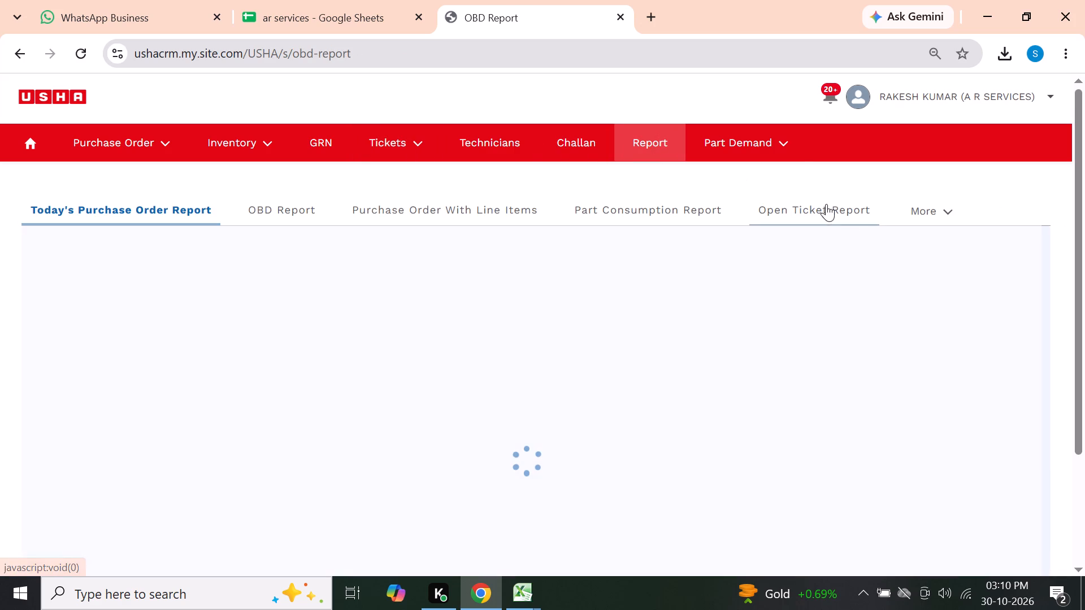
click(825, 203)
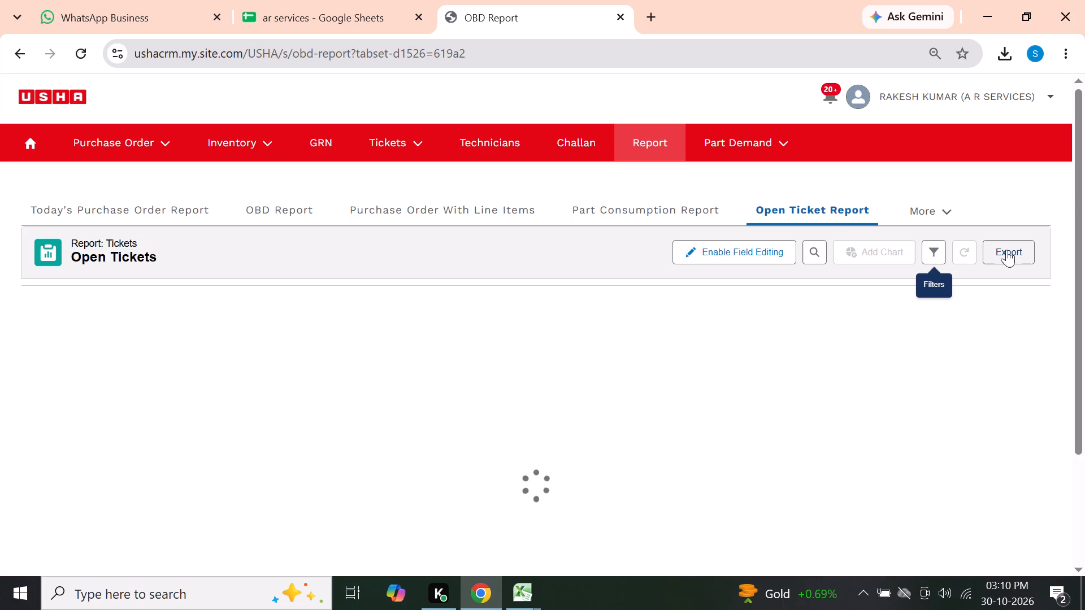
click(1006, 250)
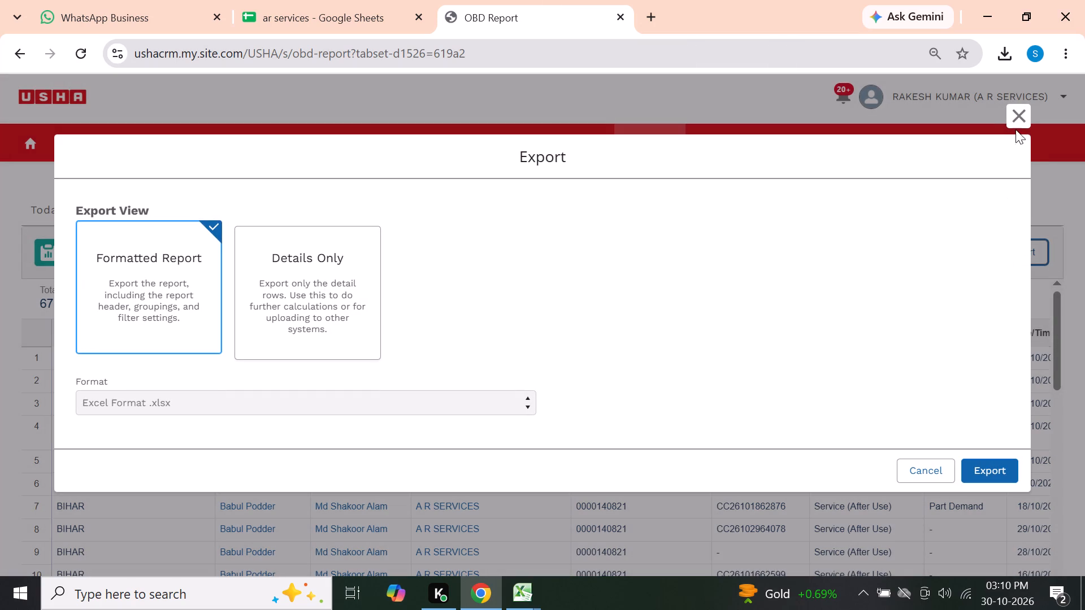
click(1012, 117)
click(1011, 249)
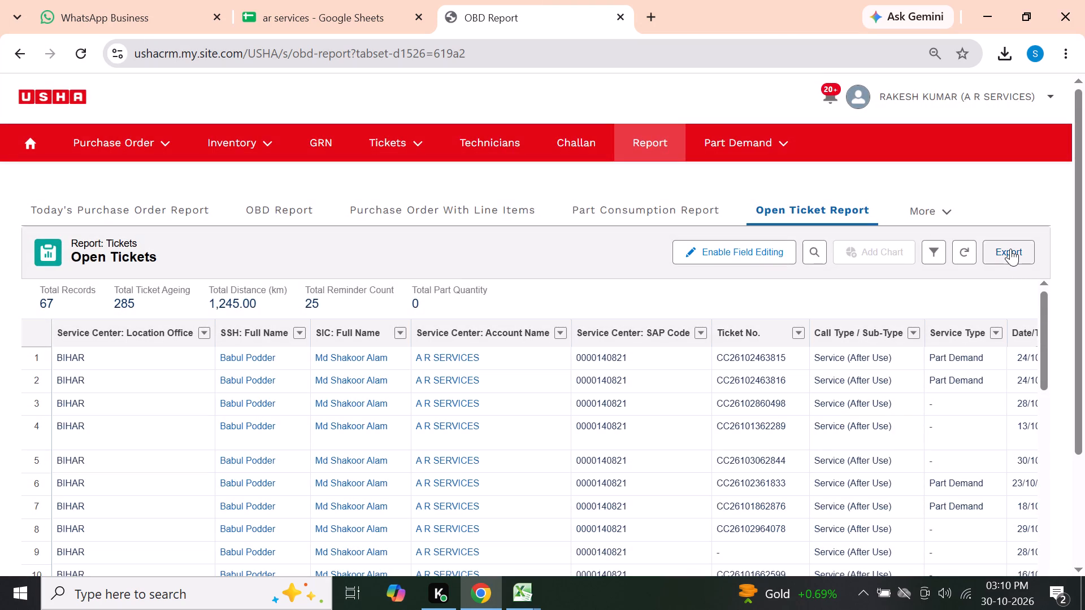
click(1010, 249)
click(355, 303)
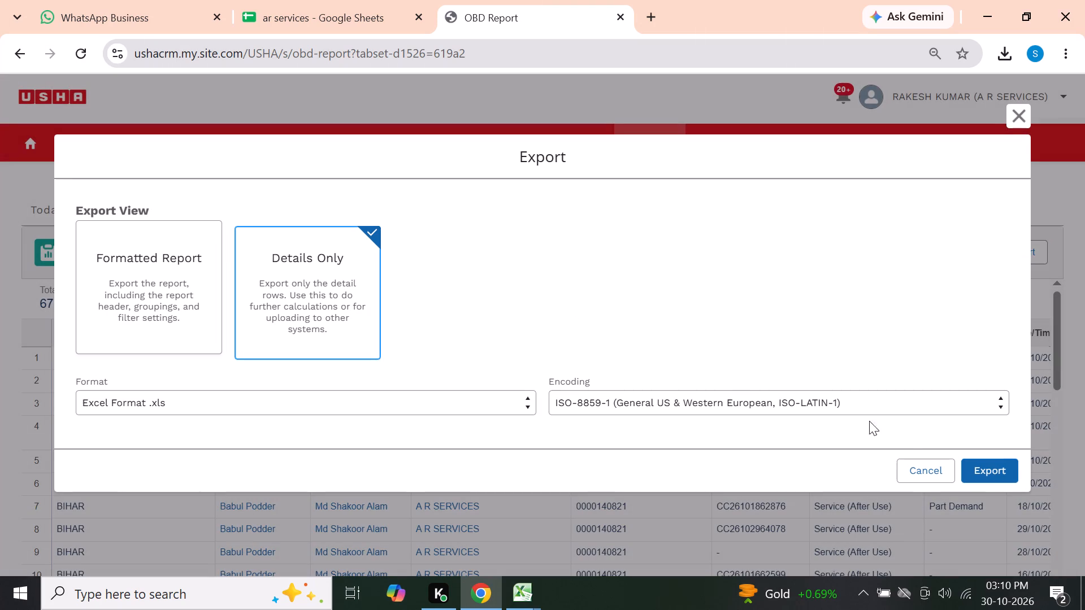
click(995, 470)
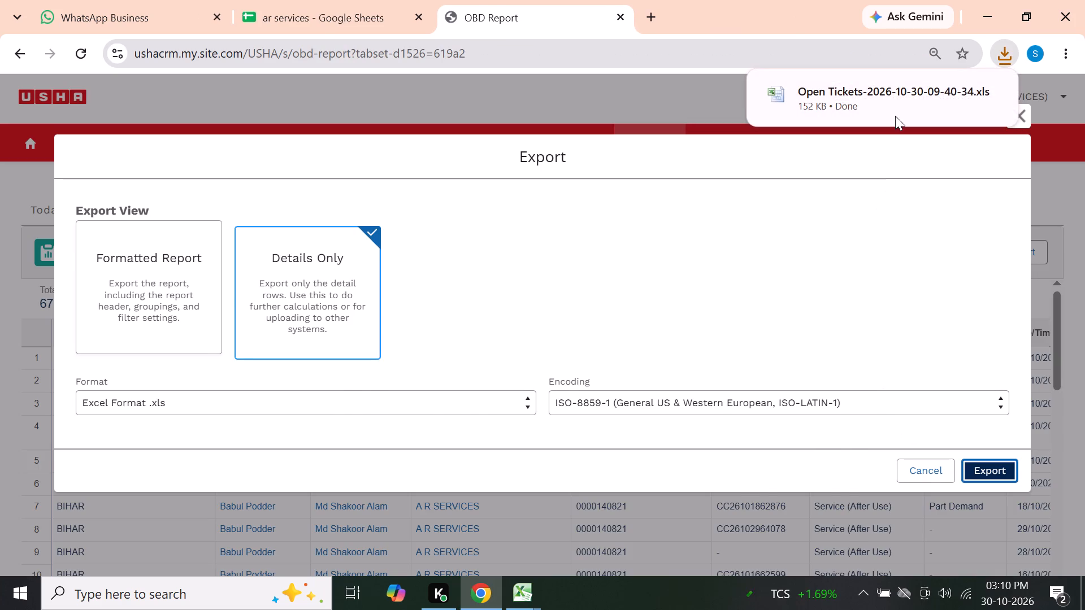
Open the newly downloaded Open Tickets export file.
click(900, 103)
click(900, 103)
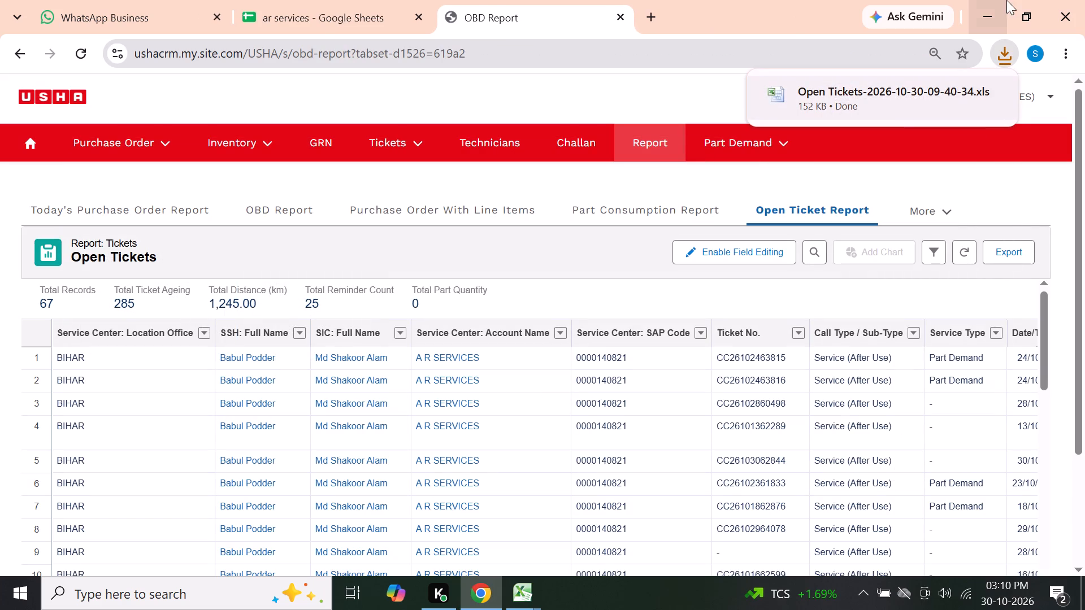
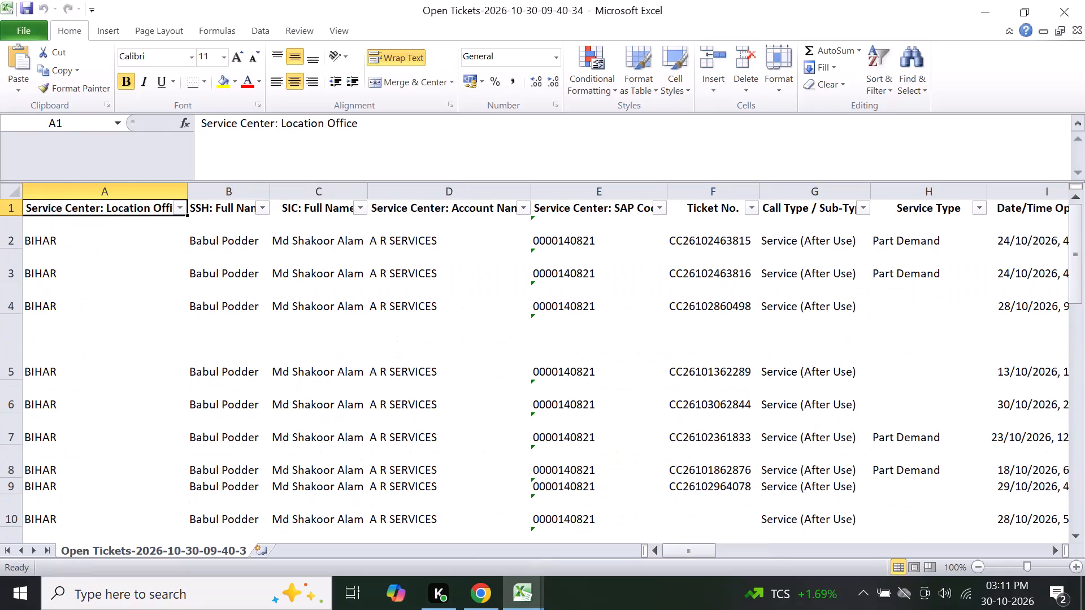
Delete the Service Center Location Office, SSH Full Name, SIC Full Name and Service Center SAP Code columns from the export.
click(470, 338)
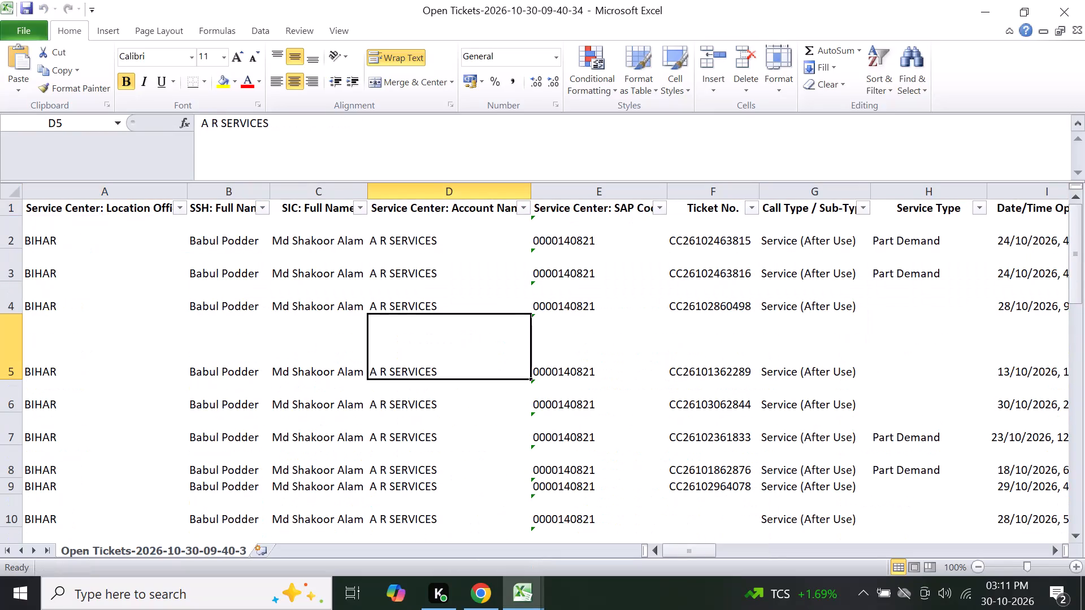
click(47, 202)
drag(49, 199, 67, 199)
drag(68, 195, 70, 195)
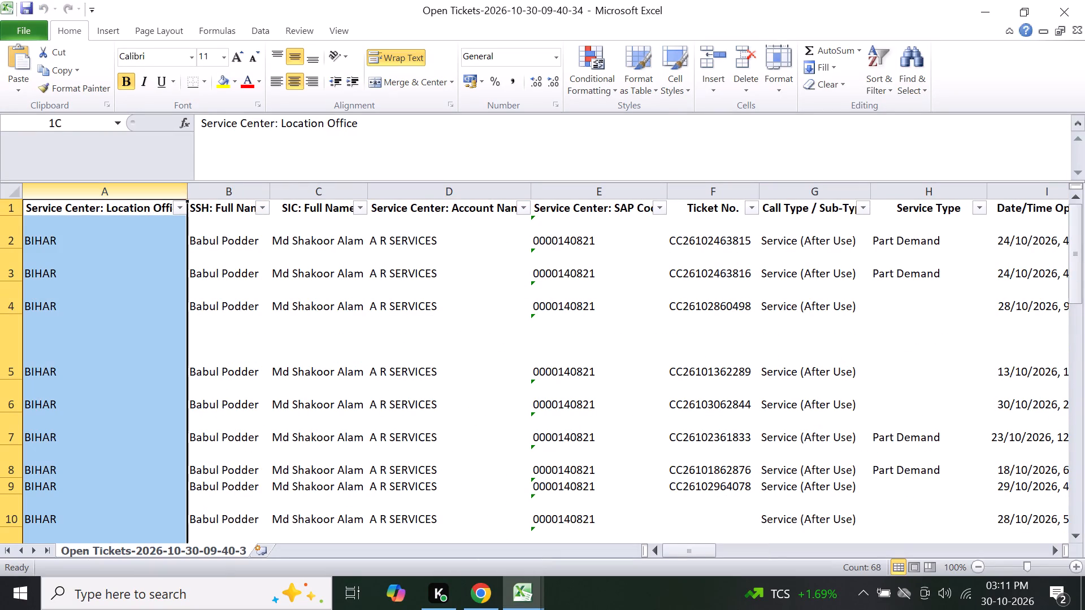
drag(70, 195, 303, 252)
right_click(295, 264)
click(357, 385)
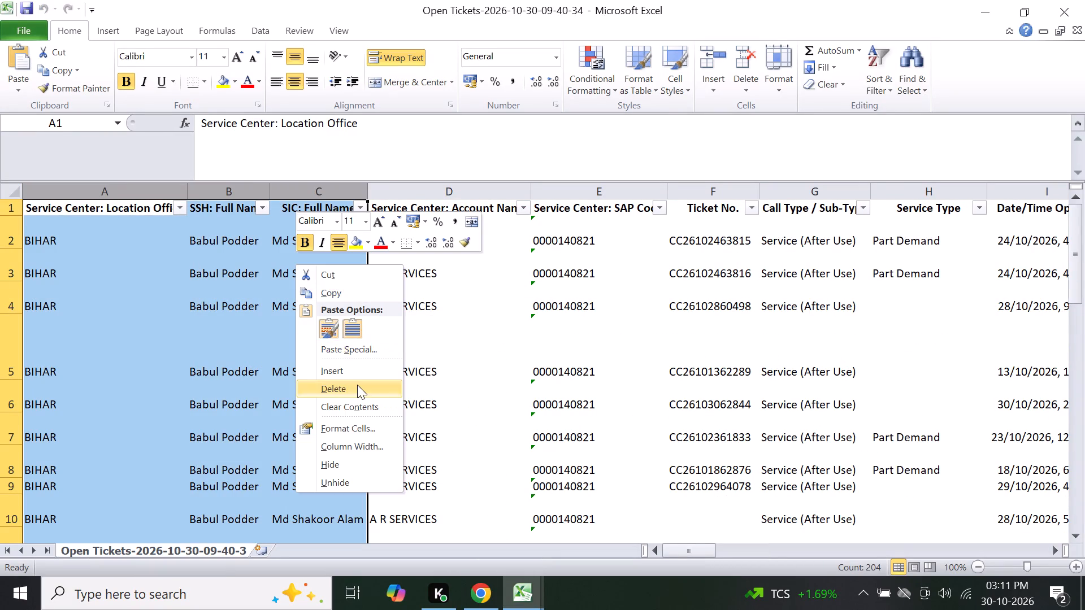
click(221, 194)
right_click(220, 194)
click(262, 320)
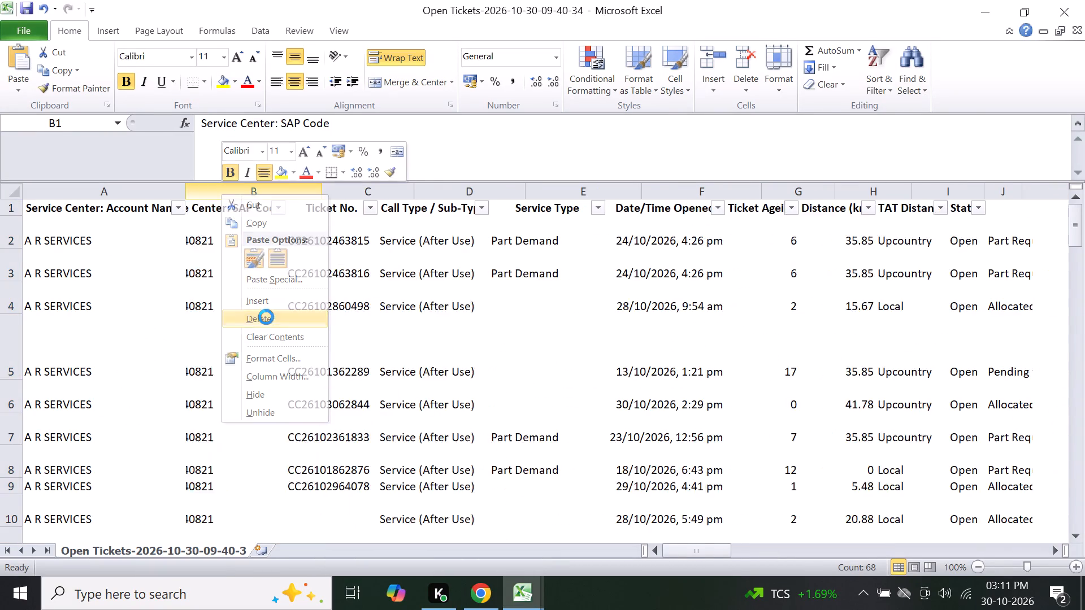
Delete the Service Type column and the Distance (km), TAT Distance and Status columns.
click(422, 203)
click(426, 198)
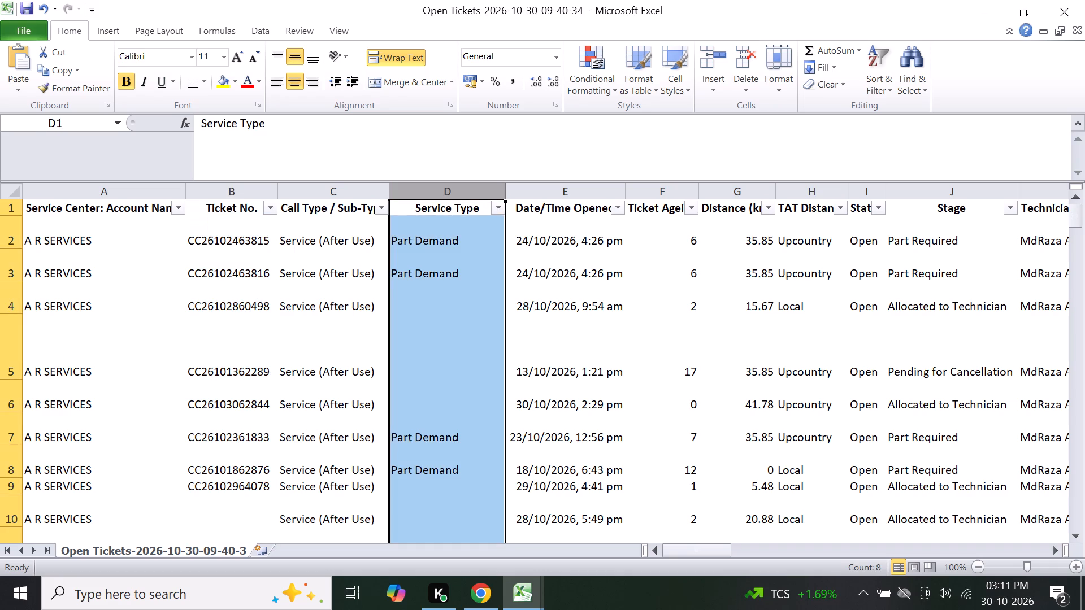
right_click(456, 198)
click(491, 325)
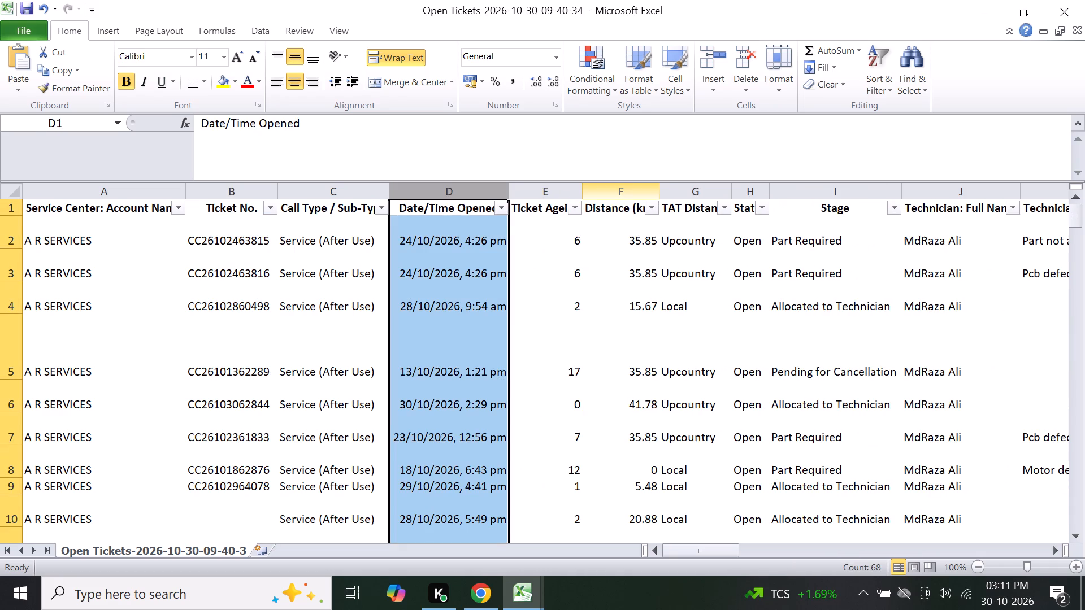
drag(645, 189, 740, 304)
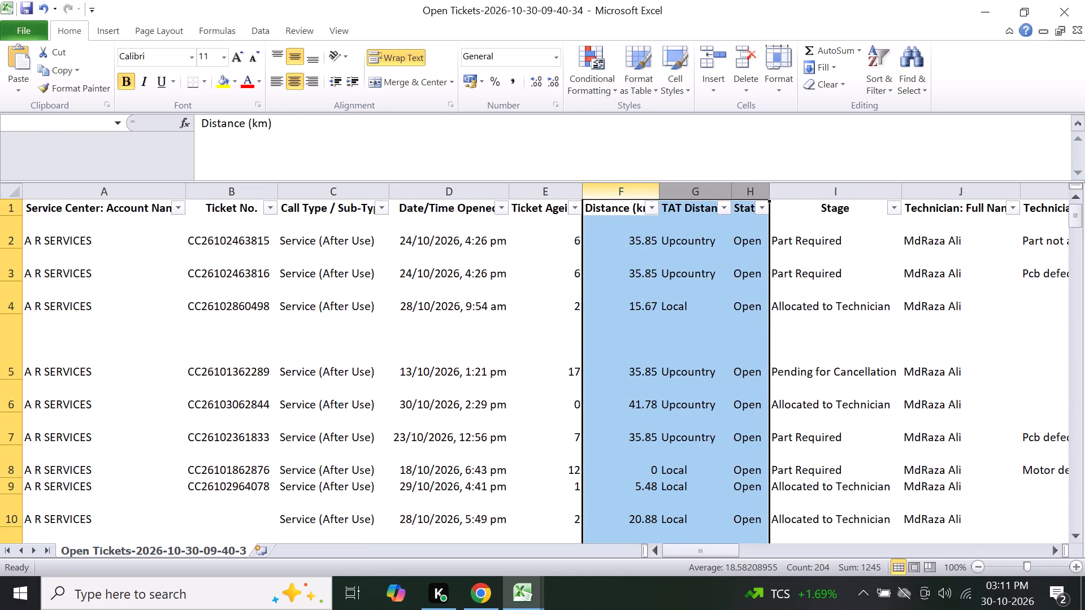
right_click(722, 306)
click(763, 423)
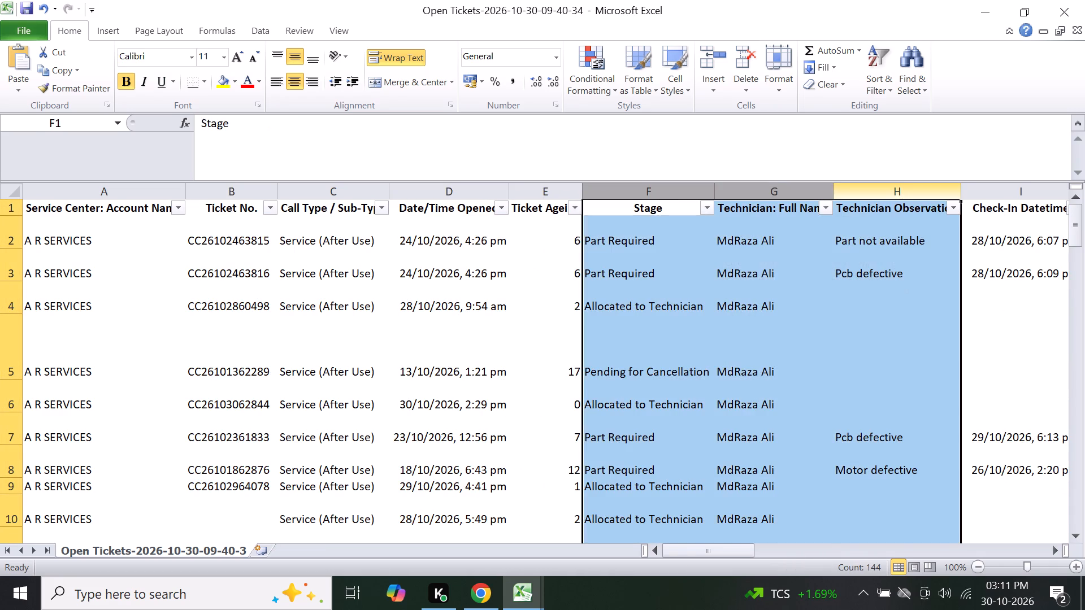
Delete the three columns from Technician Observation through Product Group Name.
drag(865, 188, 640, 277)
right_click(590, 278)
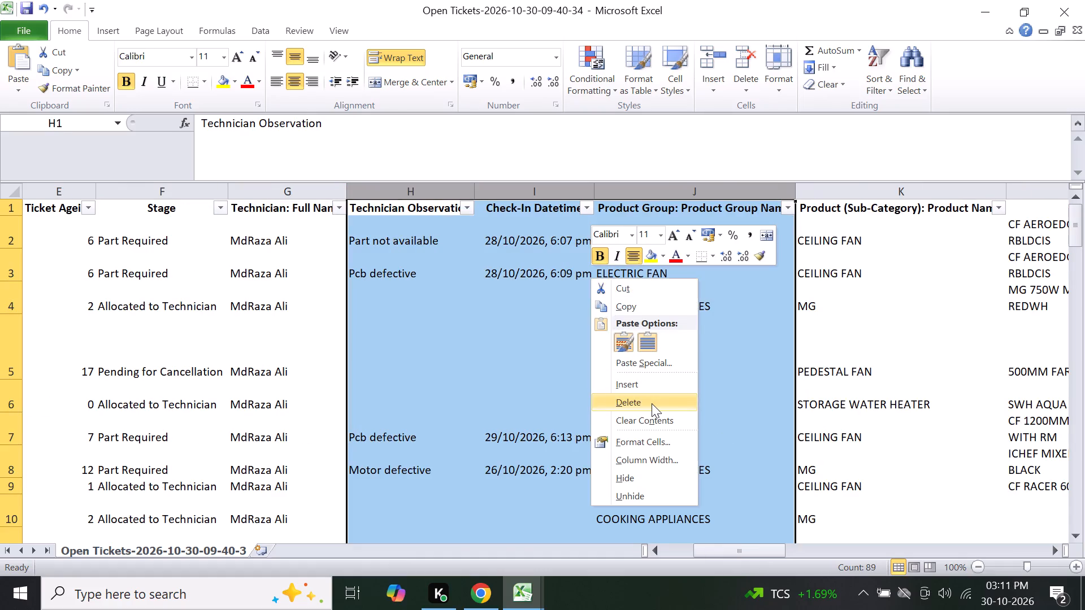
click(652, 403)
Delete all columns from SKU Code through Reason For Manual Entry, keeping the contact name column that follows.
drag(834, 192, 1079, 254)
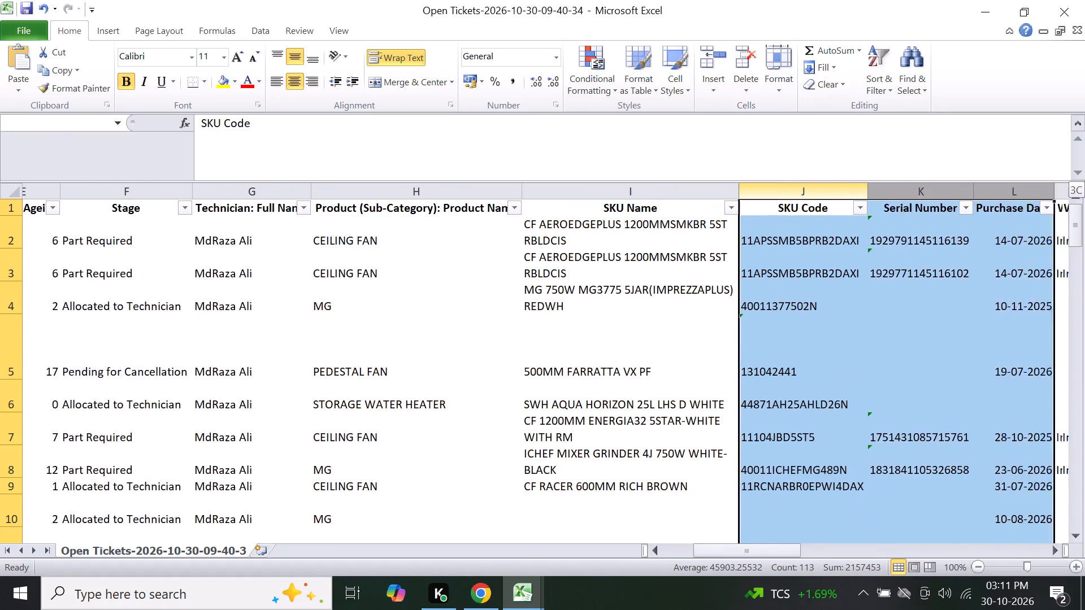
drag(1079, 254, 197, 277)
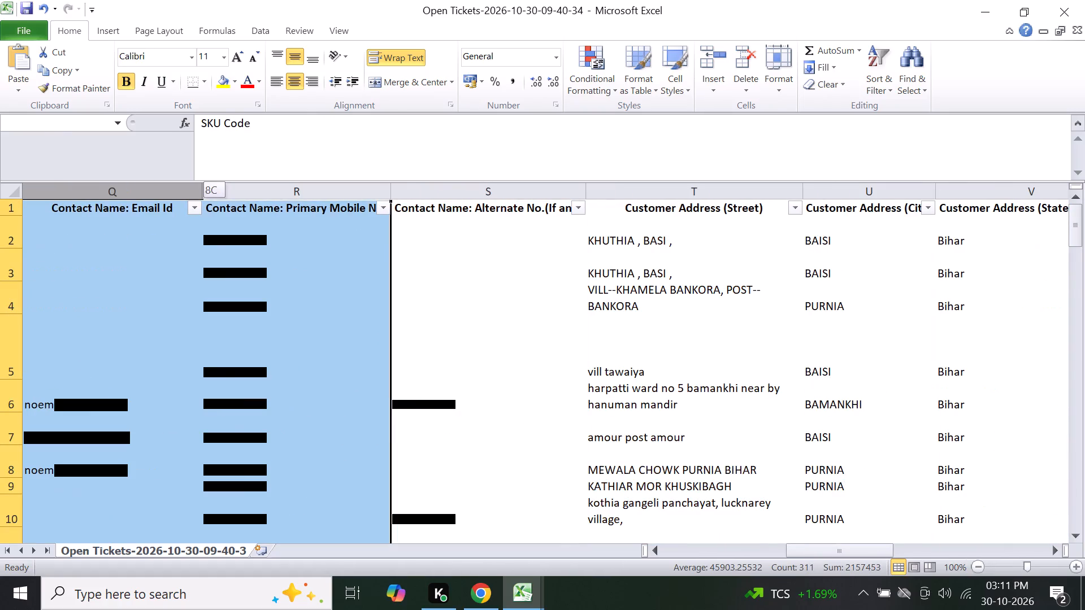
drag(197, 277, 229, 285)
right_click(223, 284)
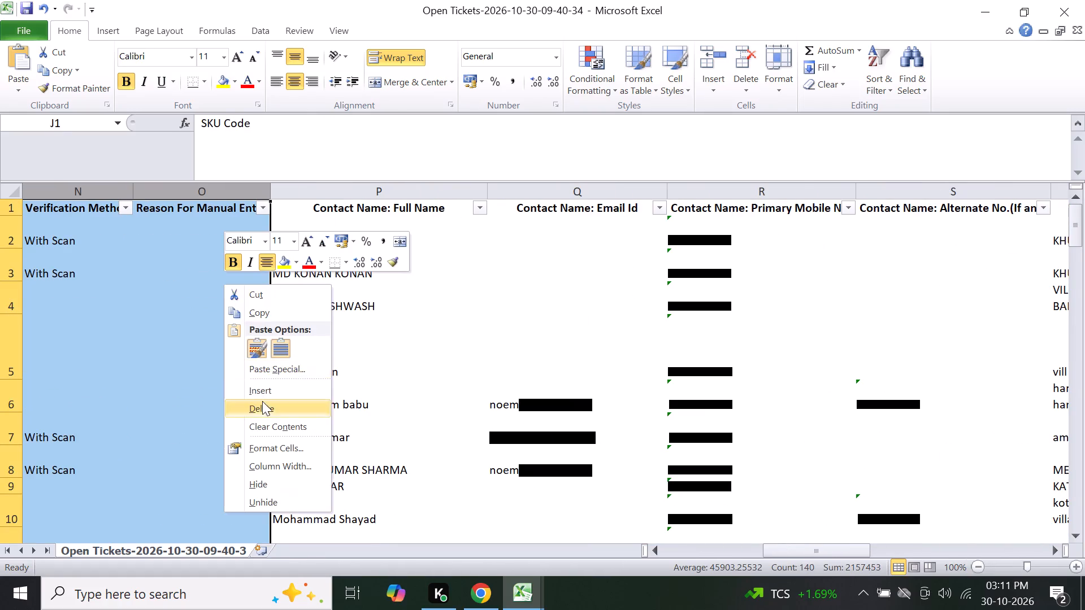
click(263, 406)
Delete the Contact Name: Email Id column.
click(734, 192)
right_click(734, 192)
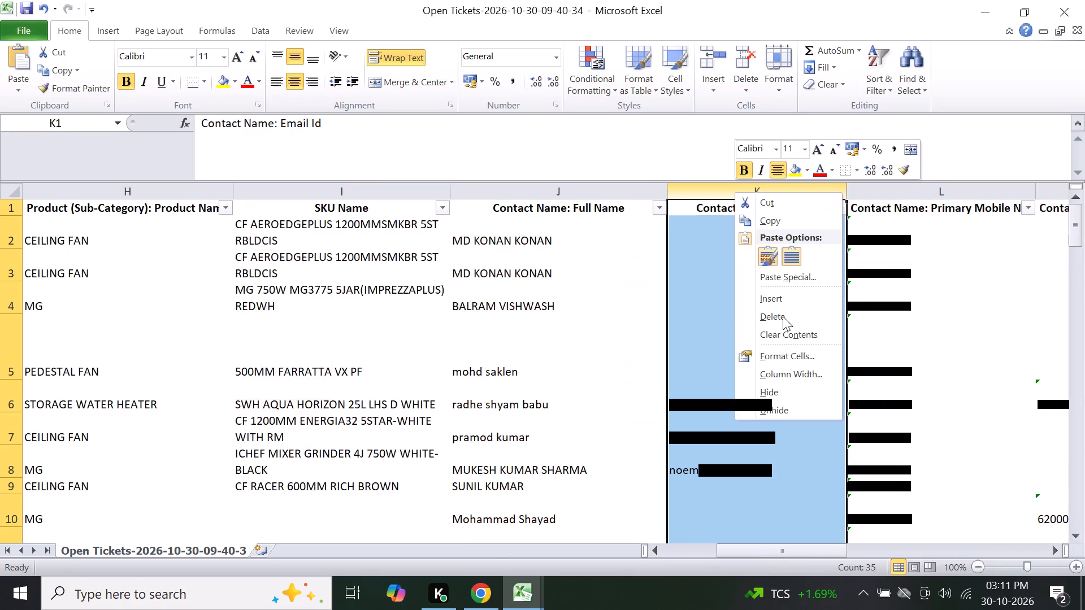
click(783, 318)
Delete all columns from Reminder Count through Replacement Reason, leaving Remark directly after the customer ZIP/Postal Code column.
drag(811, 548, 823, 550)
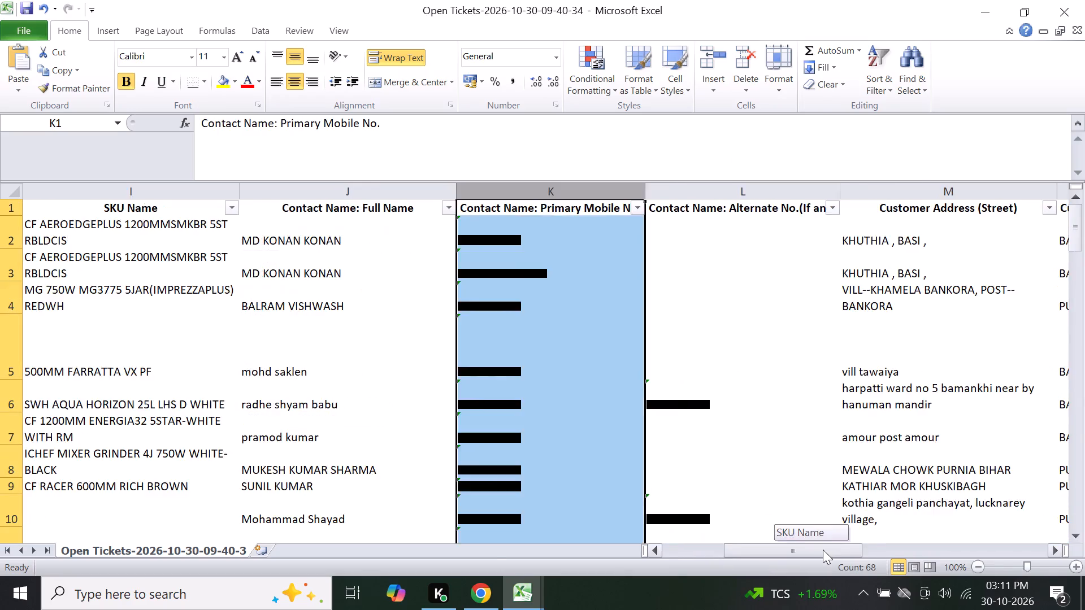
drag(823, 550, 834, 550)
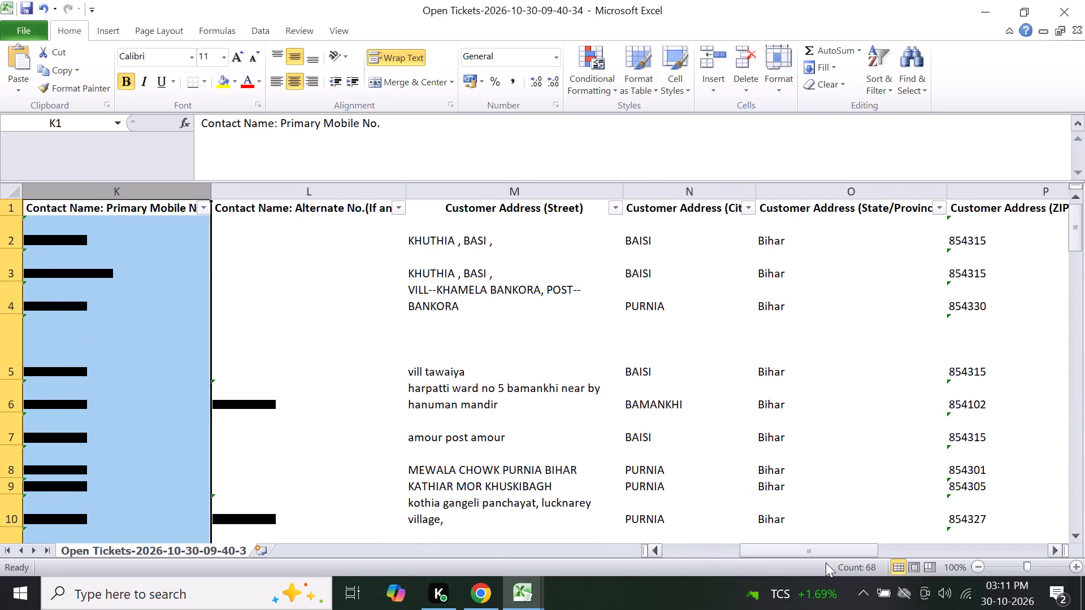
drag(823, 554, 839, 548)
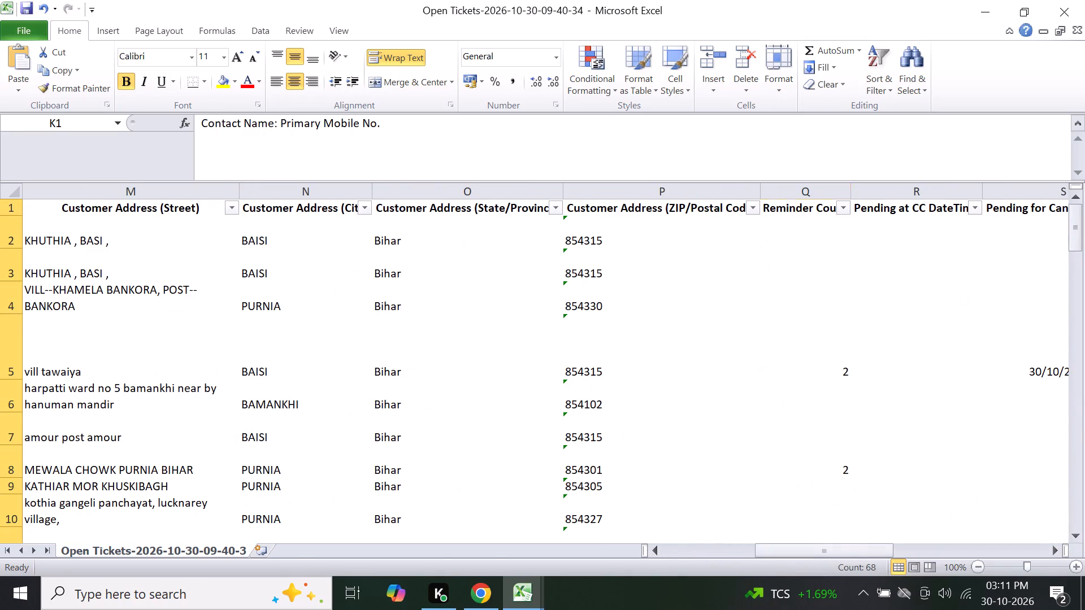
drag(778, 189, 602, 343)
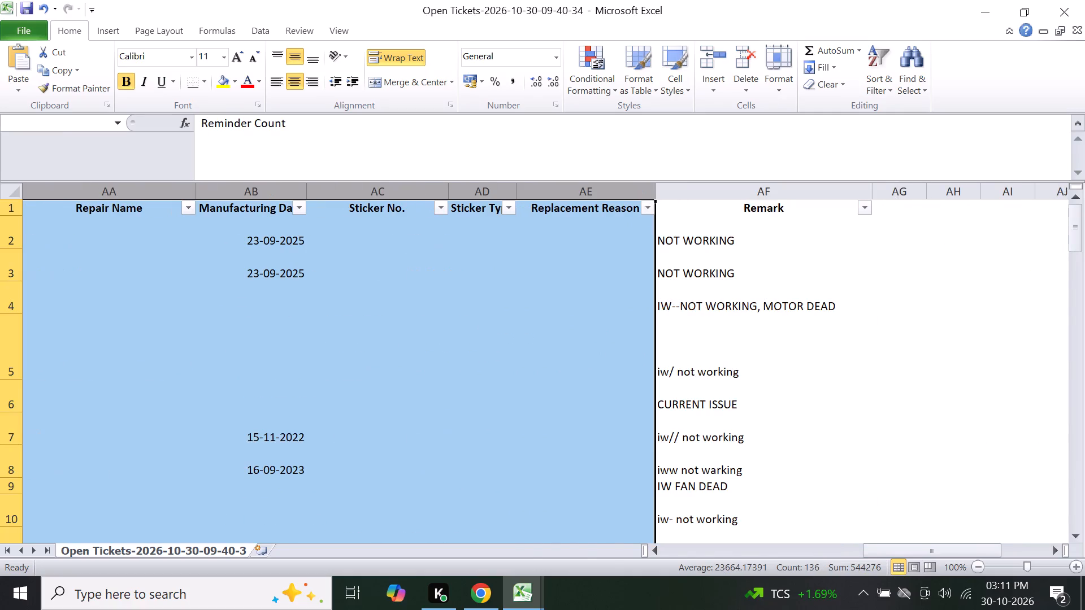
right_click(507, 334)
click(552, 462)
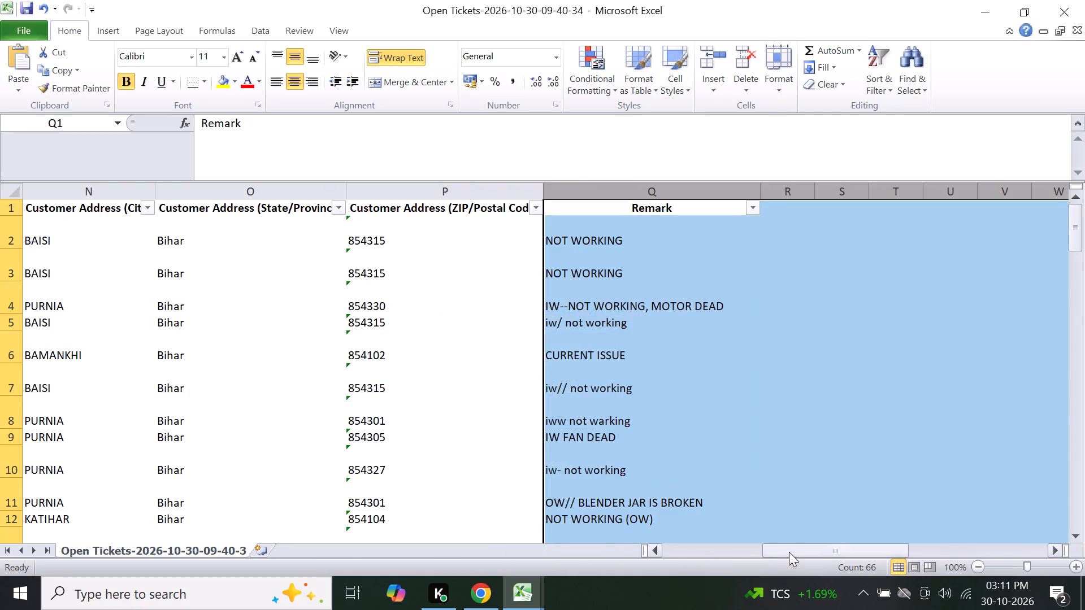
Zoom the sheet out to 85% and sort the tickets by Date/Time Opened in descending order.
drag(789, 552, 505, 502)
click(415, 401)
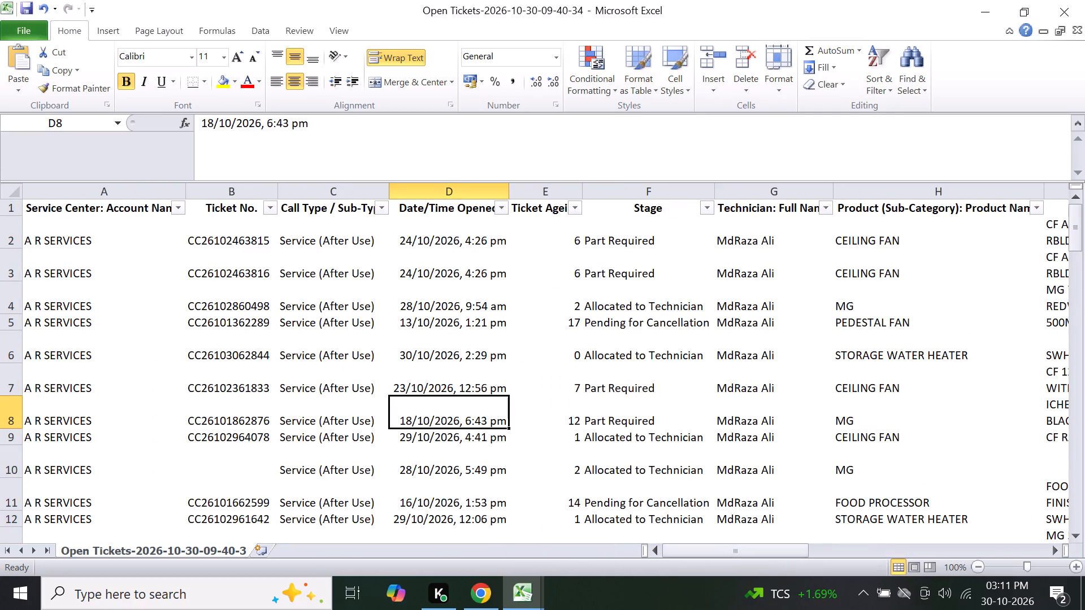
scroll(351, 361, down, 2)
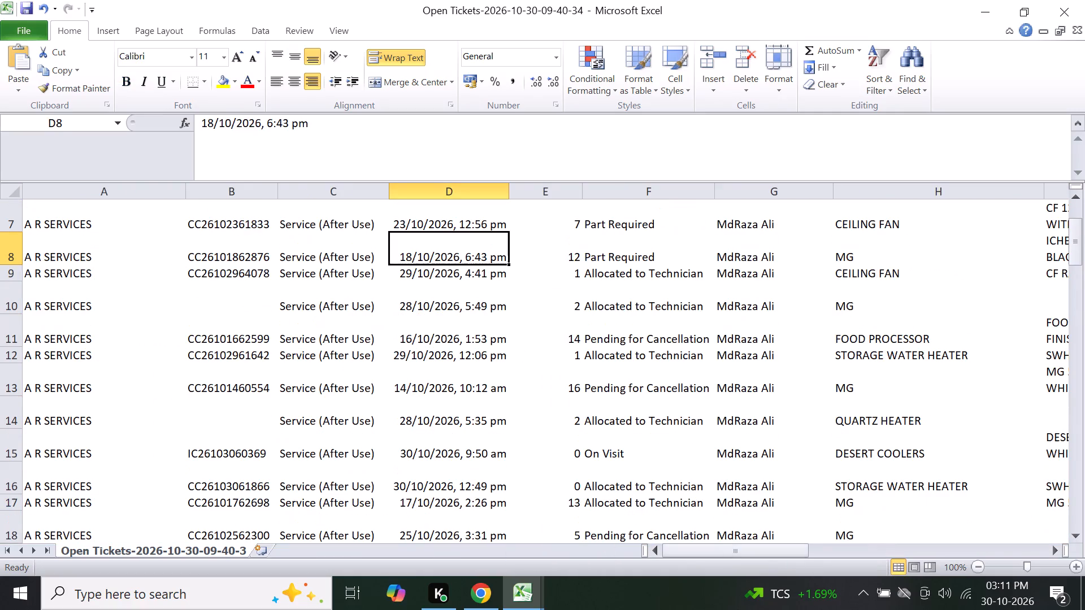
scroll(351, 360, down, 1)
ctrl+scroll(353, 358, down, 1)
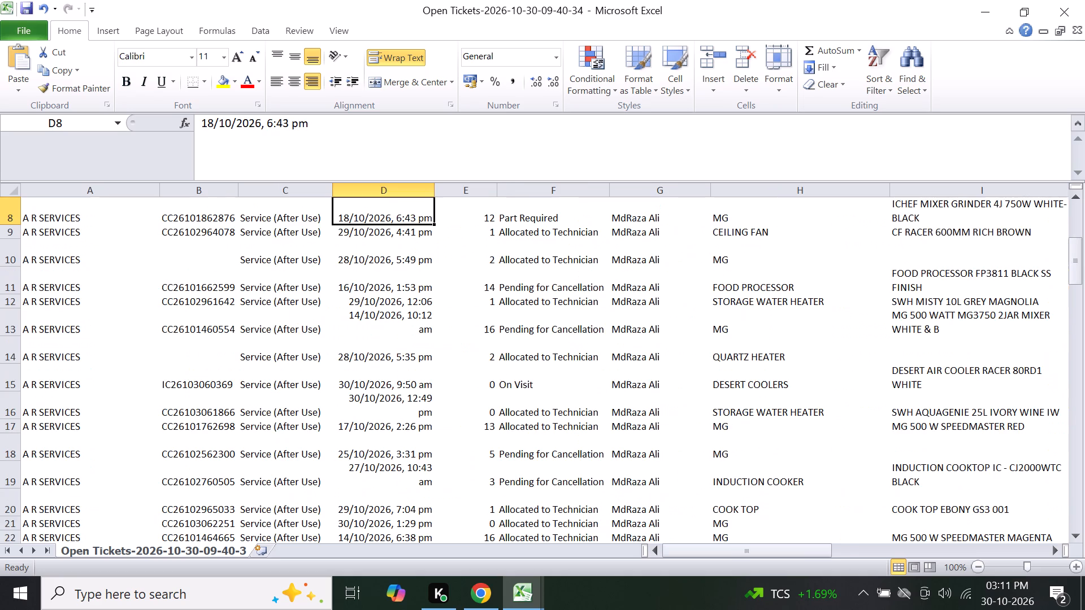
scroll(388, 308, up, 5)
click(423, 208)
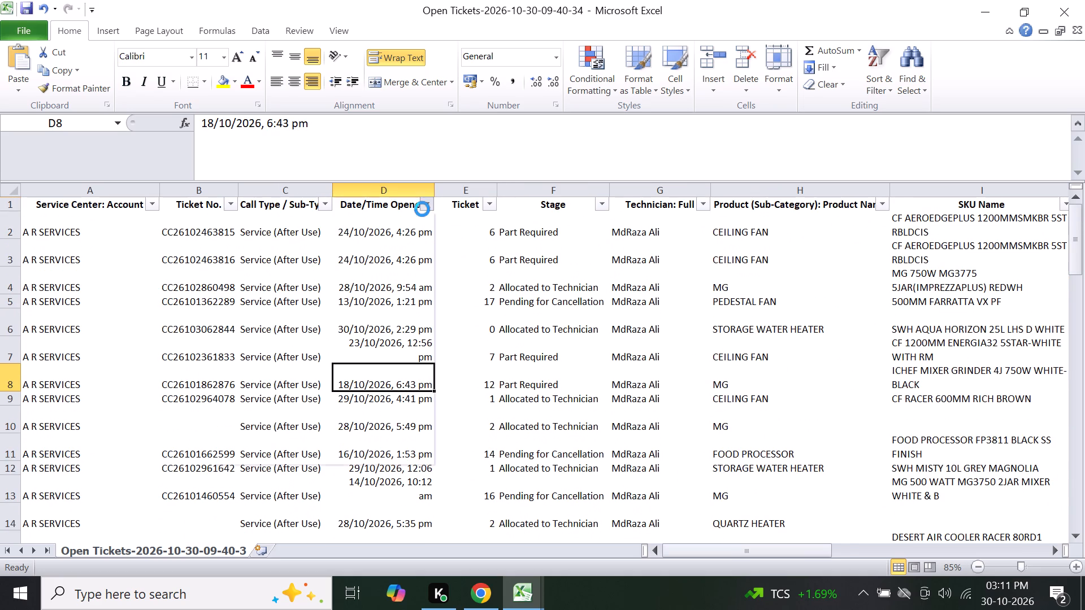
click(317, 243)
click(535, 295)
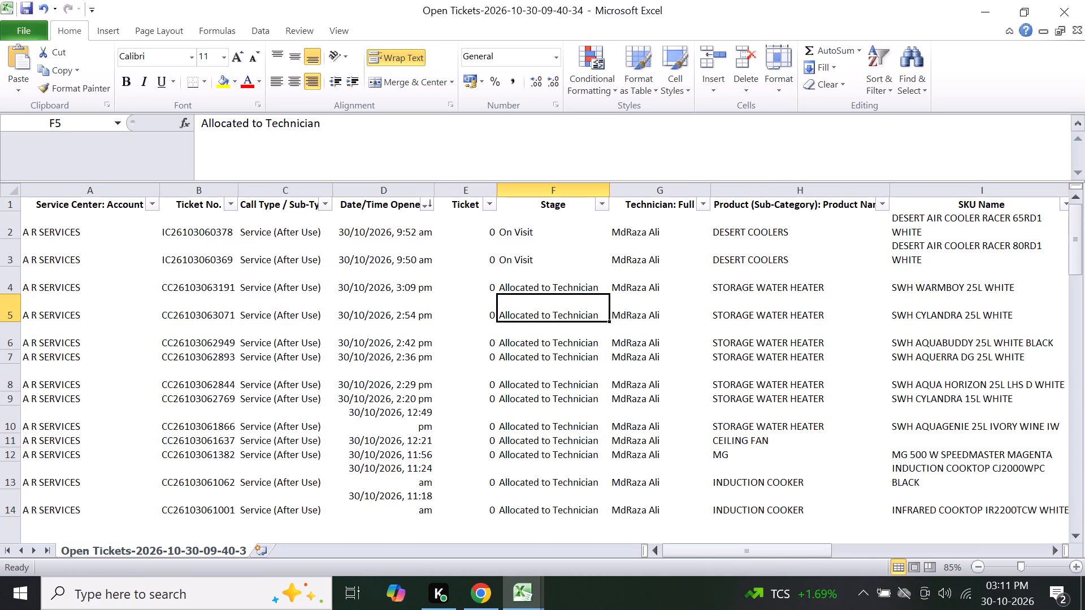
Filter the Stage column to show only Allocated to Technician tickets.
click(602, 205)
click(454, 354)
click(455, 372)
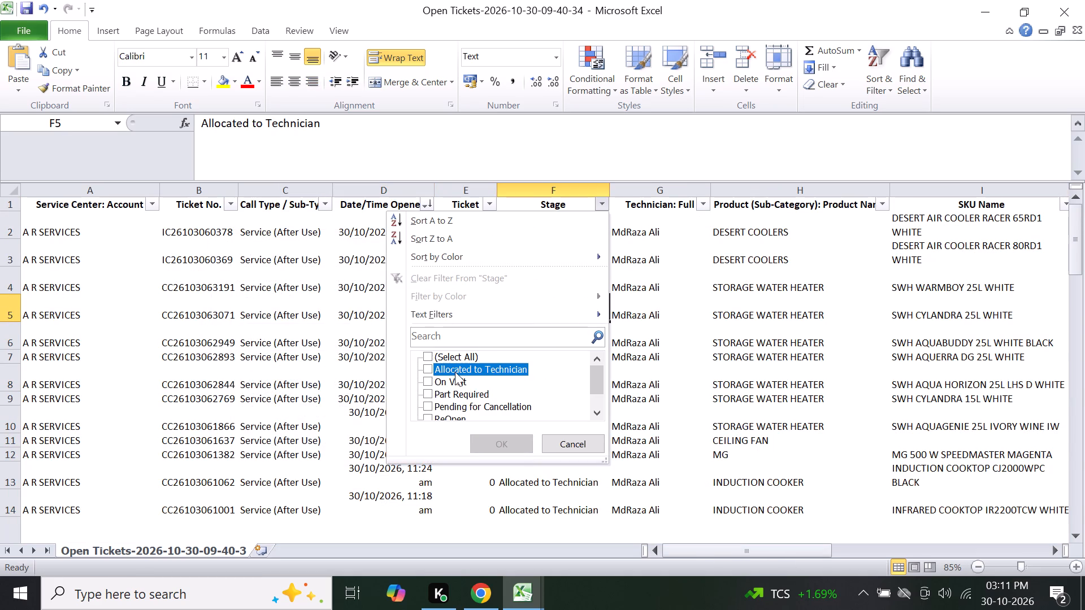
click(507, 438)
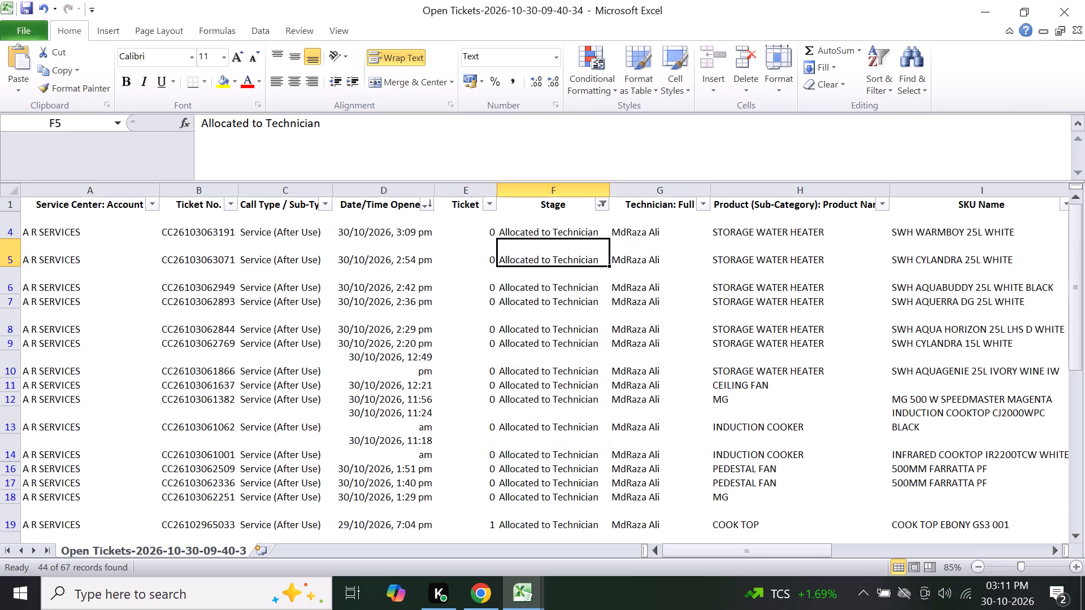
click(561, 194)
scroll(533, 312, up, 4)
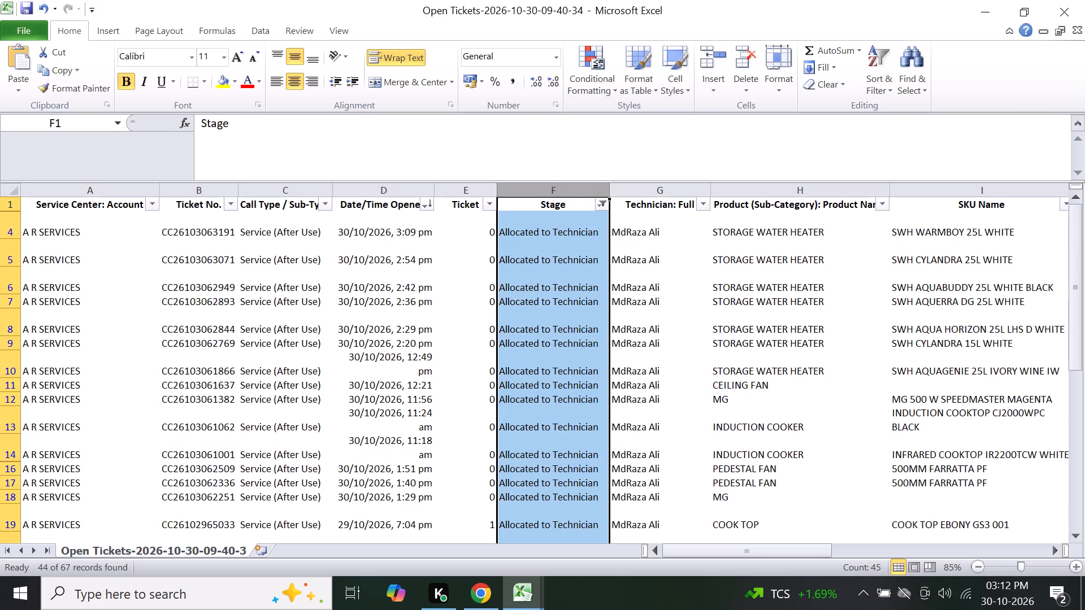
drag(0, 220, 7, 248)
right_click(96, 232)
click(173, 265)
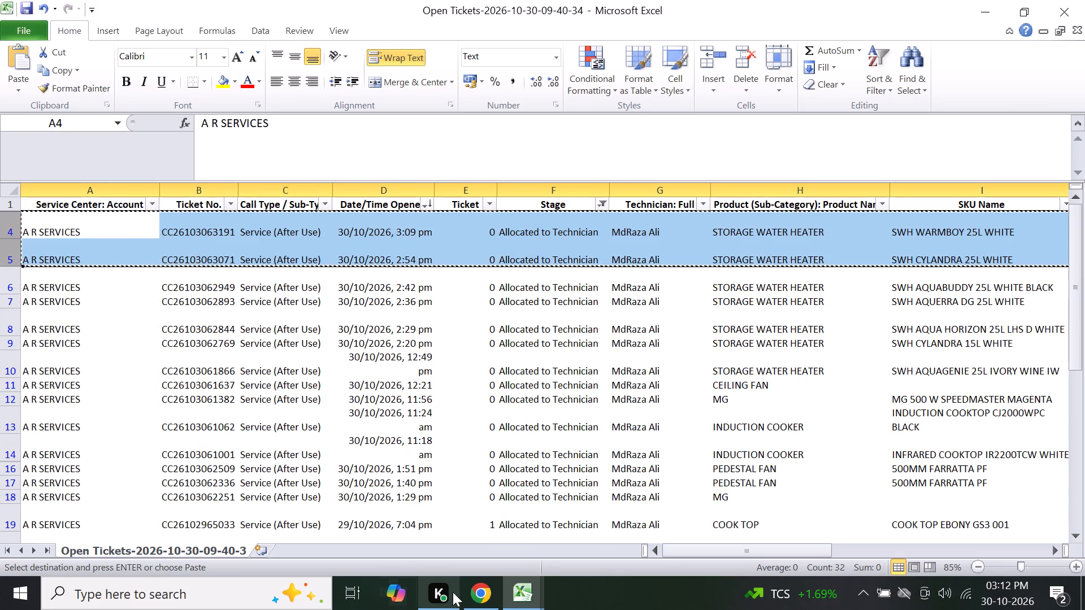
Switch to Chrome and bring up the ar services Google Sheet.
click(479, 592)
click(315, 0)
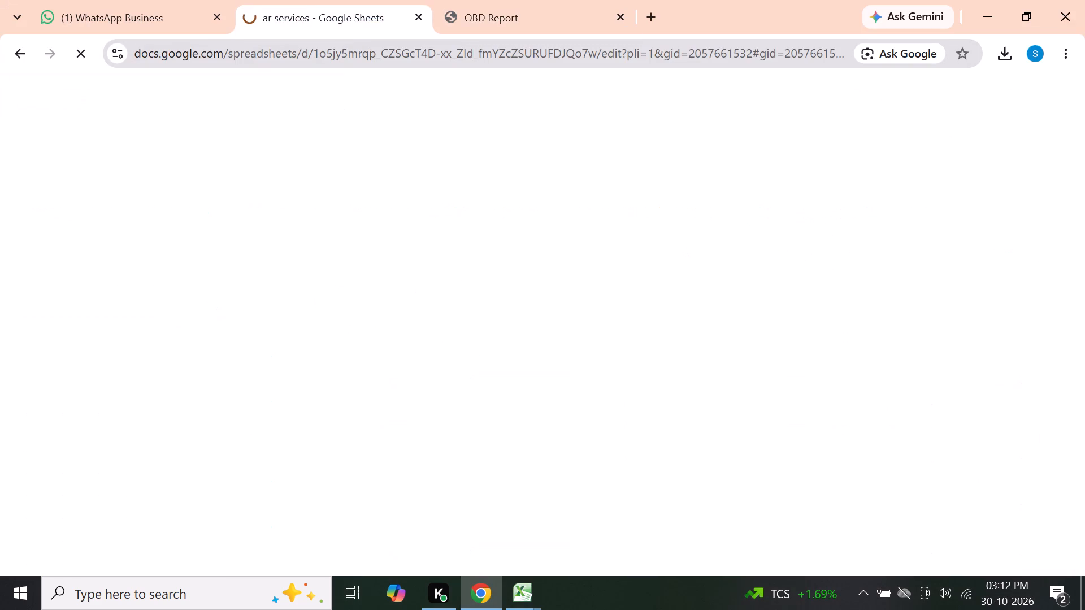
click(297, 383)
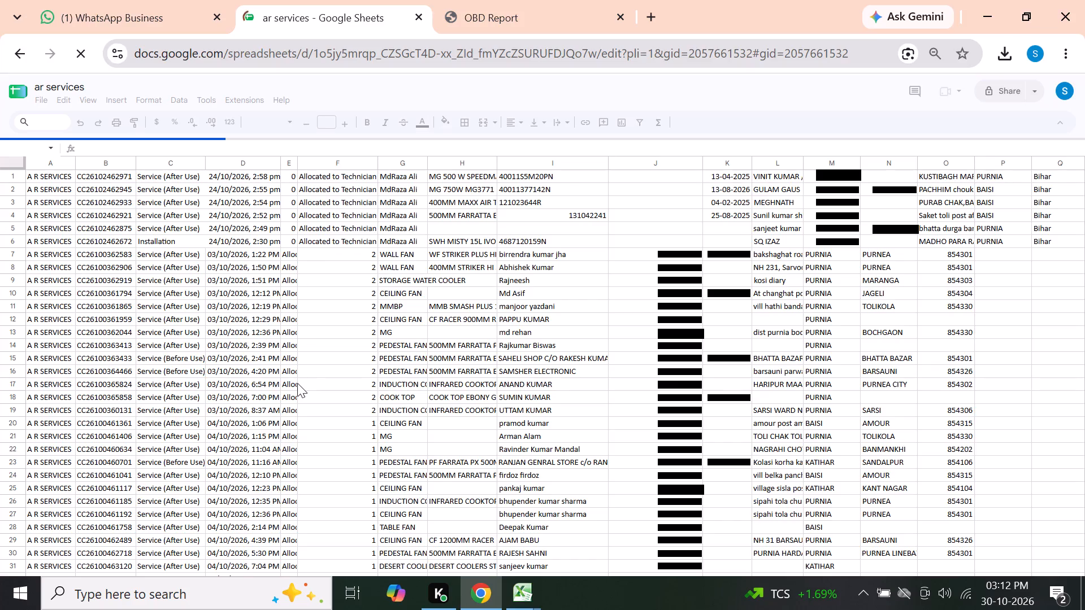
scroll(331, 406, down, 4)
scroll(333, 419, down, 17)
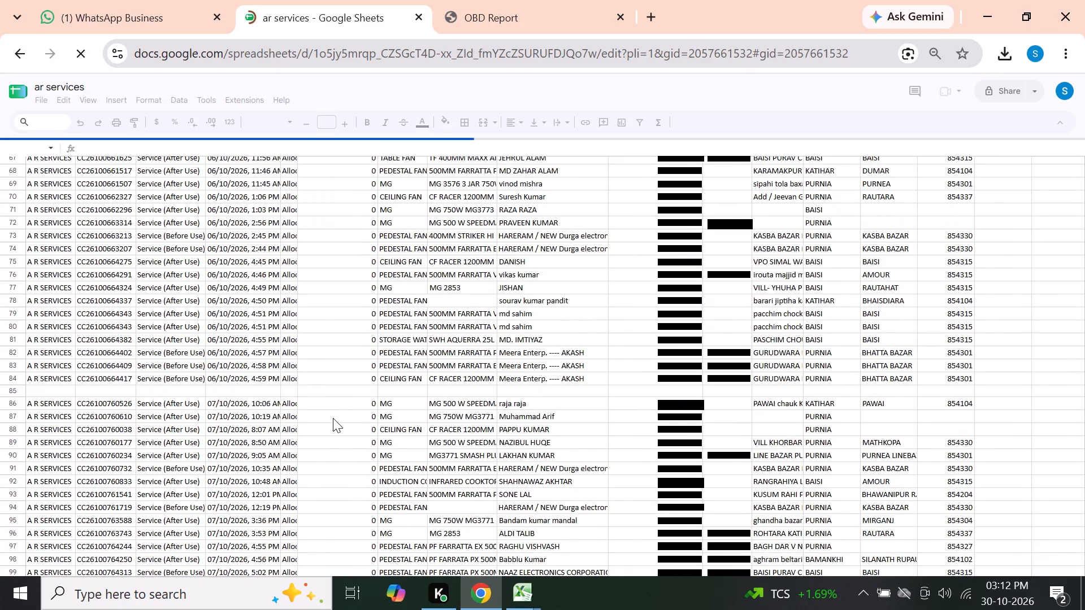
scroll(333, 418, down, 12)
scroll(328, 417, up, 4)
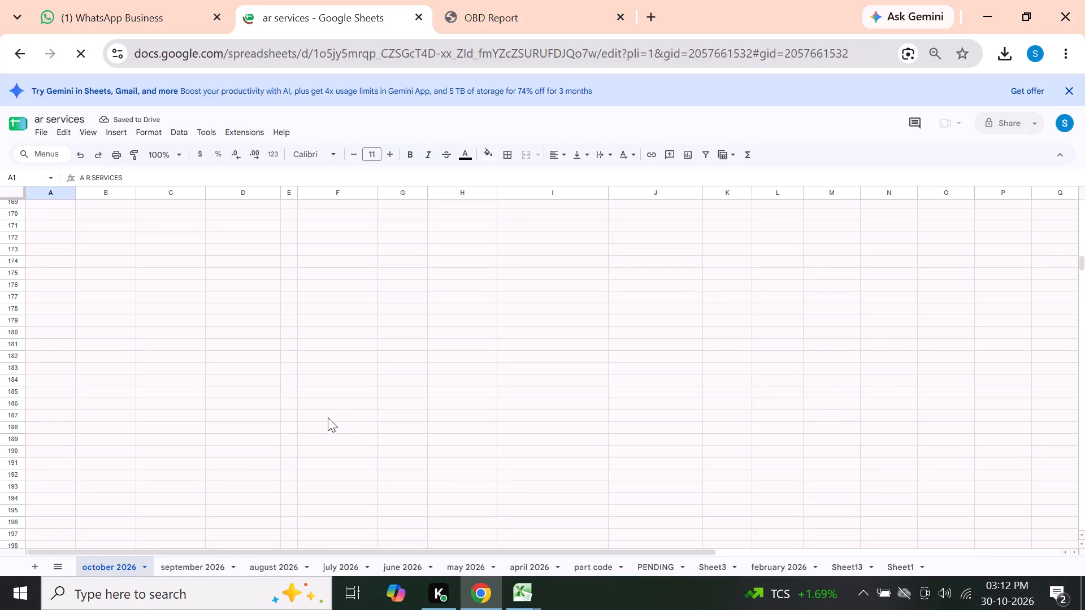
scroll(327, 415, down, 10)
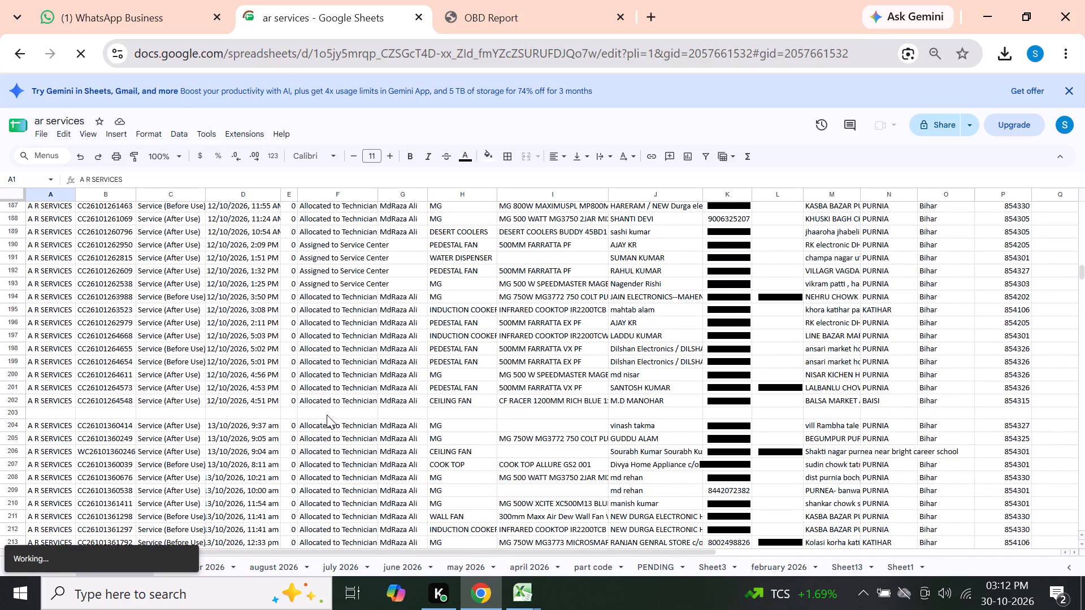
scroll(327, 415, down, 17)
scroll(327, 415, down, 5)
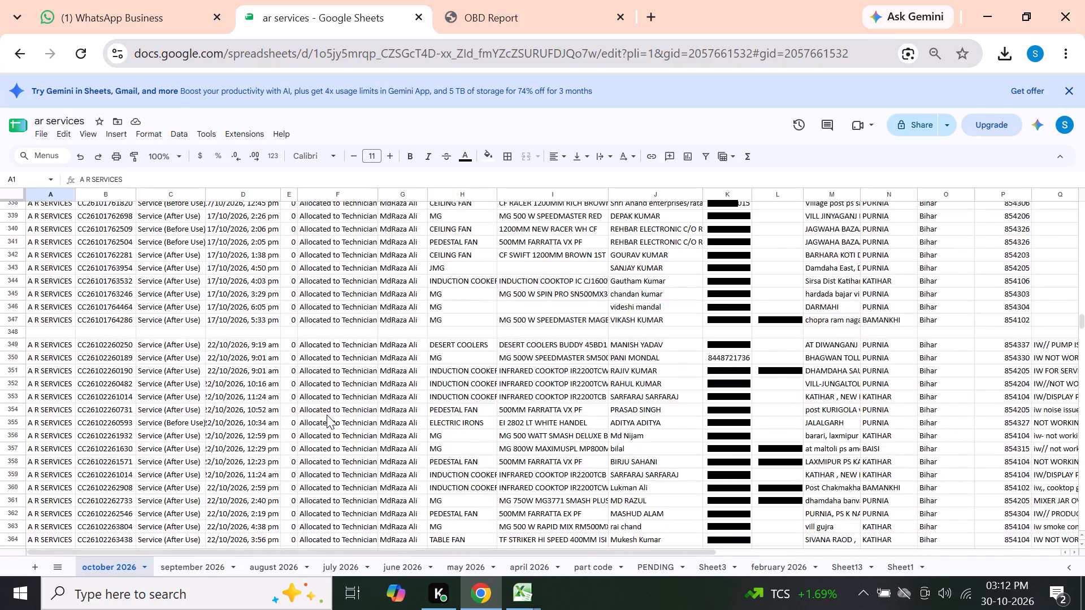
scroll(327, 415, down, 16)
scroll(326, 415, down, 6)
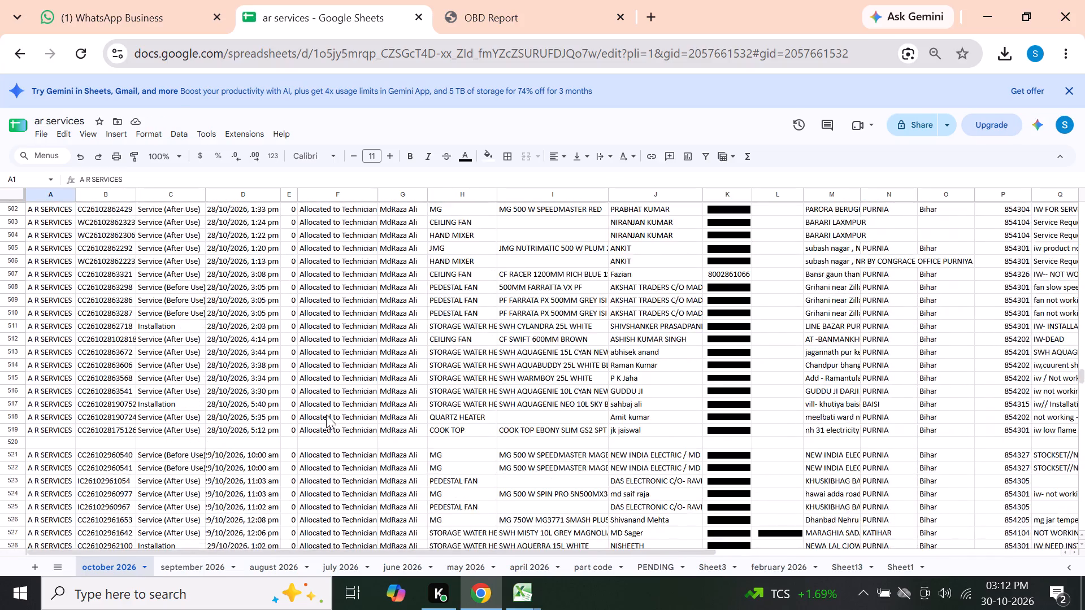
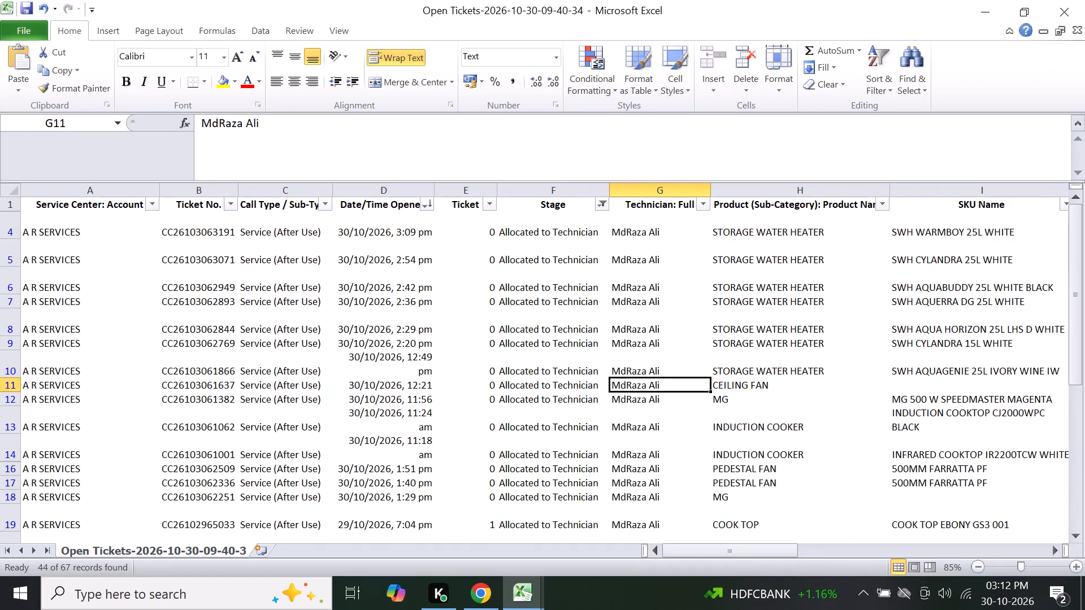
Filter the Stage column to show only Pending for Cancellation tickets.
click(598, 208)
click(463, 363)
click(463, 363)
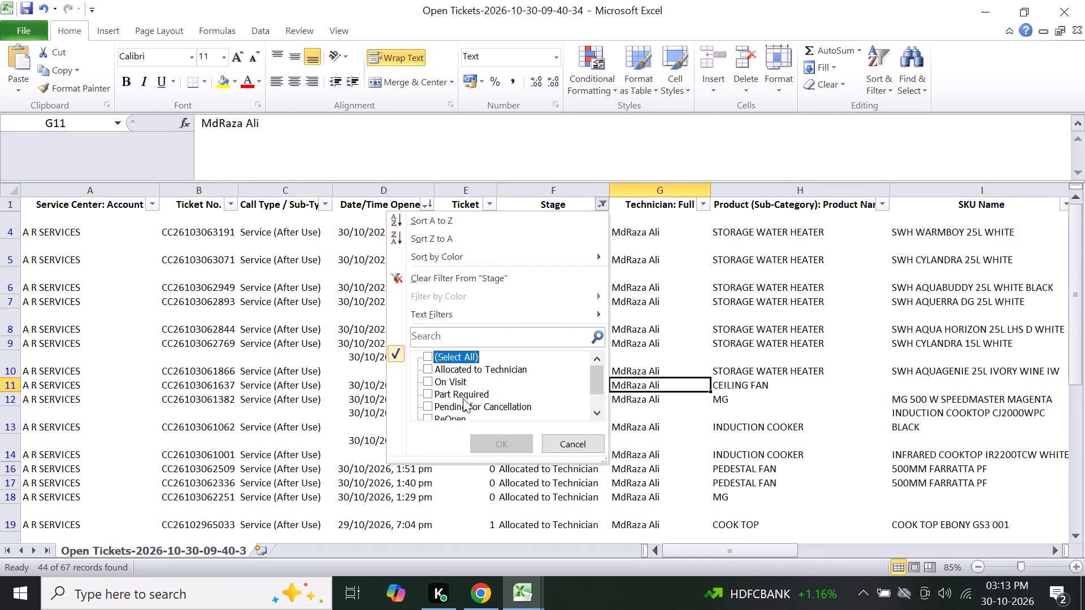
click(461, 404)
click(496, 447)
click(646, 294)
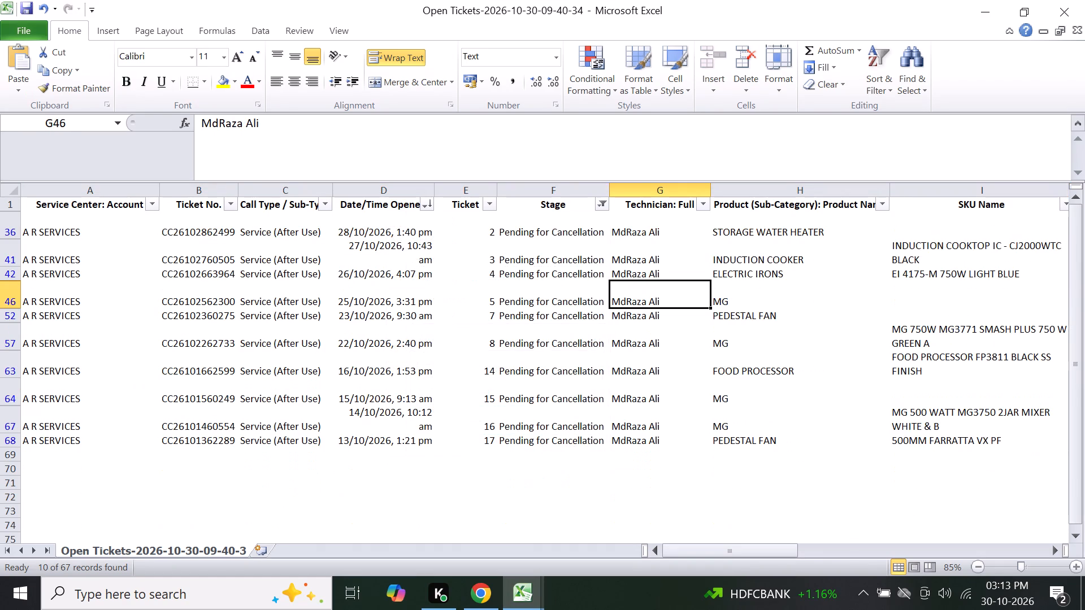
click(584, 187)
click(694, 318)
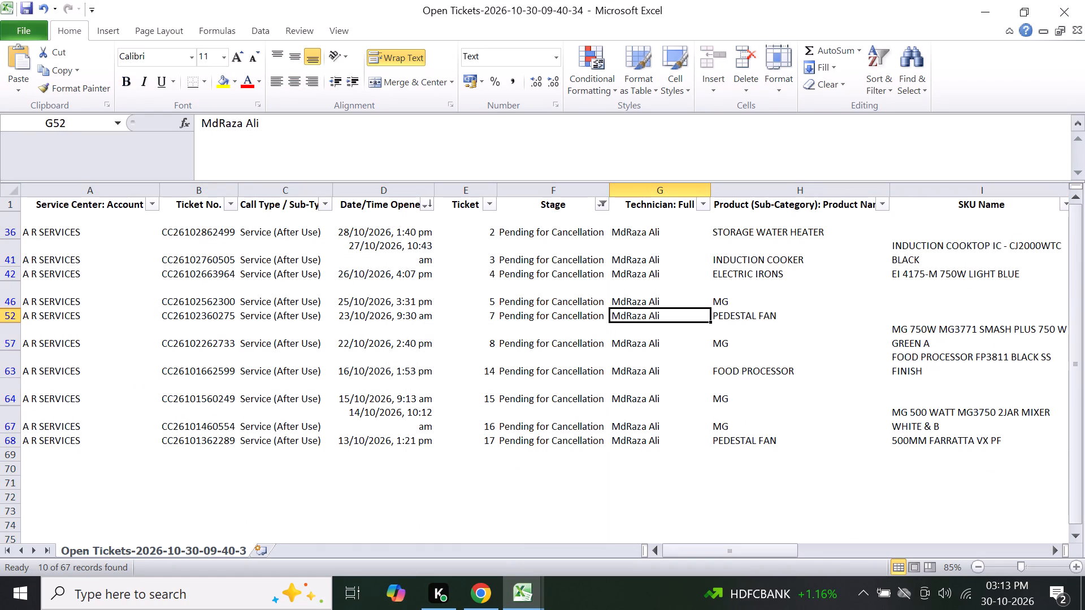
Switch the Stage filter back to only Allocated to Technician tickets and select the Stage column.
click(602, 206)
click(437, 406)
scroll(437, 406, down, 1)
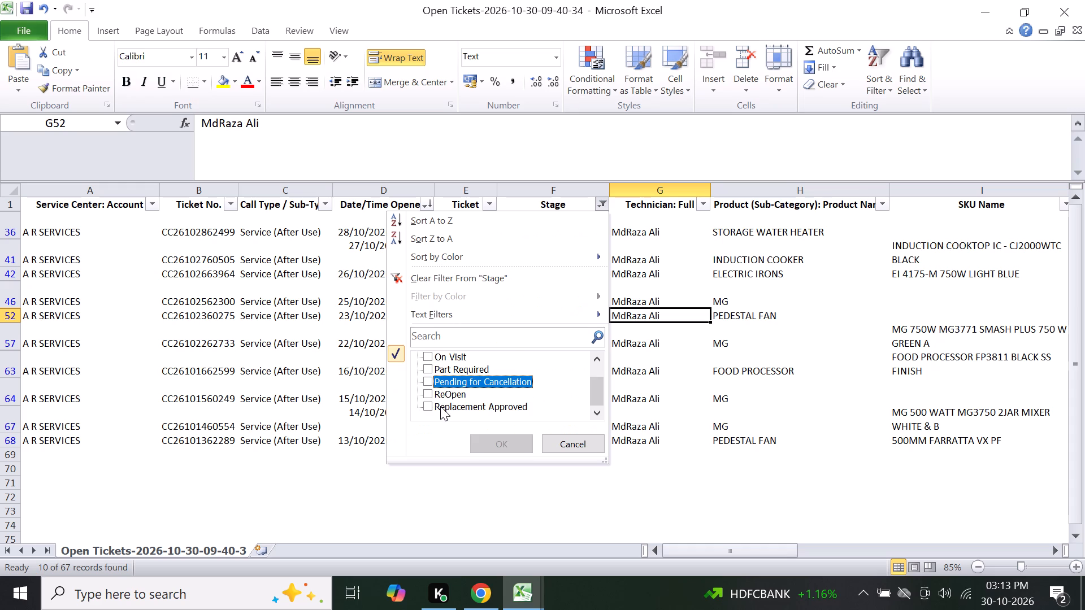
scroll(448, 389, up, 1)
click(436, 368)
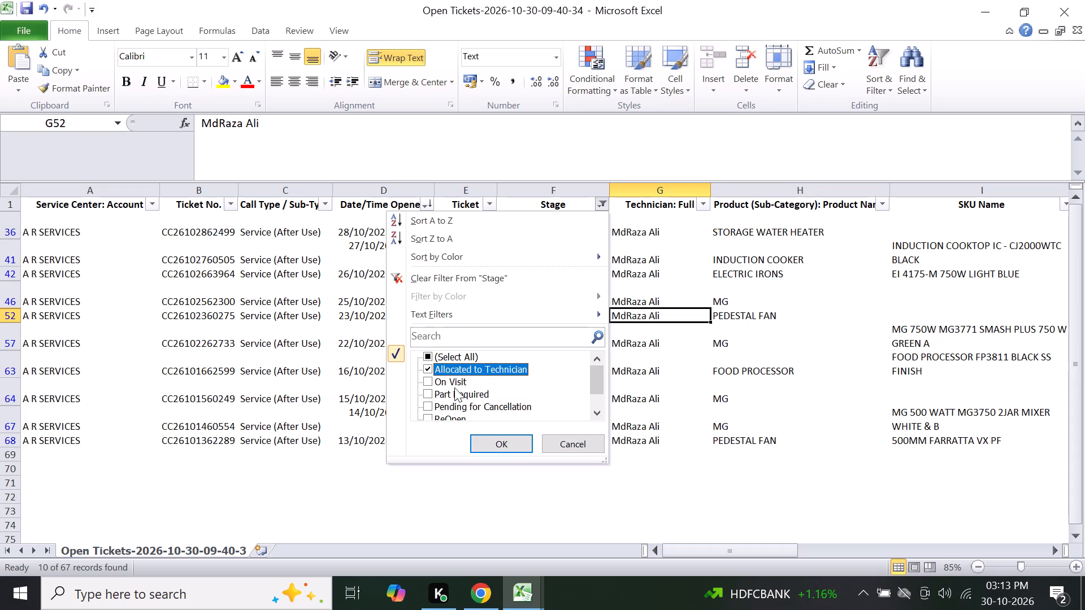
click(493, 441)
click(559, 192)
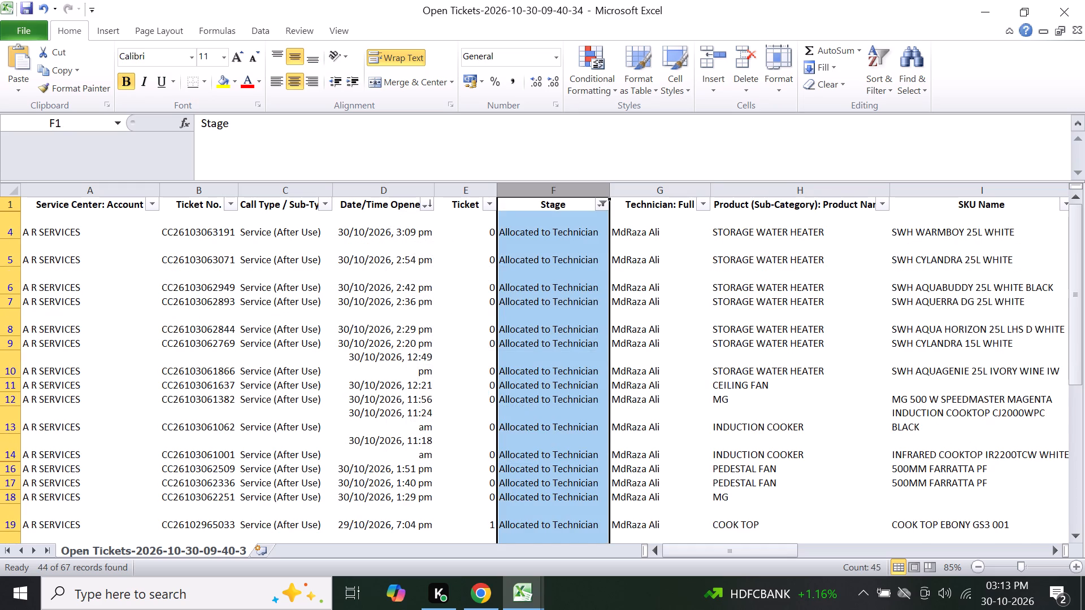
scroll(562, 365, down, 4)
scroll(564, 378, up, 8)
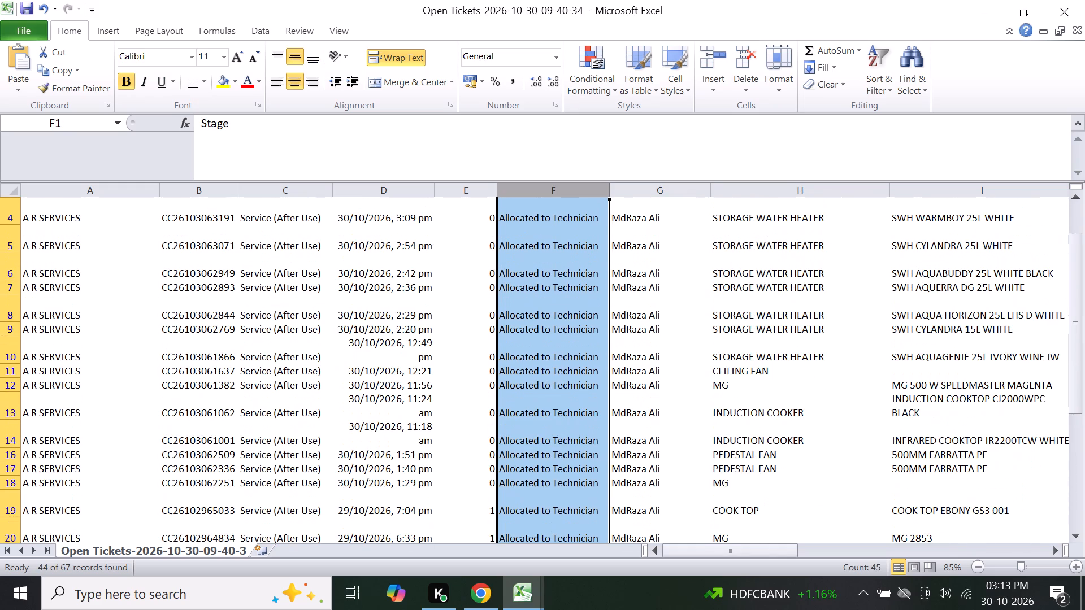
scroll(589, 384, down, 8)
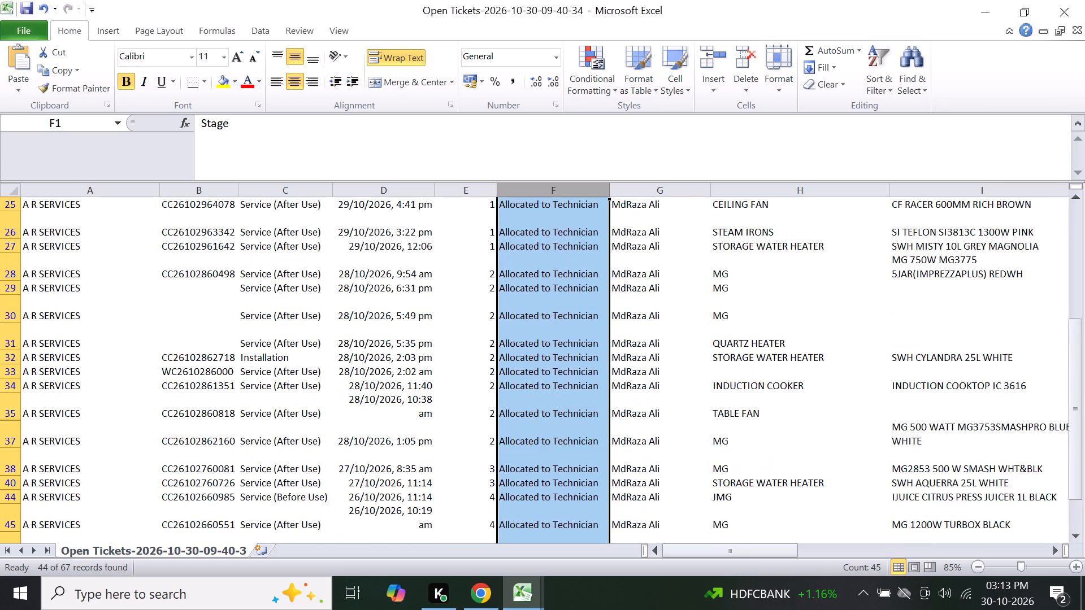
scroll(603, 431, down, 6)
scroll(584, 420, up, 3)
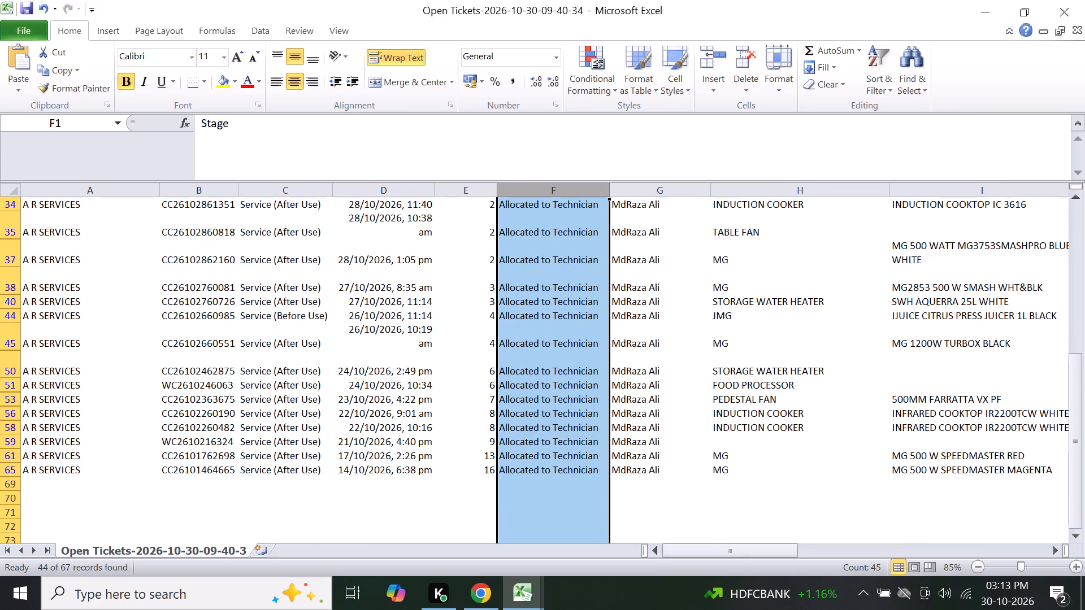
drag(533, 368, 549, 472)
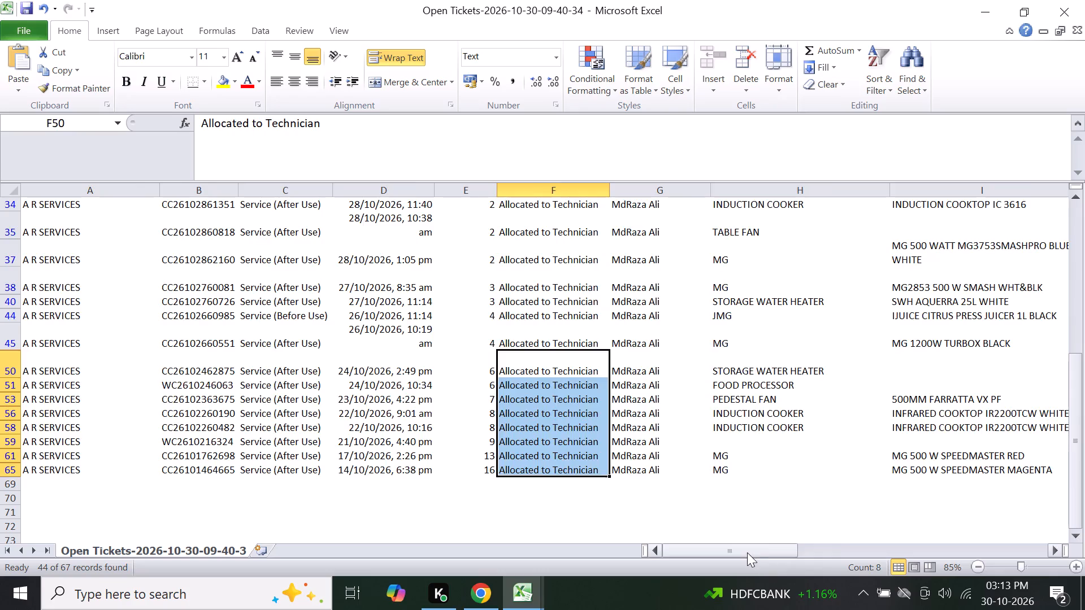
Review the filtered Allocated to Technician tickets across all columns, from product and SKU name to customer contact, address and ZIP details.
drag(747, 552, 816, 550)
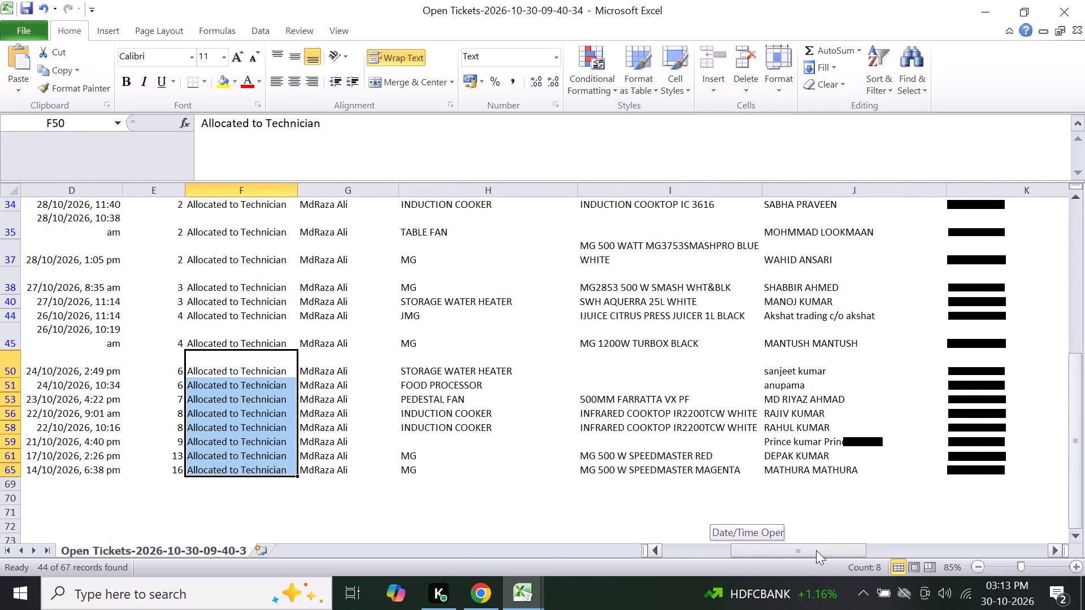
drag(816, 550, 925, 543)
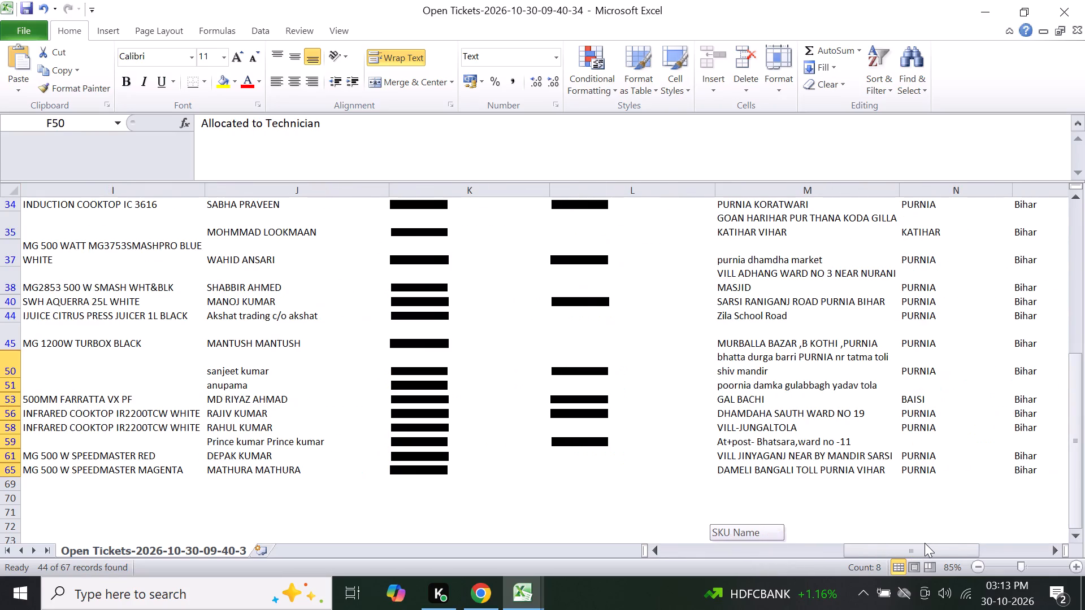
drag(925, 543, 956, 542)
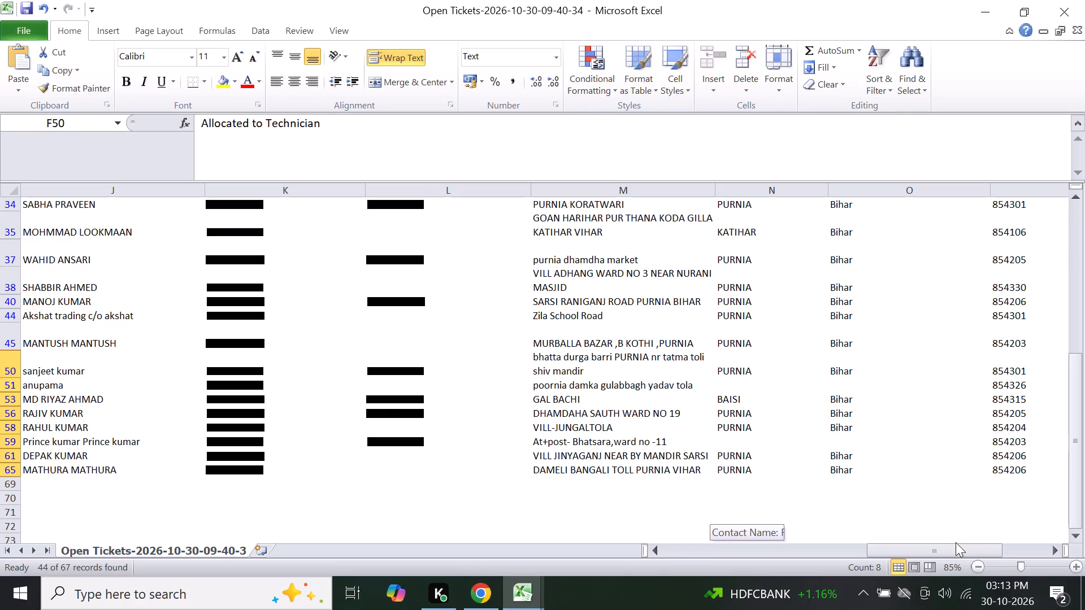
drag(956, 542, 689, 505)
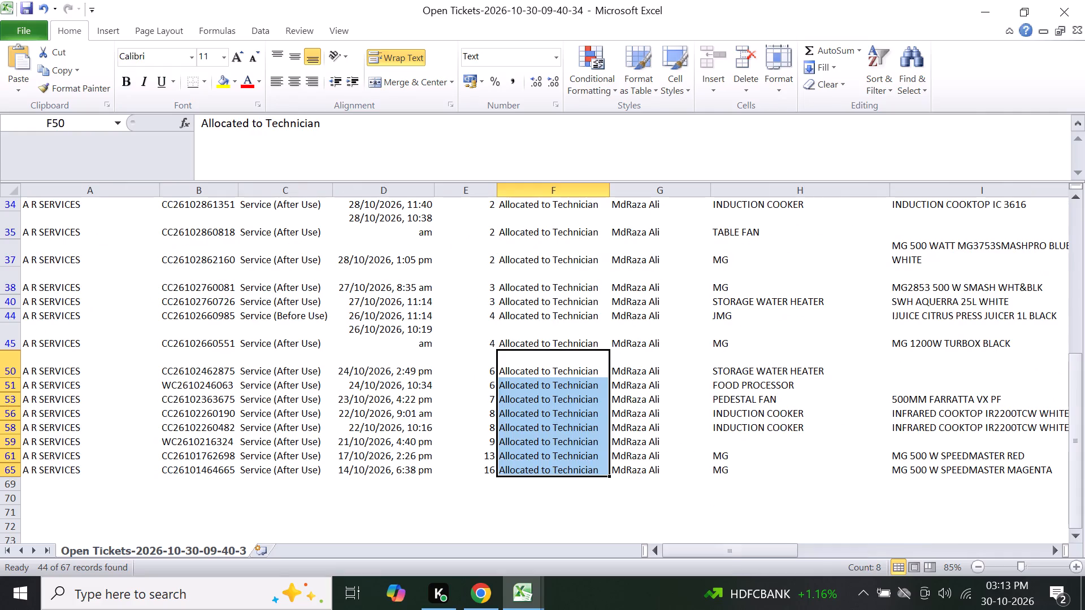
click(553, 496)
Switch to Chrome and reload the USHA service portal's home page.
click(493, 586)
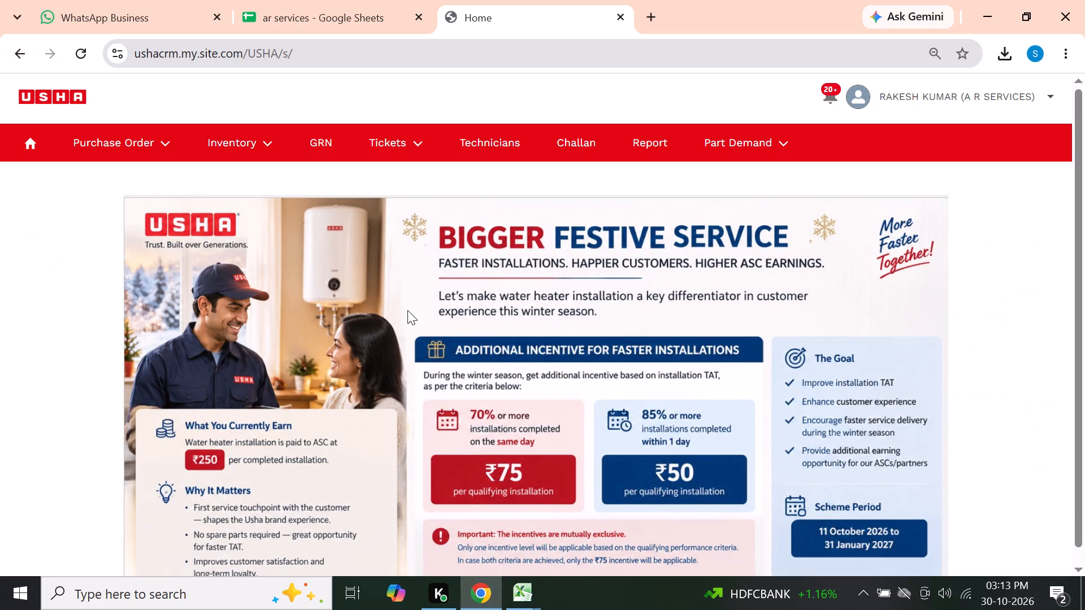
triple_click(41, 142)
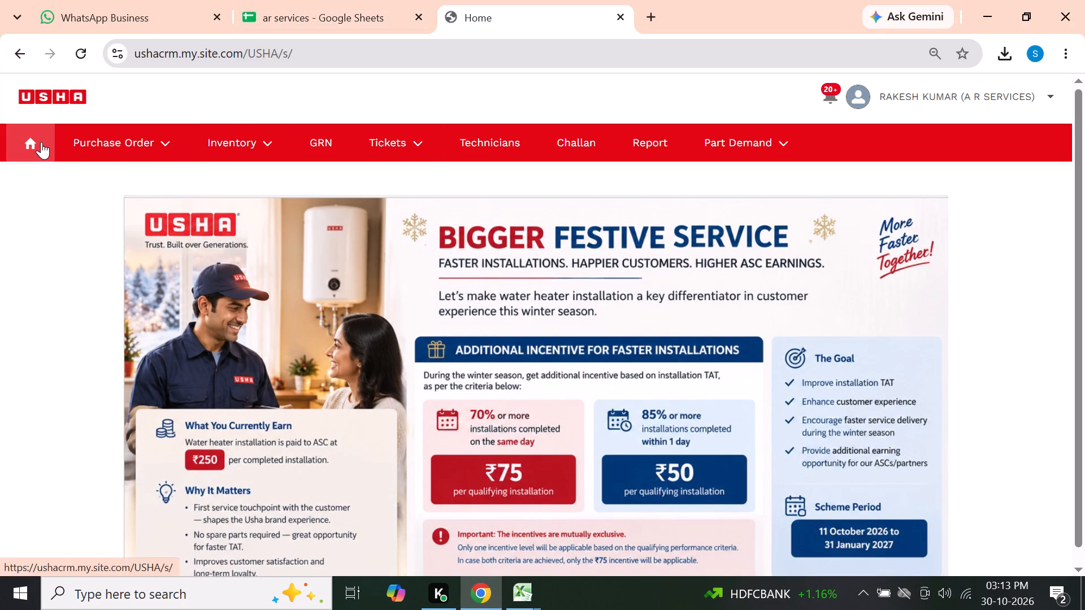
click(41, 142)
click(41, 142)
Bring up the ar services Google Sheet and review the latest ticket rows in the october 2026 tab.
click(320, 0)
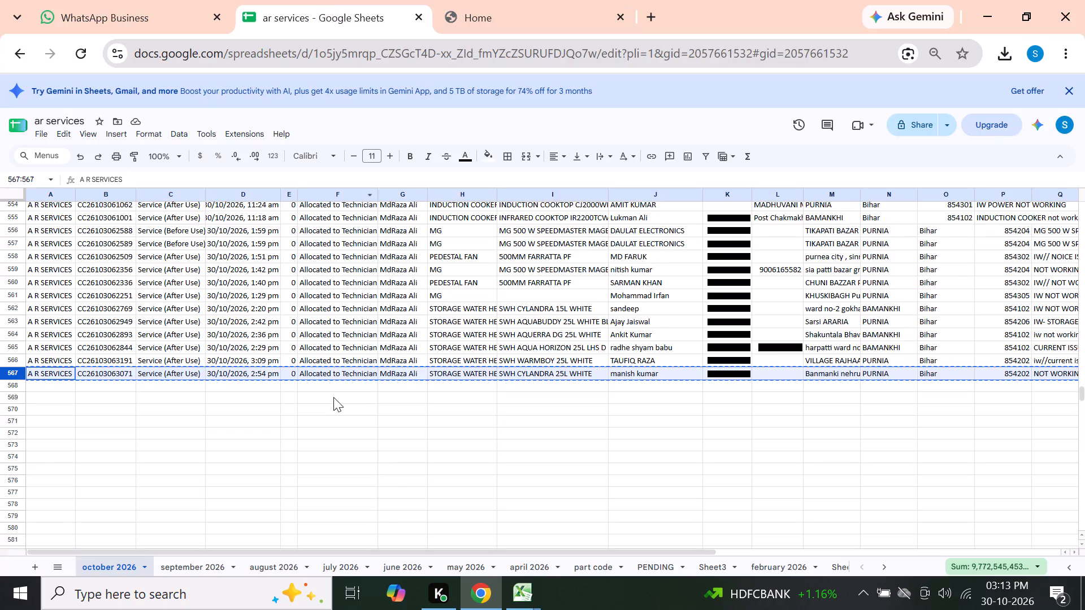
click(334, 402)
scroll(391, 395, up, 4)
scroll(391, 395, down, 2)
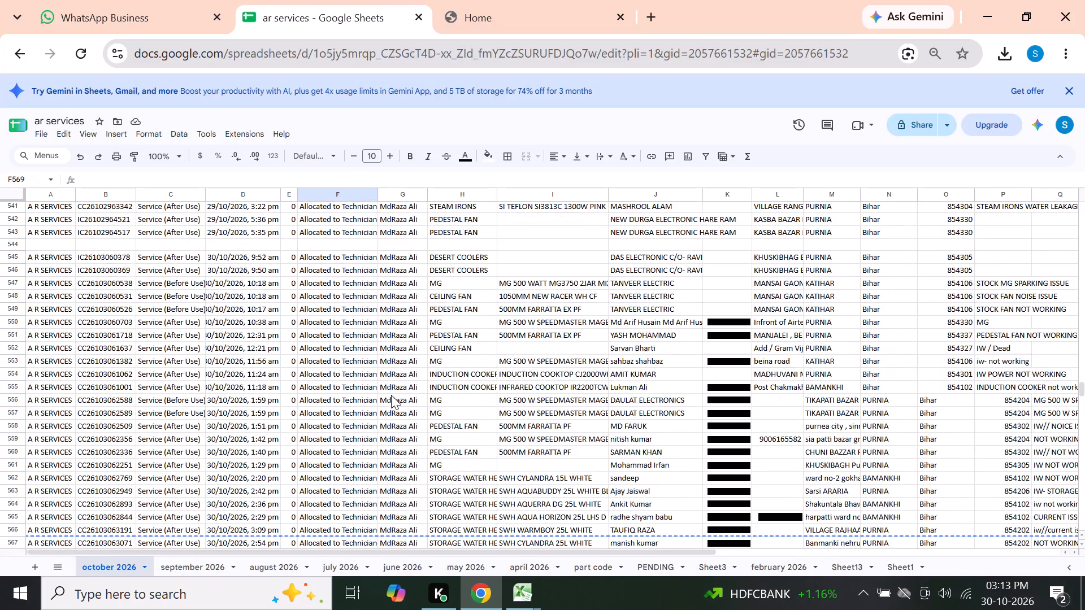
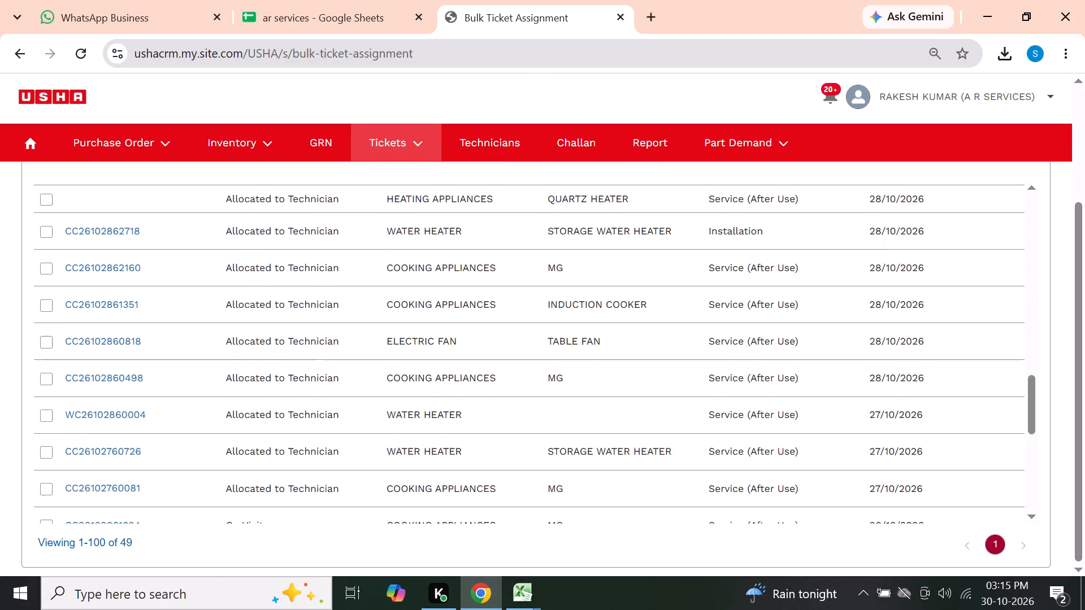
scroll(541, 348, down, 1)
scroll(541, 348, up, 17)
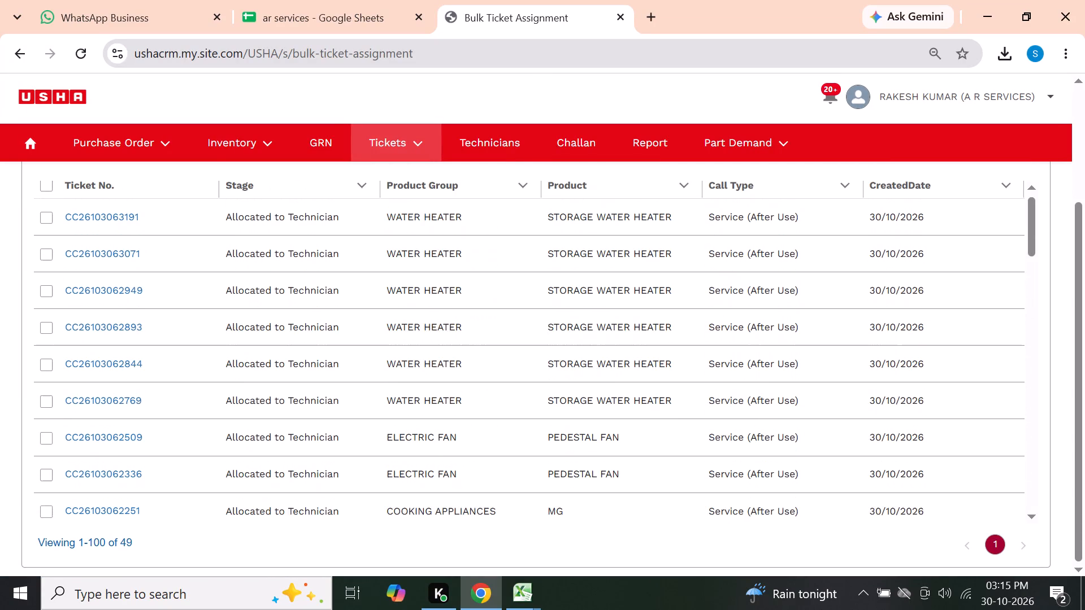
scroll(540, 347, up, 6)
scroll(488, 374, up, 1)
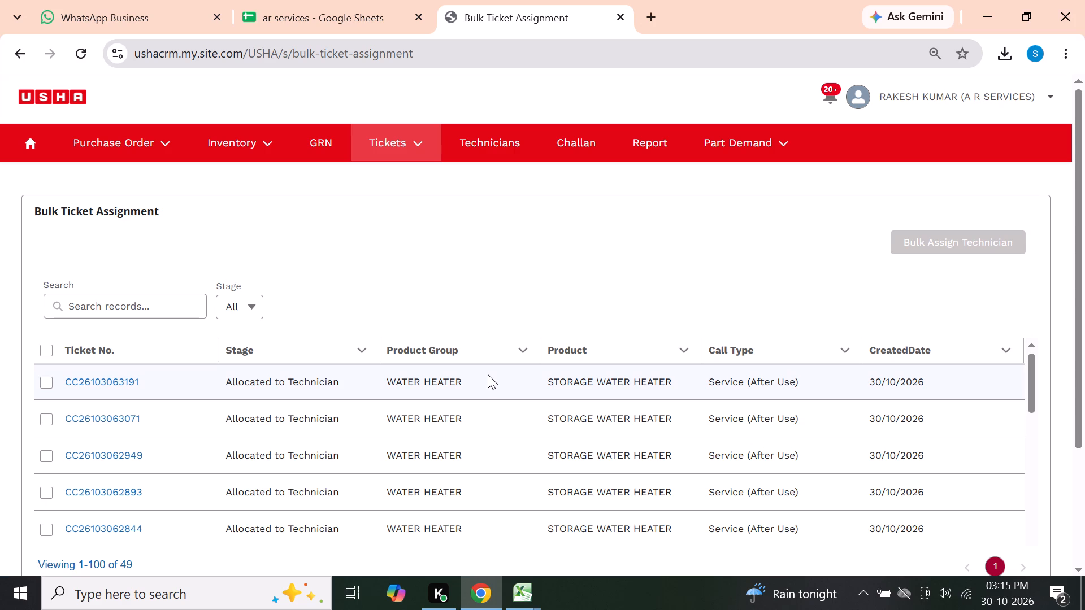
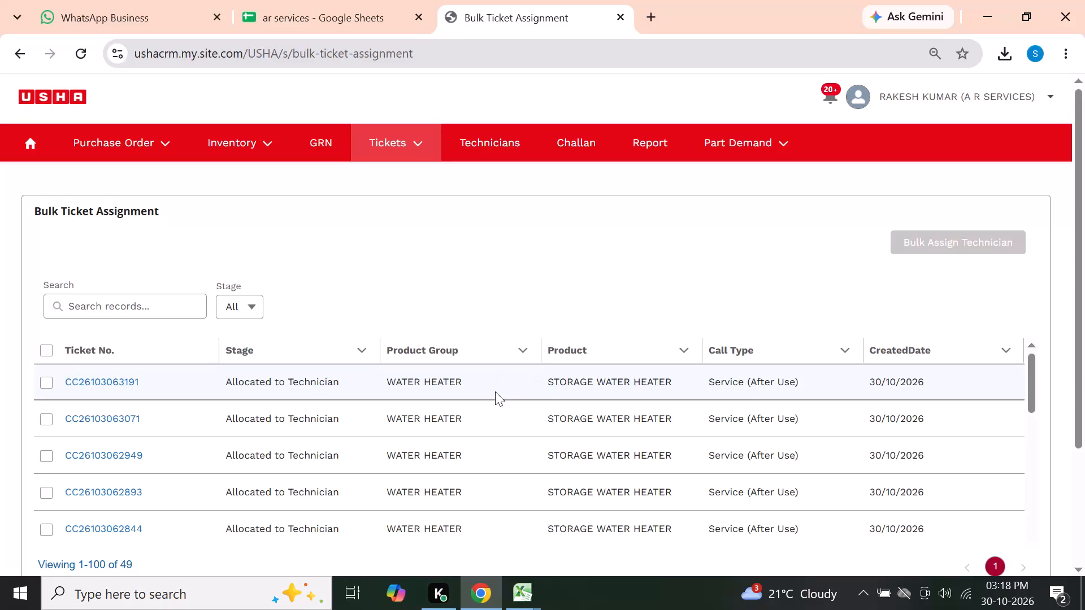
Switch to the Open Tickets report in Excel and review the Allocated to Technician tickets' stages, technicians, products and contact columns.
click(538, 579)
click(945, 522)
click(577, 451)
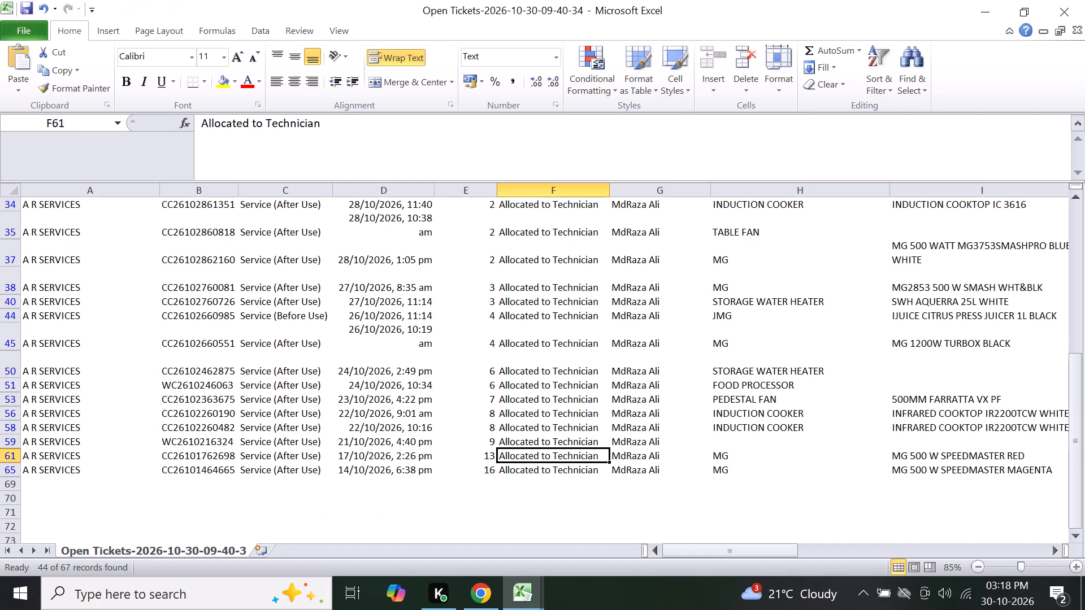
scroll(465, 360, up, 16)
click(544, 320)
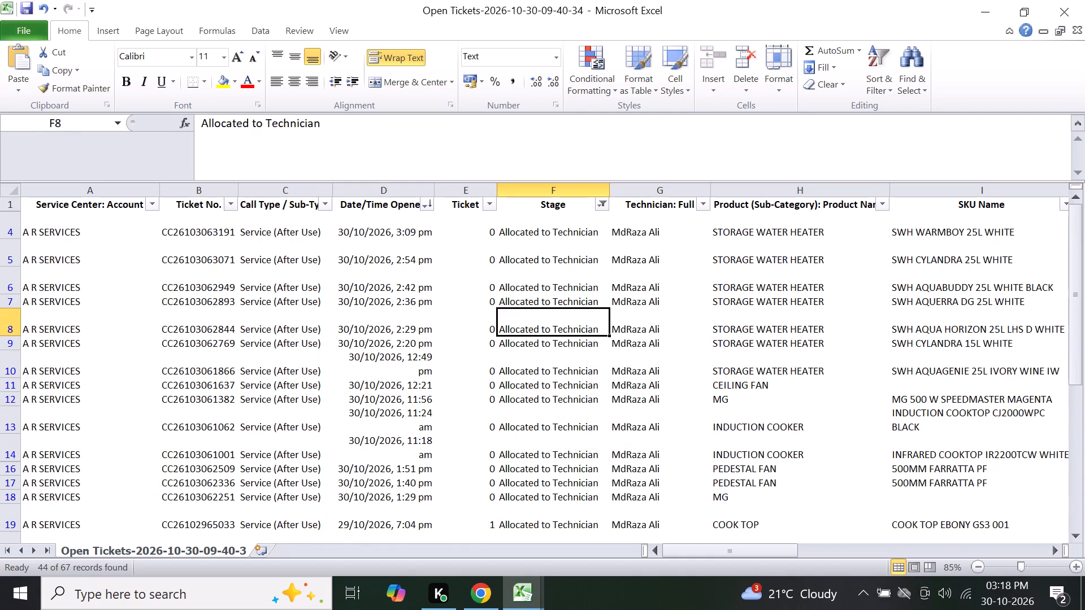
double_click(559, 382)
double_click(559, 381)
drag(561, 381, 519, 385)
click(519, 385)
scroll(607, 469, down, 1)
scroll(607, 469, up, 8)
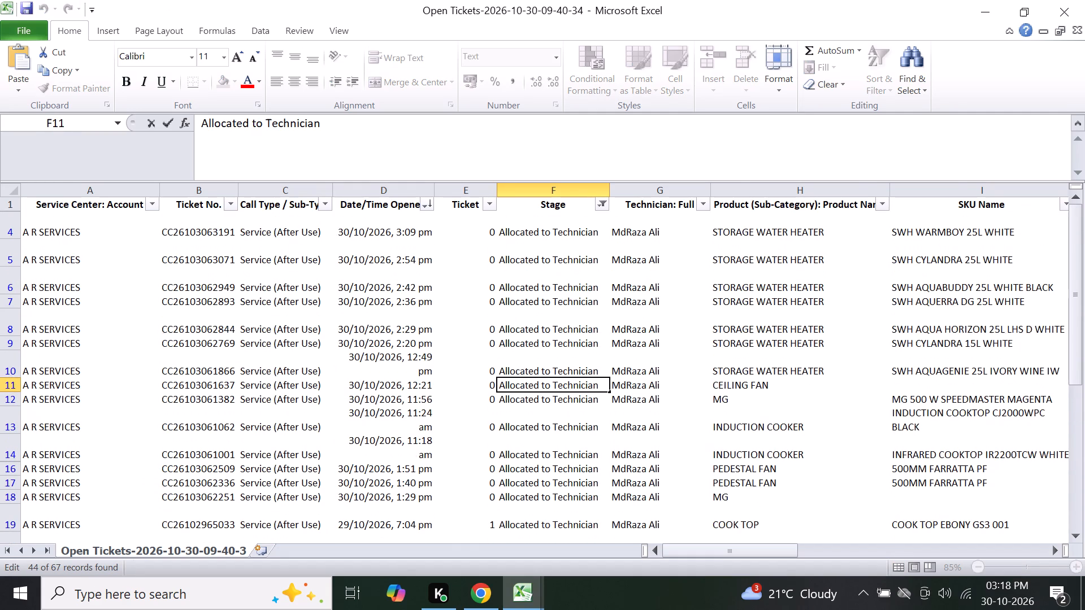
click(614, 263)
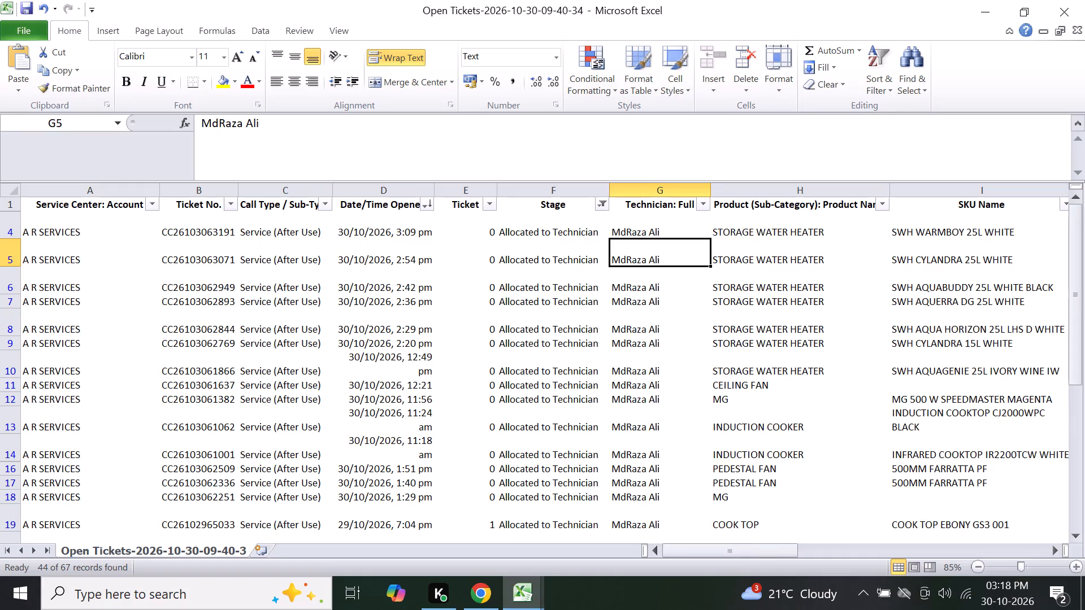
drag(754, 548, 817, 538)
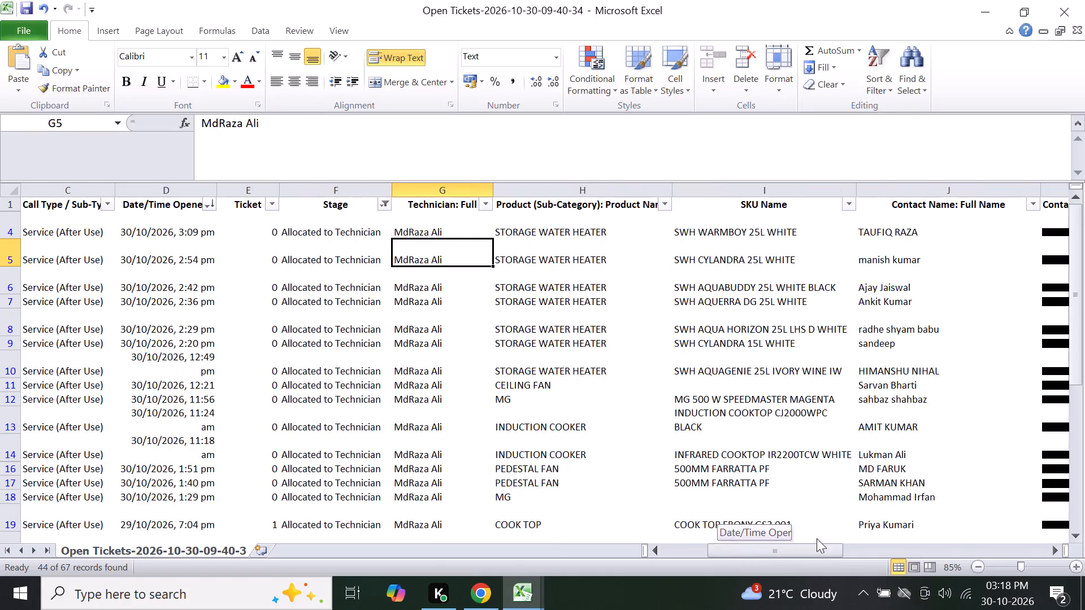
drag(817, 538, 674, 519)
click(643, 456)
scroll(588, 310, up, 2)
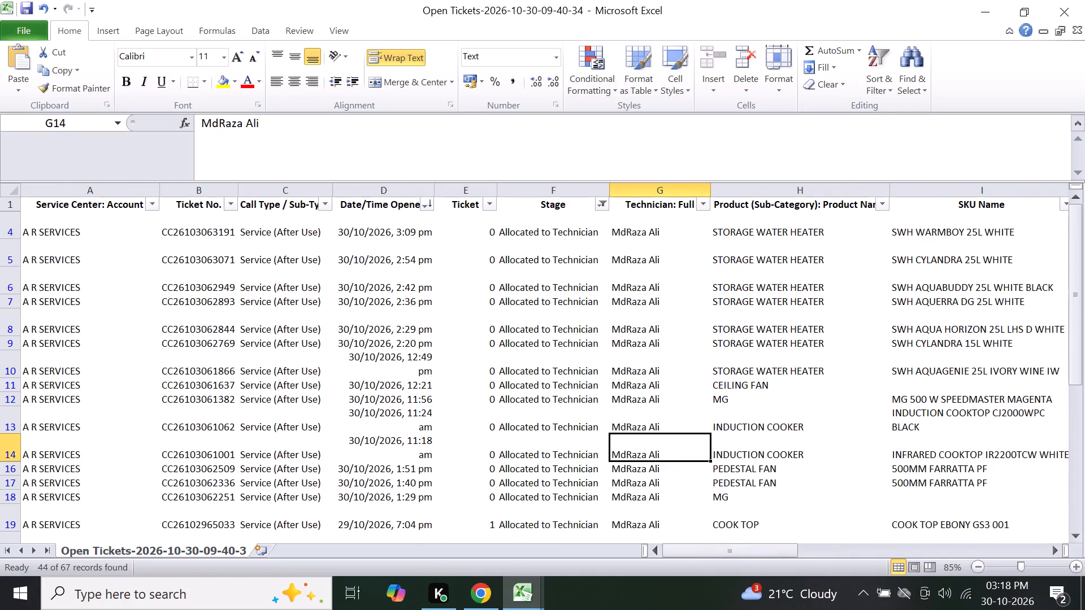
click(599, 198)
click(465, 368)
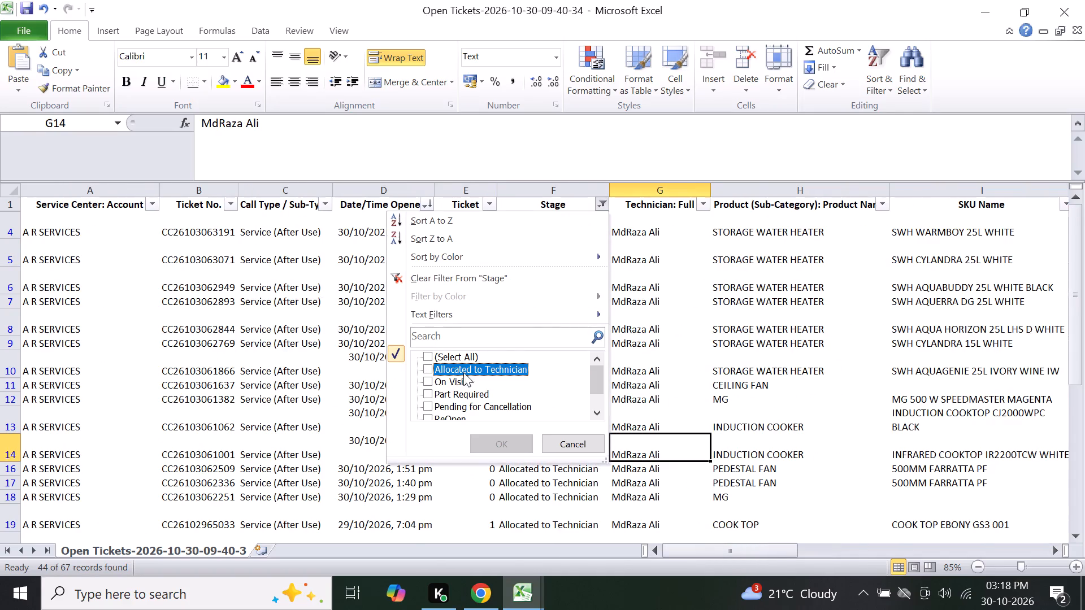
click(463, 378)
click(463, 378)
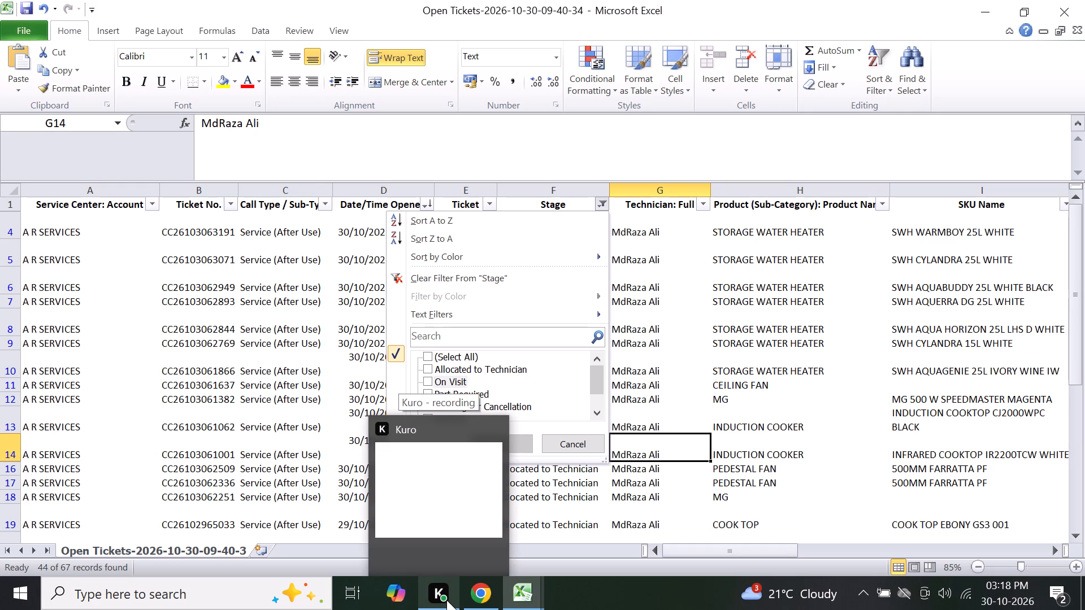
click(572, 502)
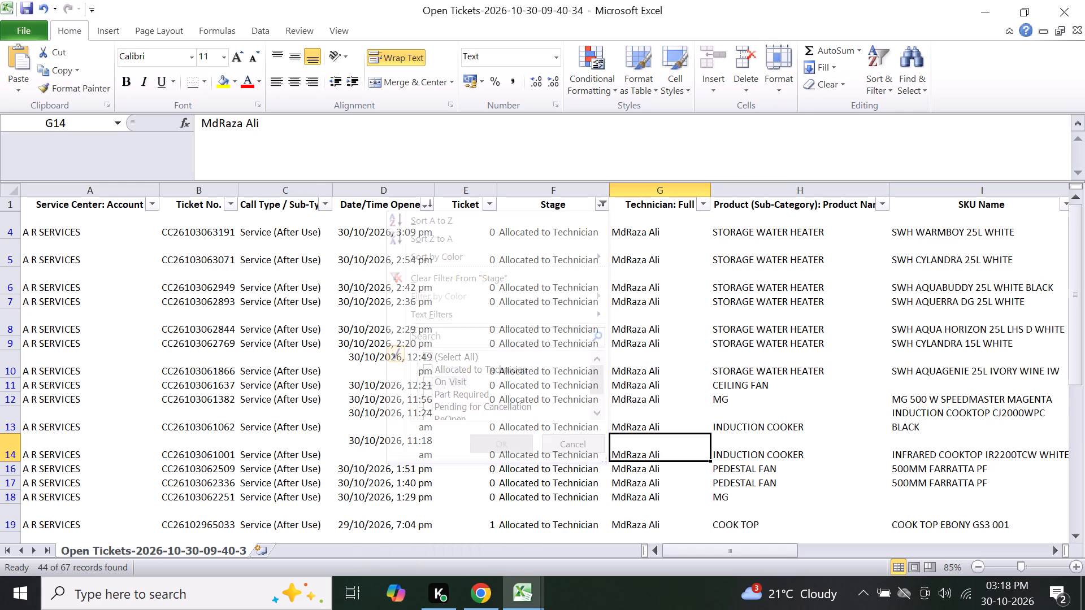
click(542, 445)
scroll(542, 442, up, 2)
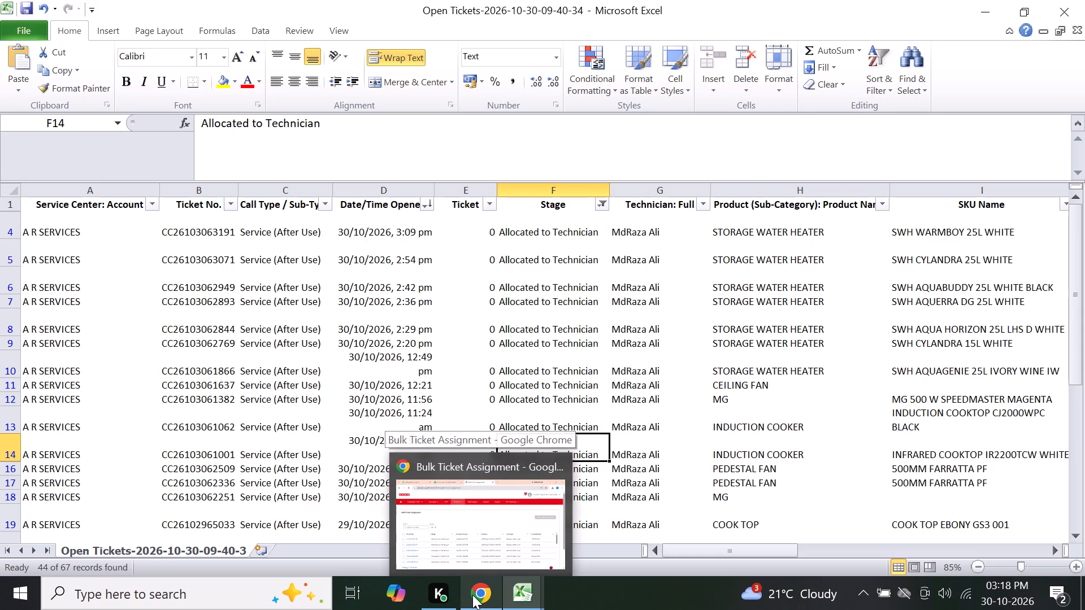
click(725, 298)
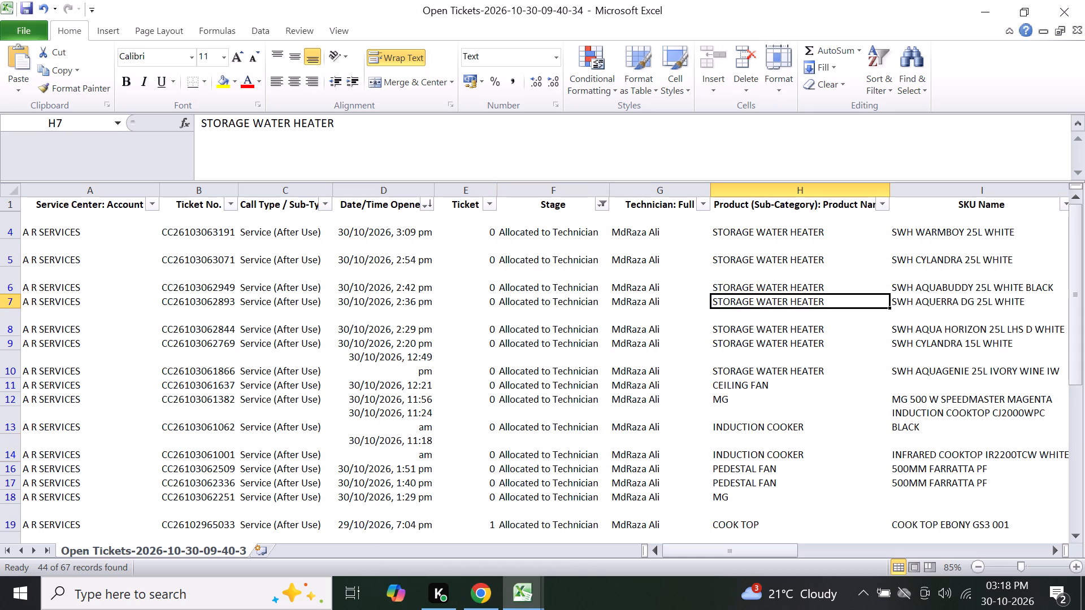
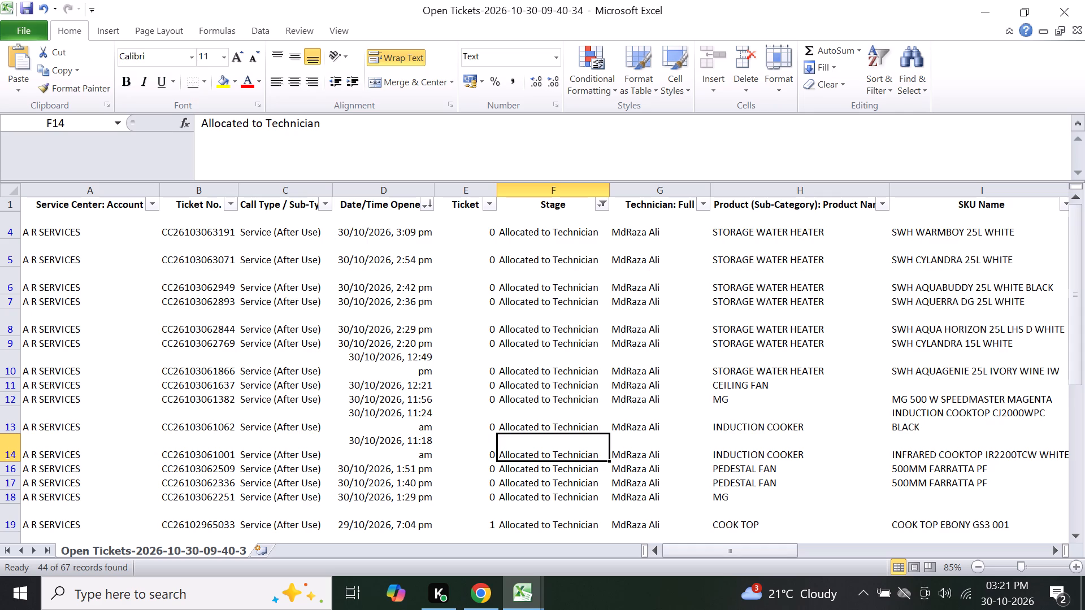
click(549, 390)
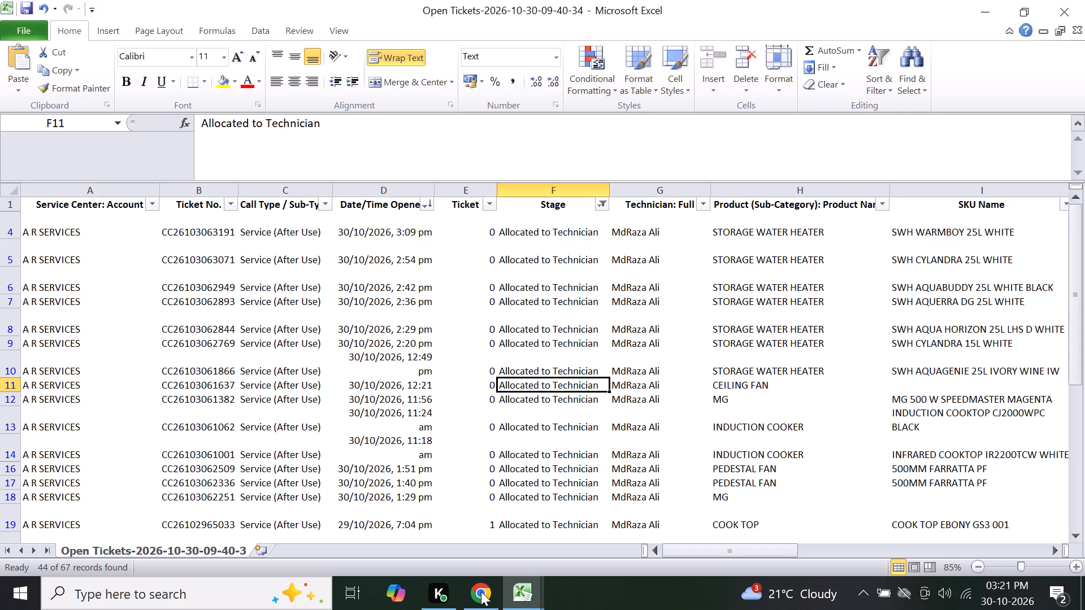
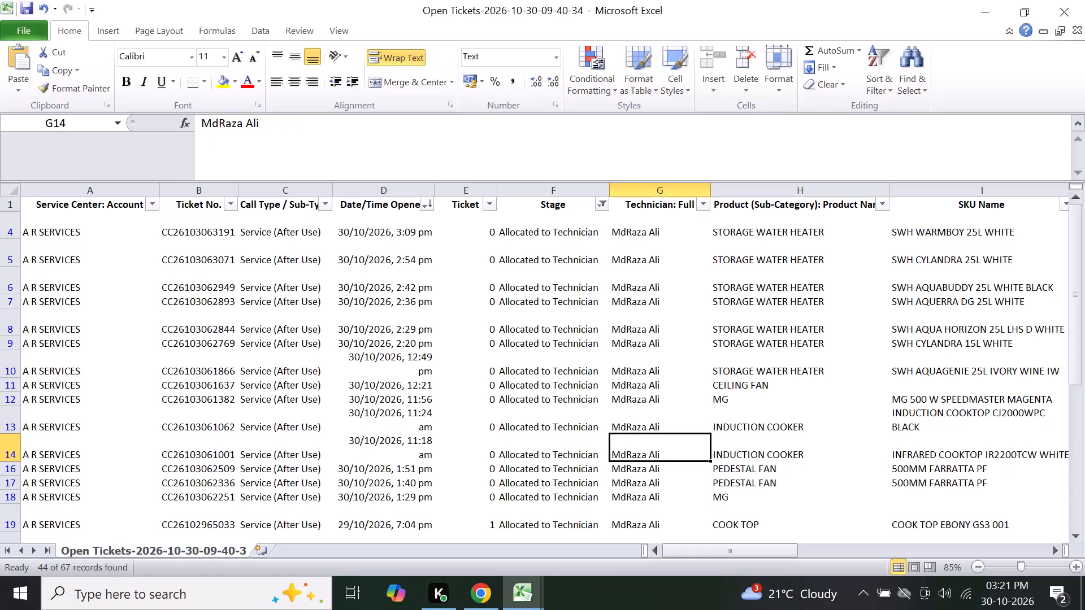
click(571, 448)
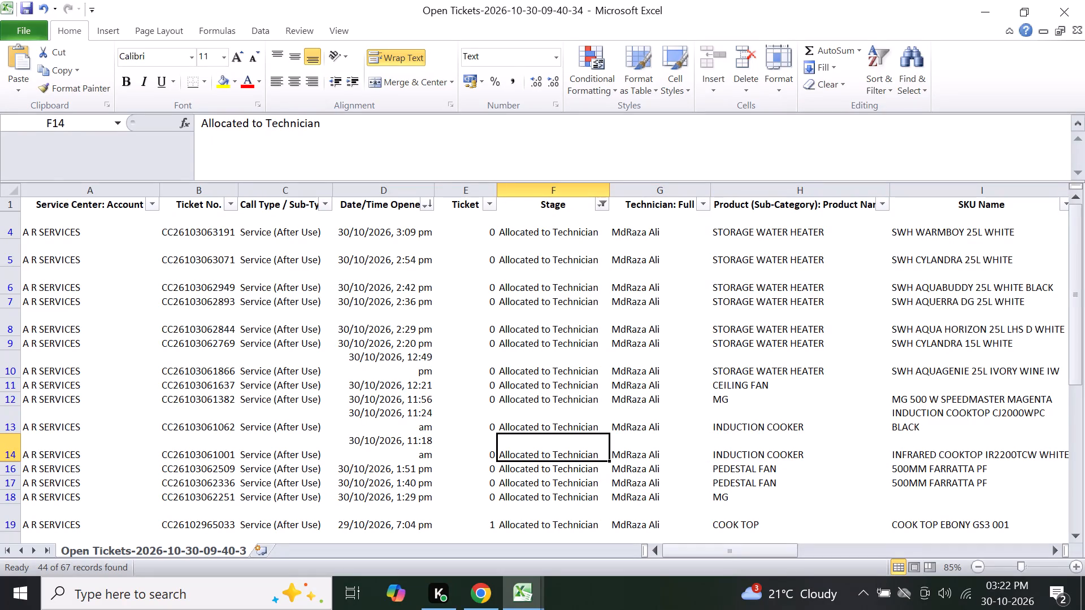
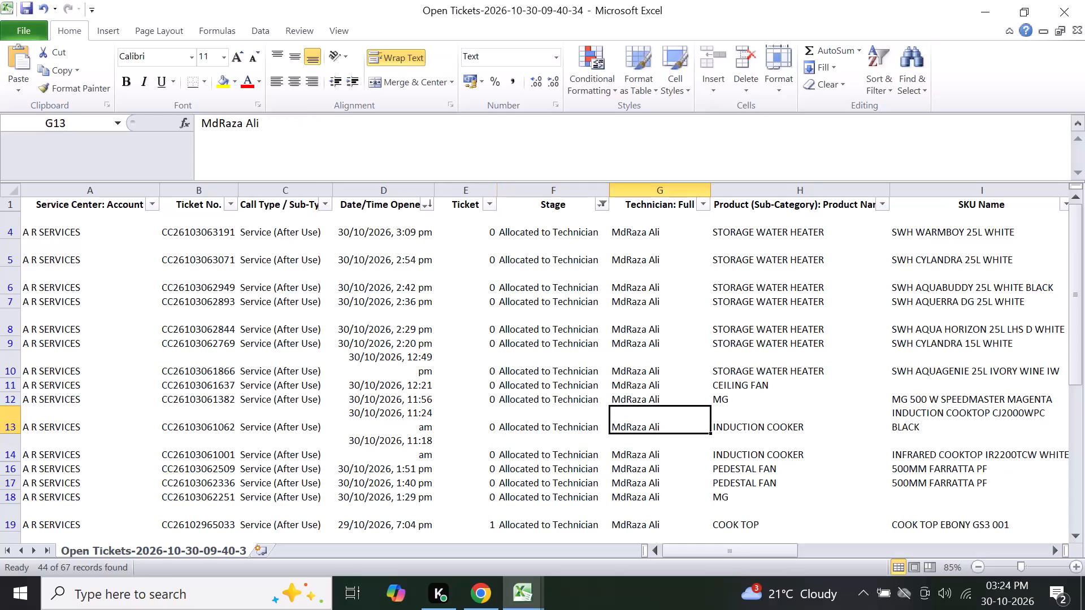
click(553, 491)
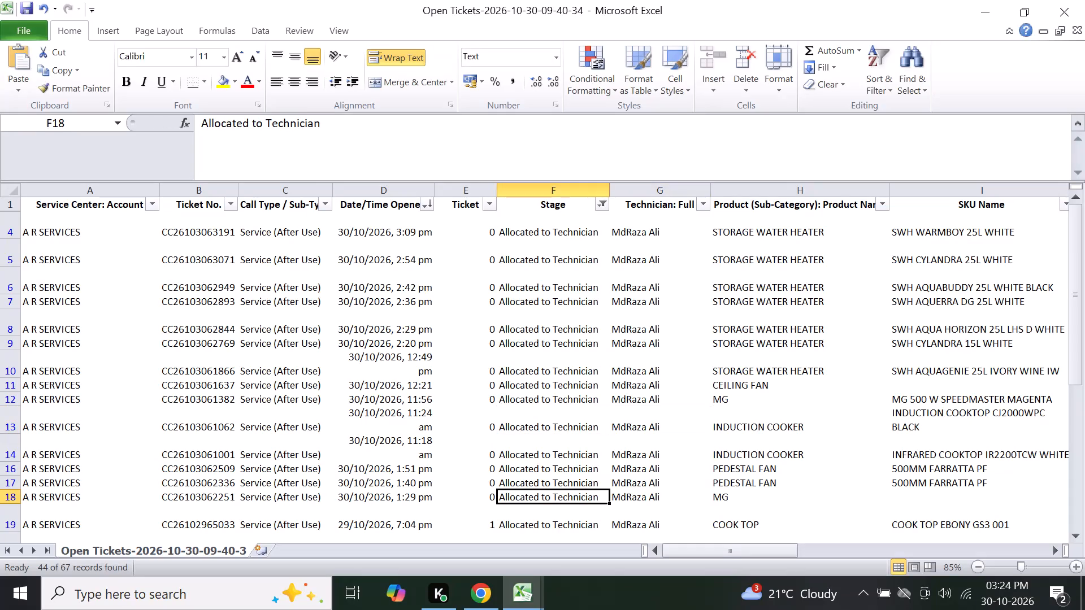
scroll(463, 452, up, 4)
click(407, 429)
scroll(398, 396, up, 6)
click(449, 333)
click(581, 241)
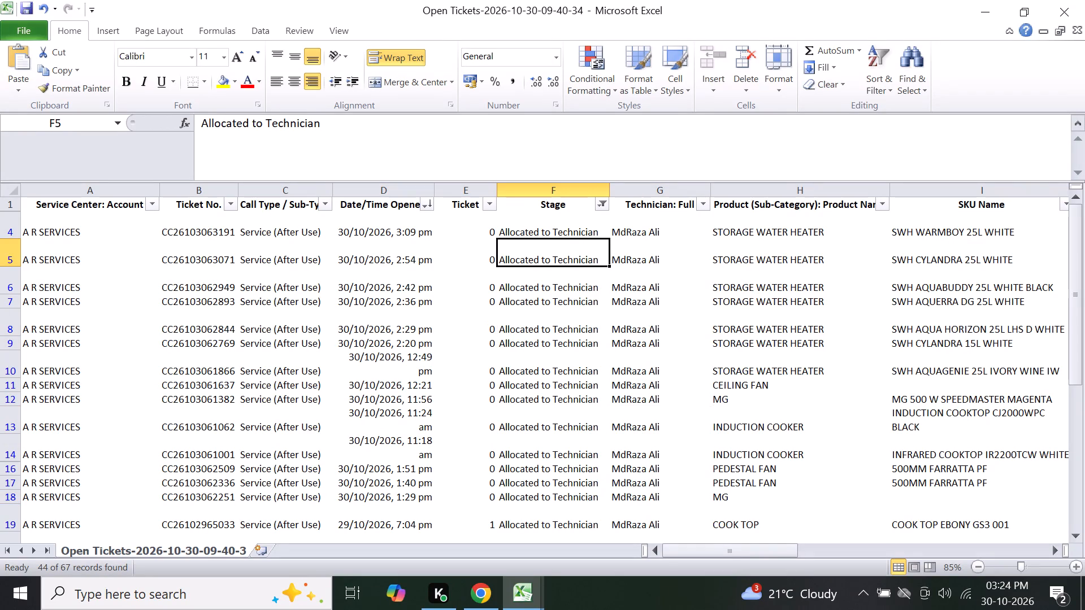
Filter the Stage column to only Part Required and review the listed tickets.
click(605, 206)
click(435, 367)
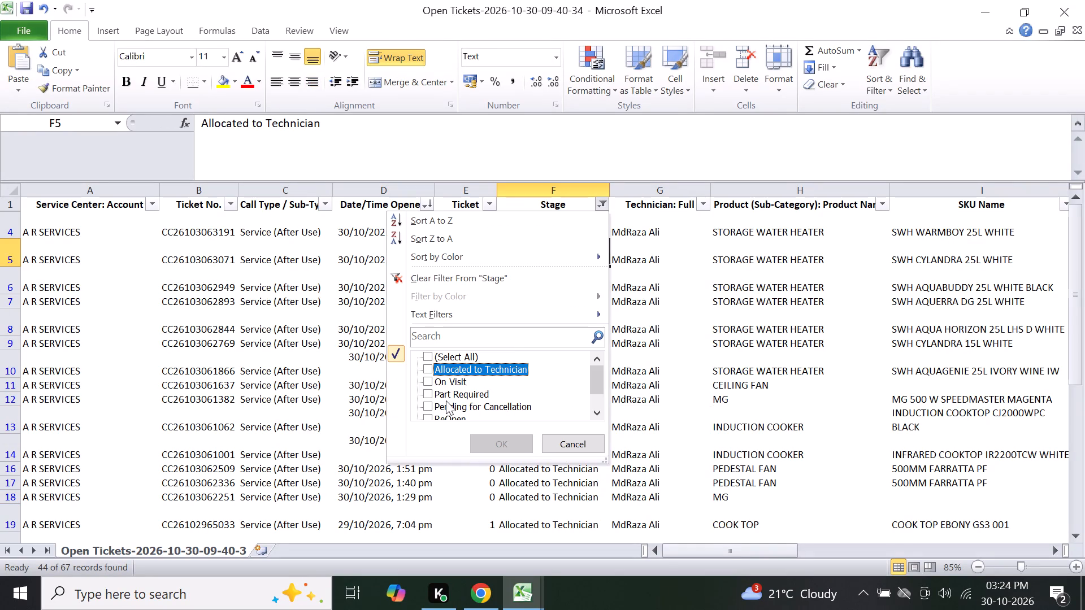
click(441, 393)
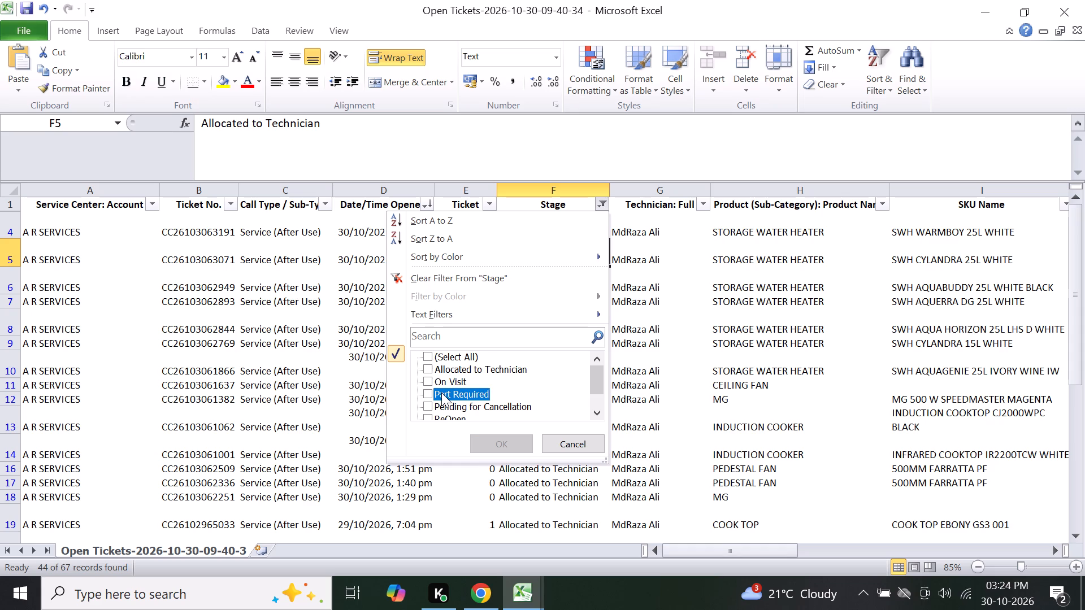
click(500, 438)
click(550, 374)
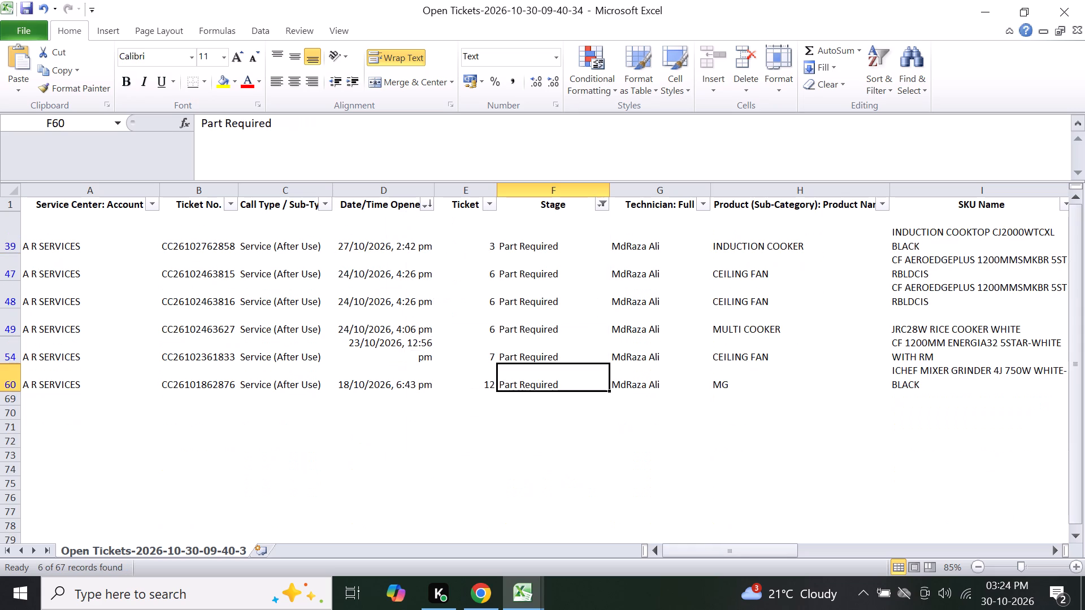
click(582, 272)
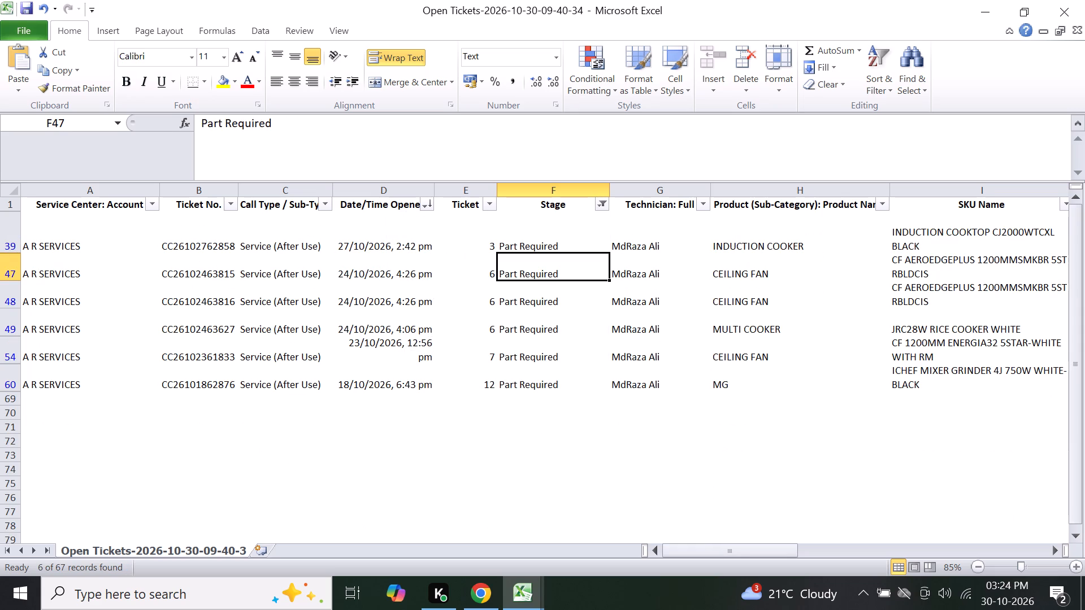
click(557, 195)
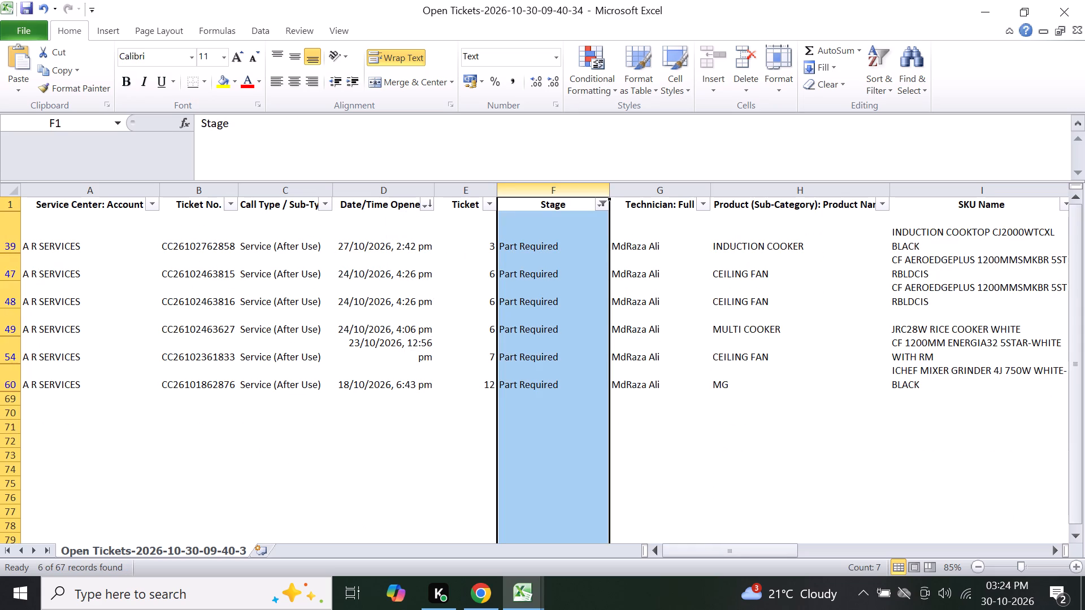
click(663, 289)
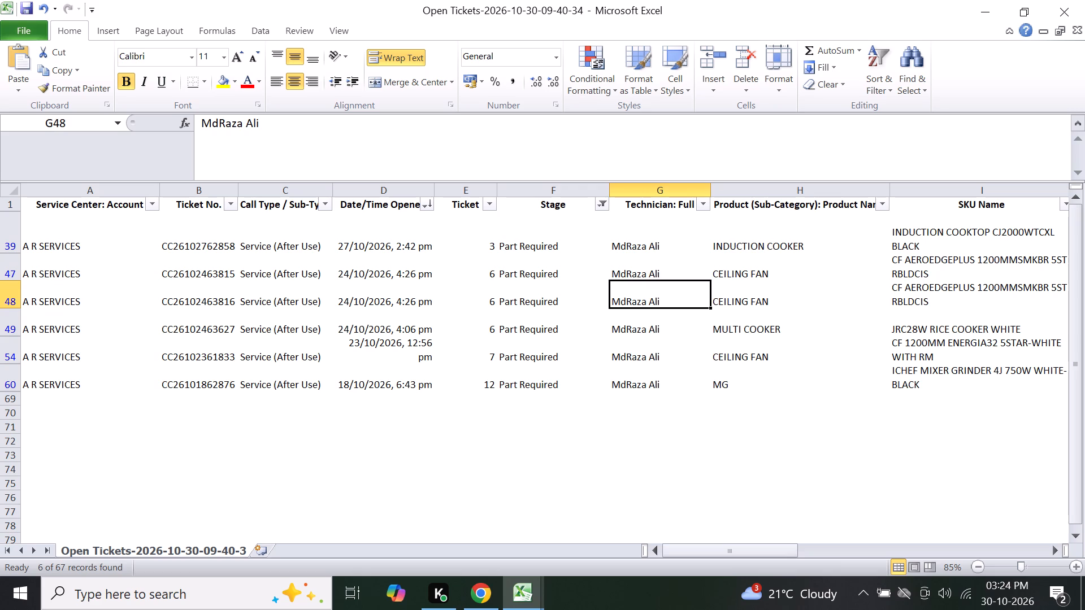
Filter the Stage column to show only Allocated to Technician tickets.
click(600, 205)
click(460, 389)
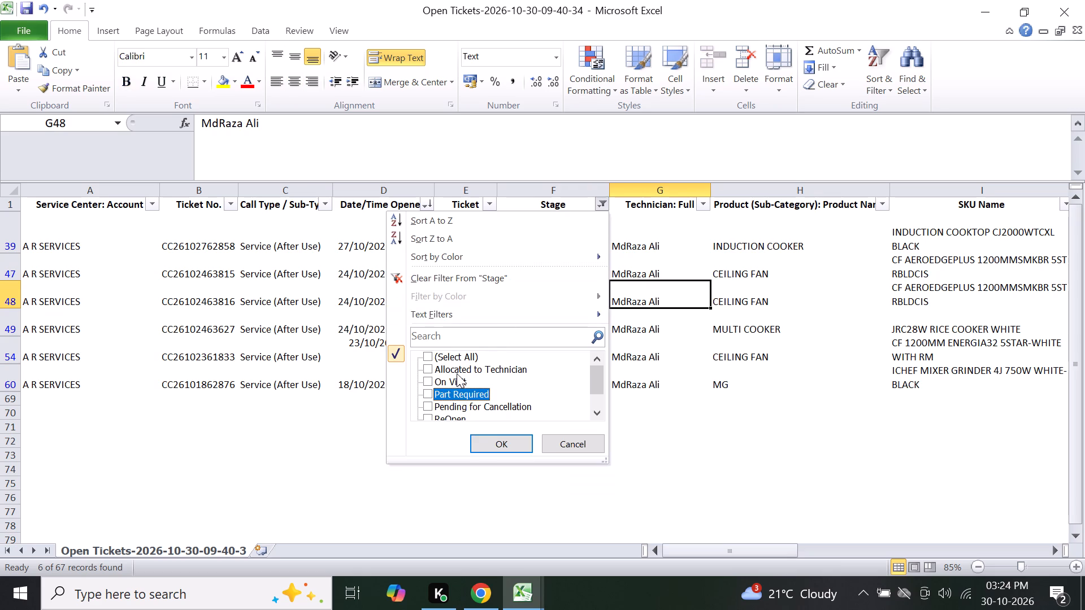
click(448, 362)
click(445, 358)
click(444, 367)
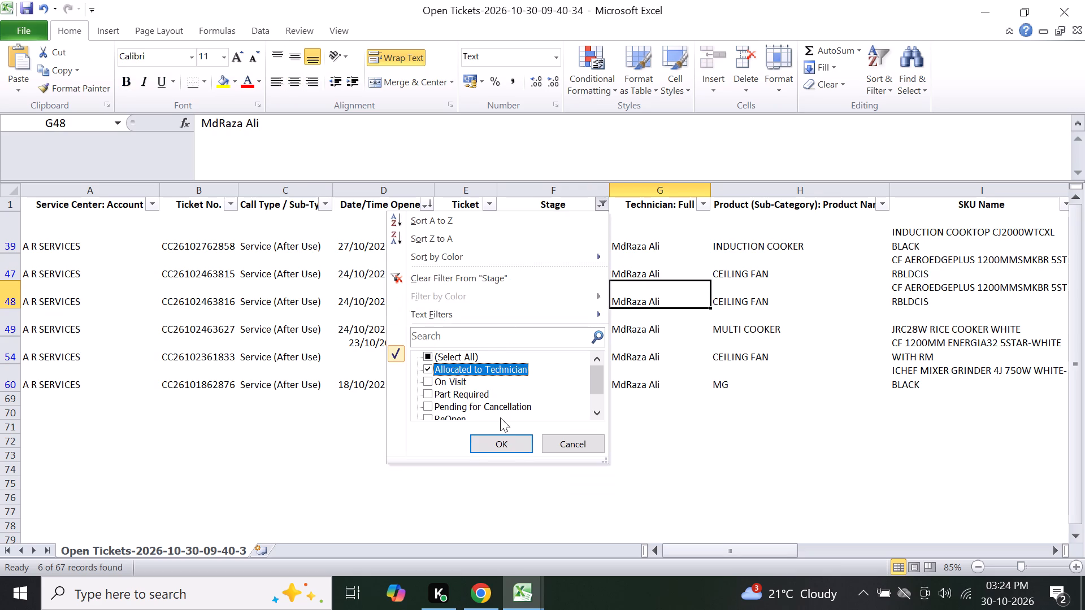
click(509, 438)
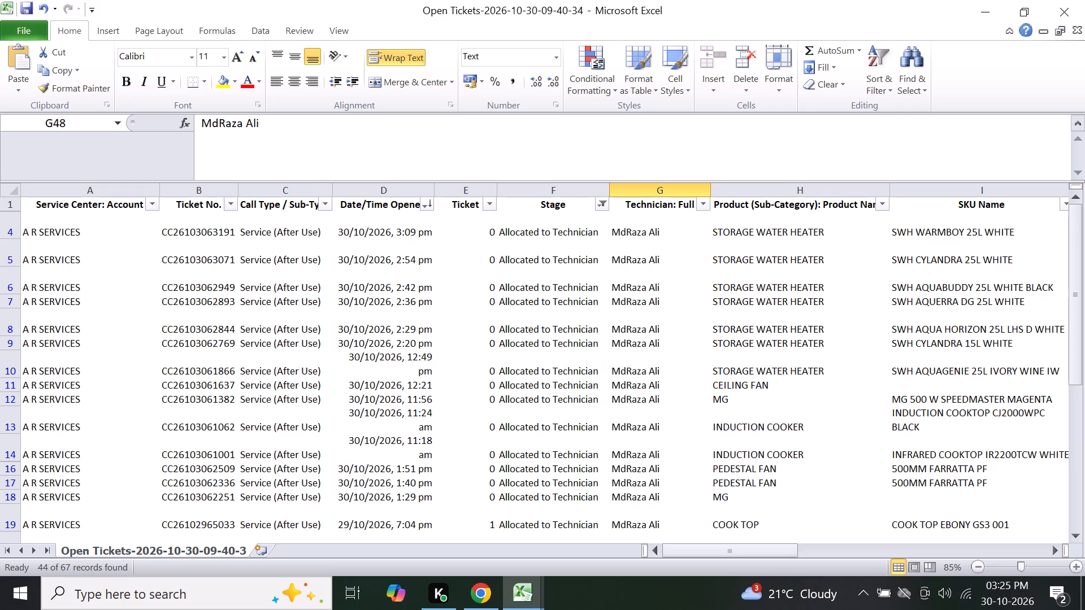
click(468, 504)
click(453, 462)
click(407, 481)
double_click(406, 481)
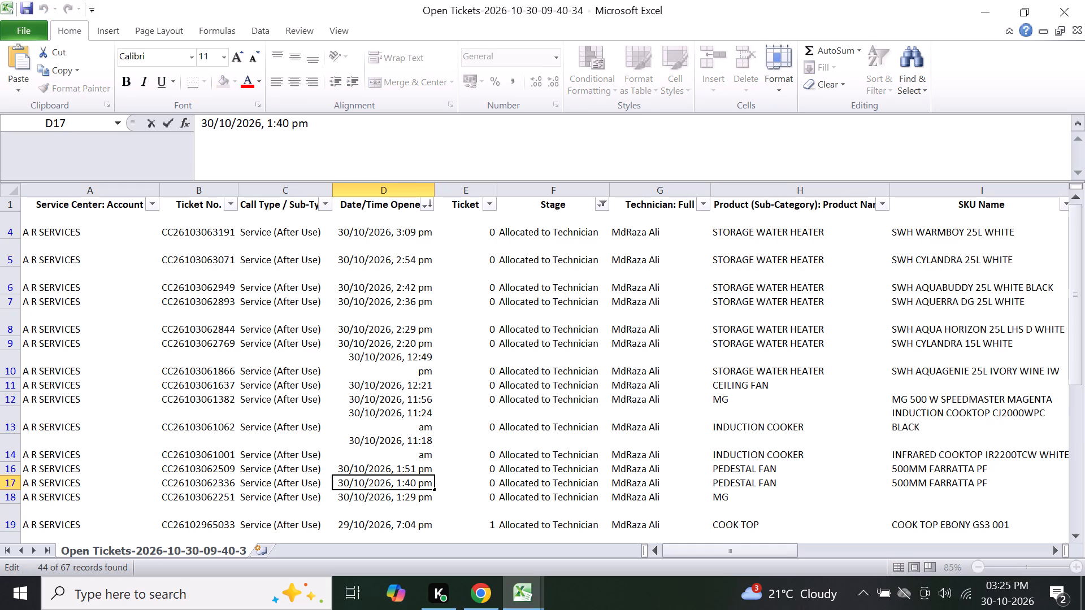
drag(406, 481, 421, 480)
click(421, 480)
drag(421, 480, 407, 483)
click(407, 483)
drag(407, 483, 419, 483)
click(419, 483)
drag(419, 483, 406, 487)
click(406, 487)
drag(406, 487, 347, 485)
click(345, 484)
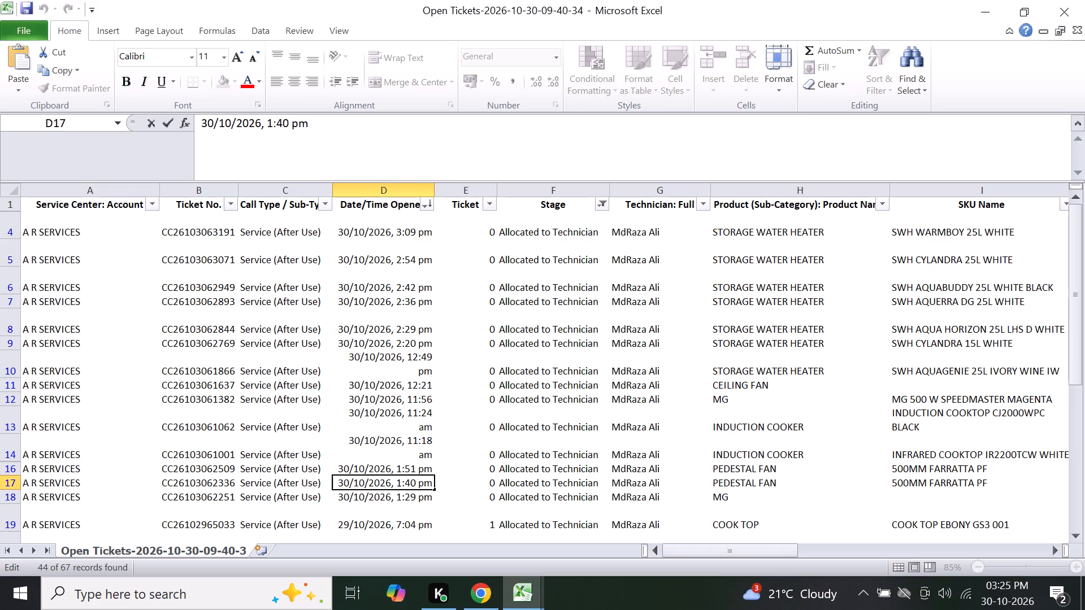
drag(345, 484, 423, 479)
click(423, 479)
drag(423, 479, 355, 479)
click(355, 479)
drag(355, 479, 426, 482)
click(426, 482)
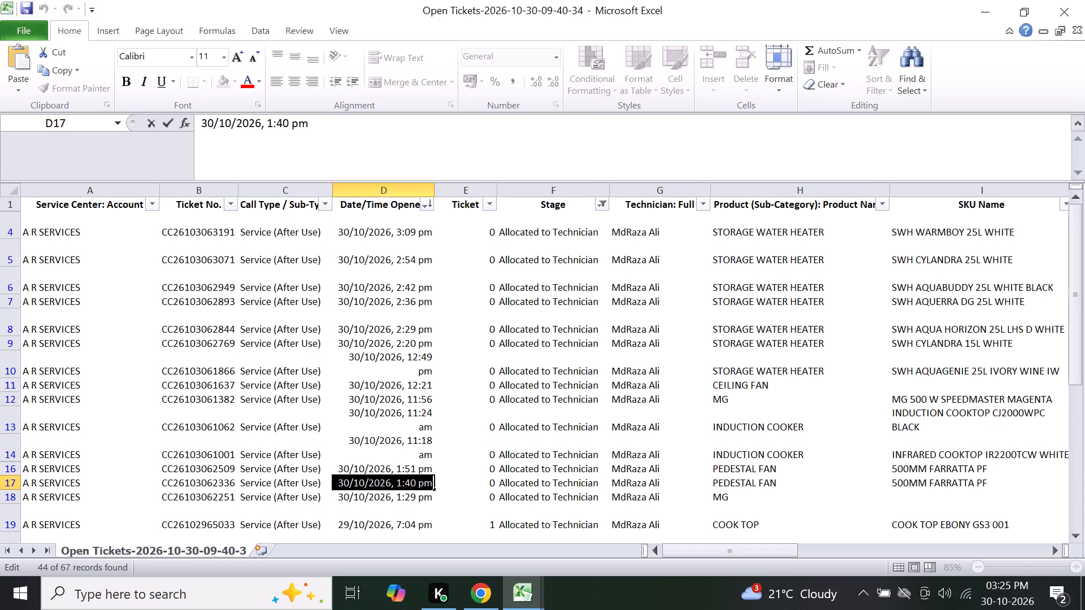
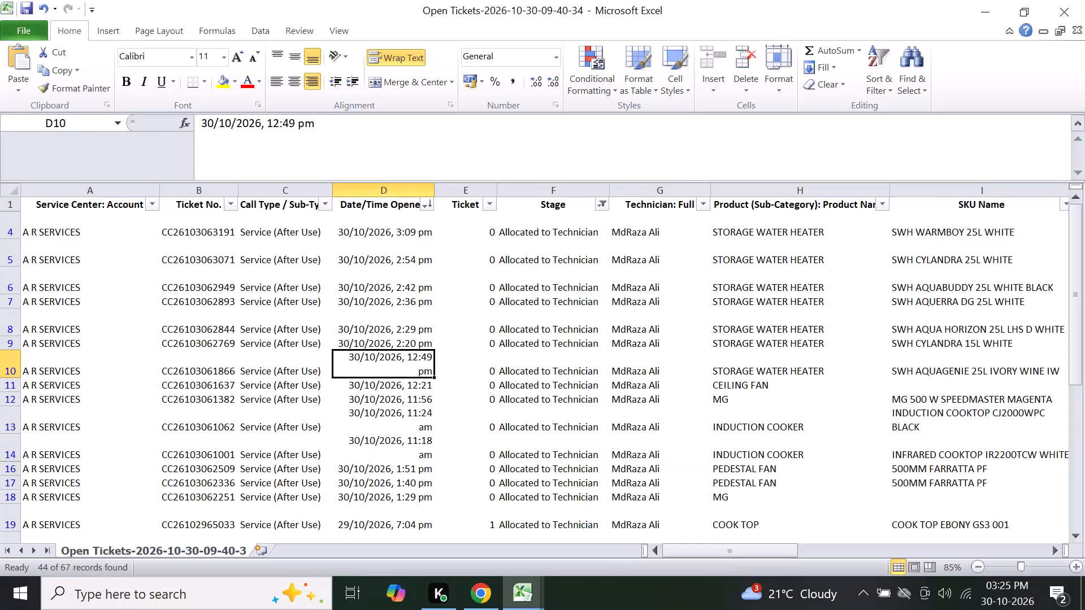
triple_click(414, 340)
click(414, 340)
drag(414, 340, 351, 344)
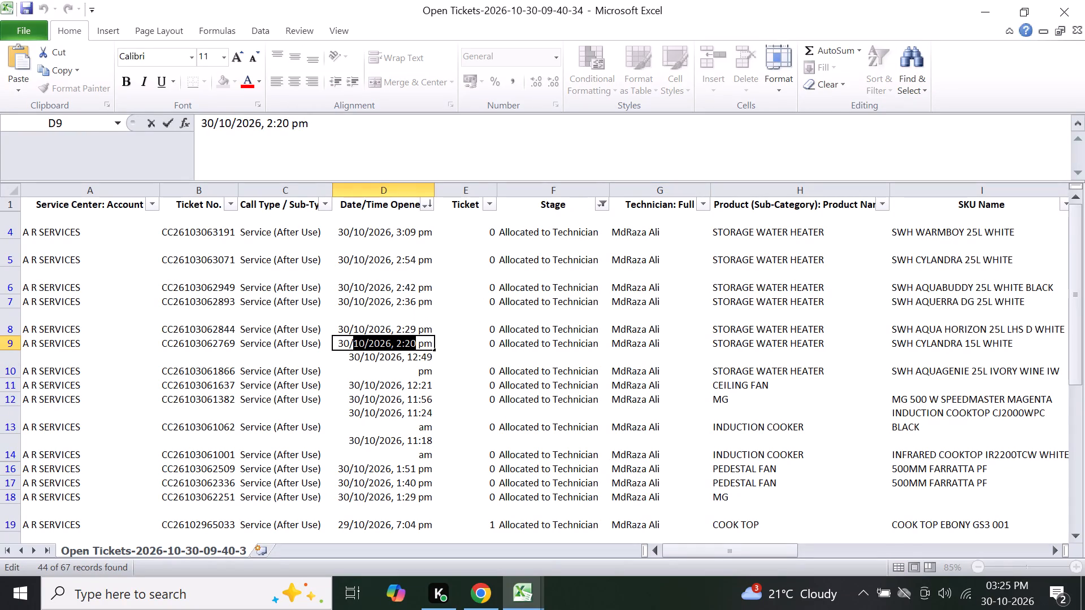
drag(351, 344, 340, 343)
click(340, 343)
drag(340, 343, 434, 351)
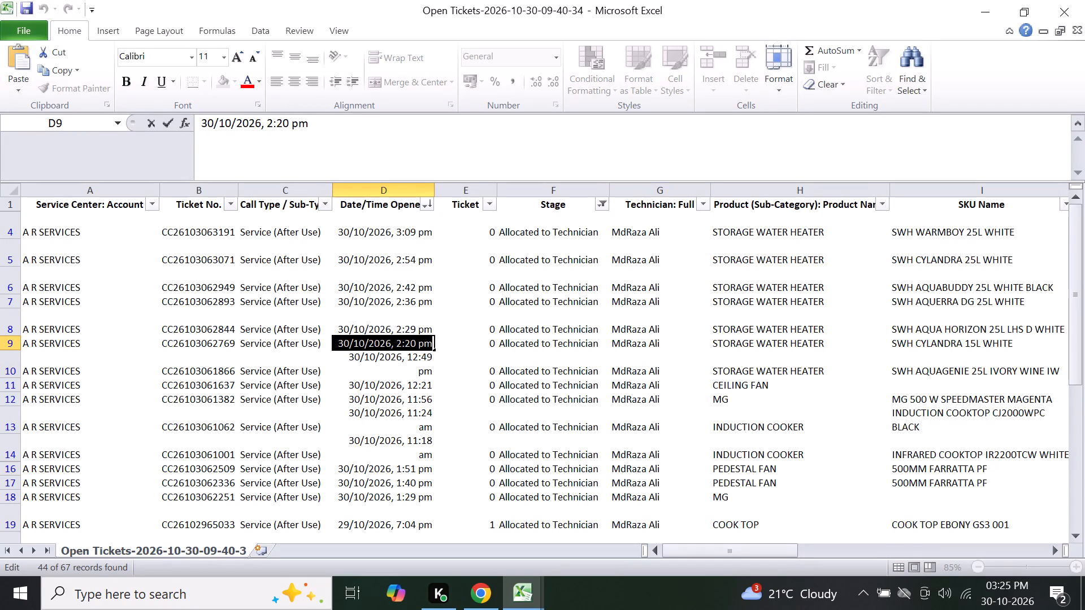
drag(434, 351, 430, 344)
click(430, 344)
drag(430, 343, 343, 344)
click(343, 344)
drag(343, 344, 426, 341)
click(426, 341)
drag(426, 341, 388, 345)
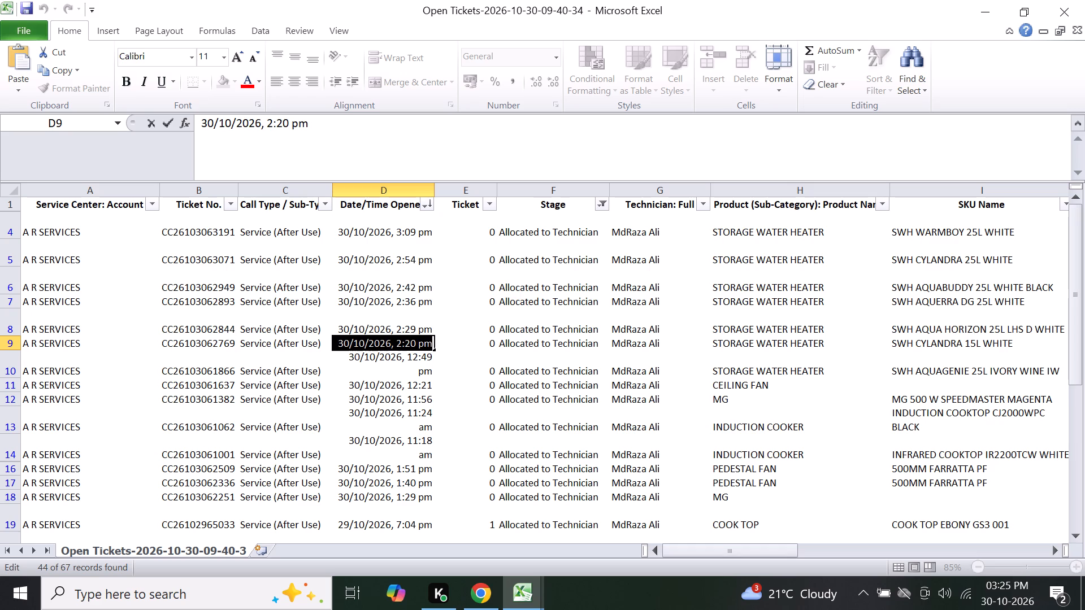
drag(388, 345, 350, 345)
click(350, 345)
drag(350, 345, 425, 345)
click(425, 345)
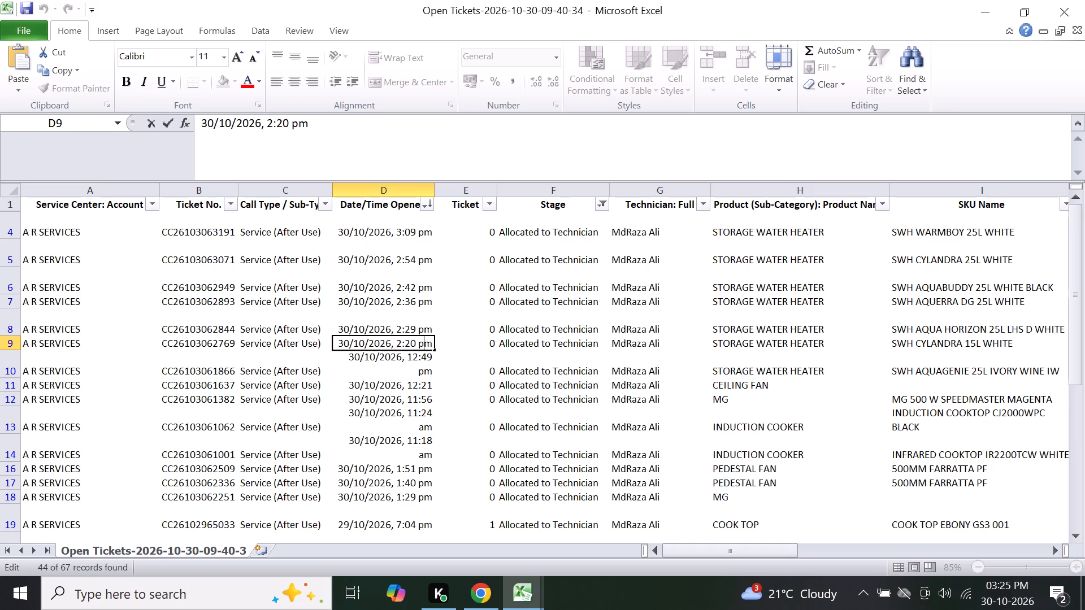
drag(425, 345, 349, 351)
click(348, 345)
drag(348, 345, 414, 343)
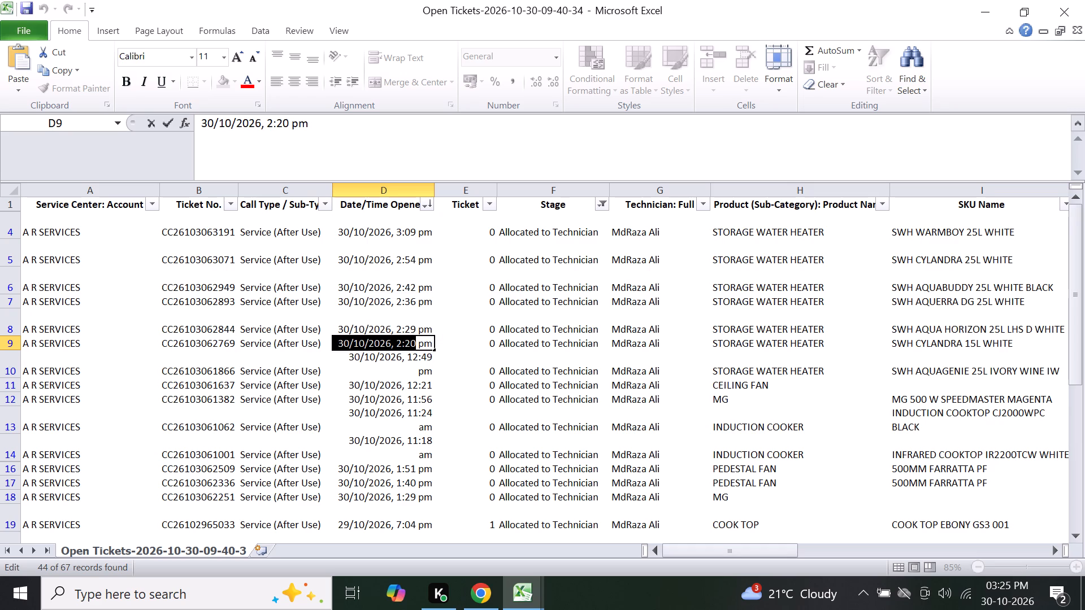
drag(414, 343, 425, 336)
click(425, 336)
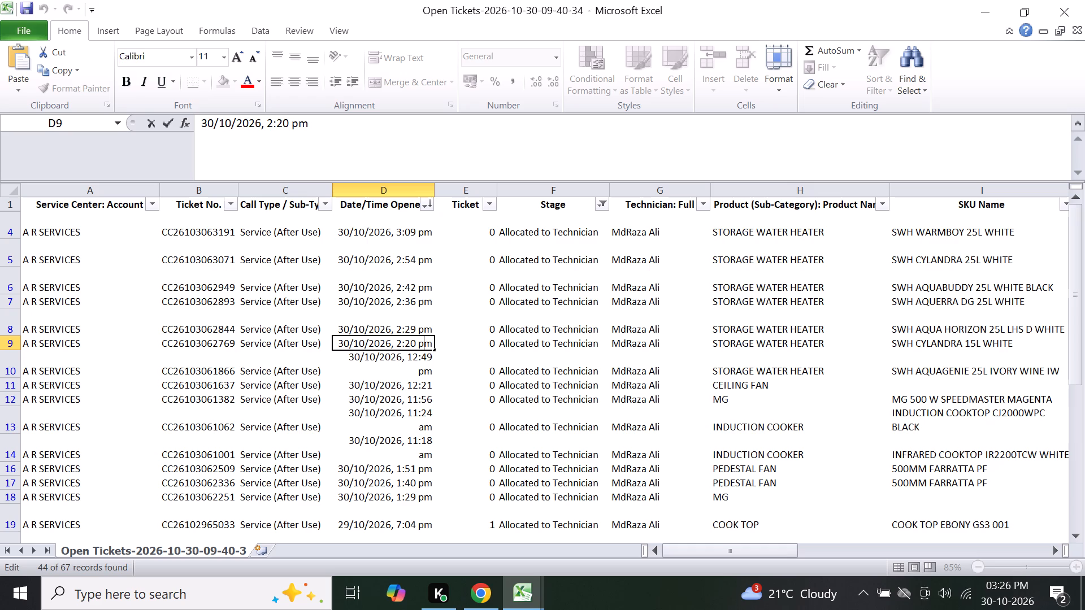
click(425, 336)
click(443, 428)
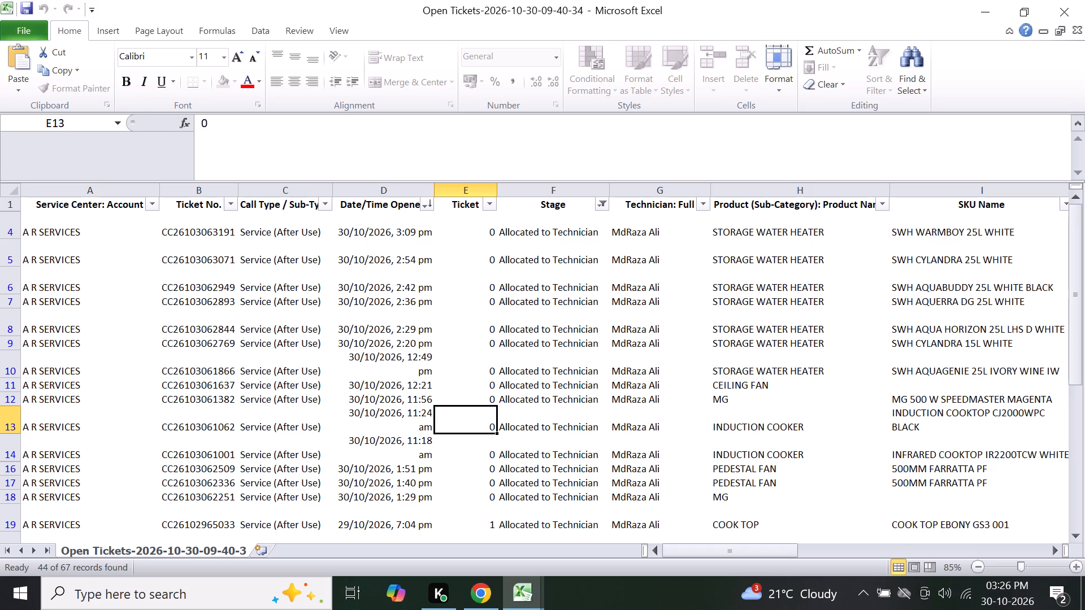
Review the Date/Time Opened values of the Allocated to Technician tickets, especially those opened on 30/10/2026.
click(437, 453)
scroll(402, 429, up, 4)
click(393, 416)
click(399, 374)
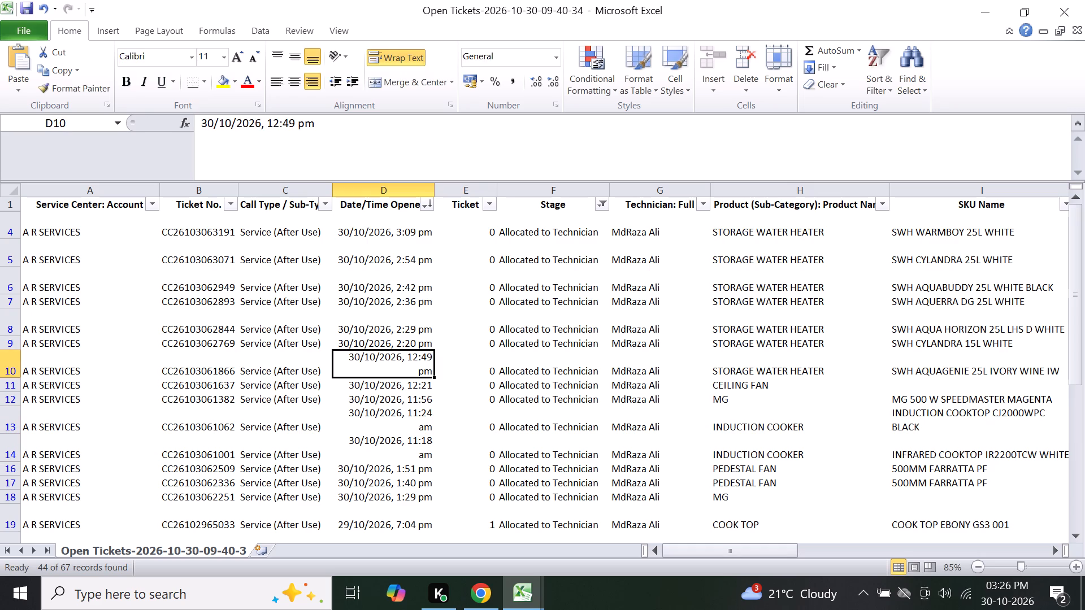
click(398, 398)
click(399, 411)
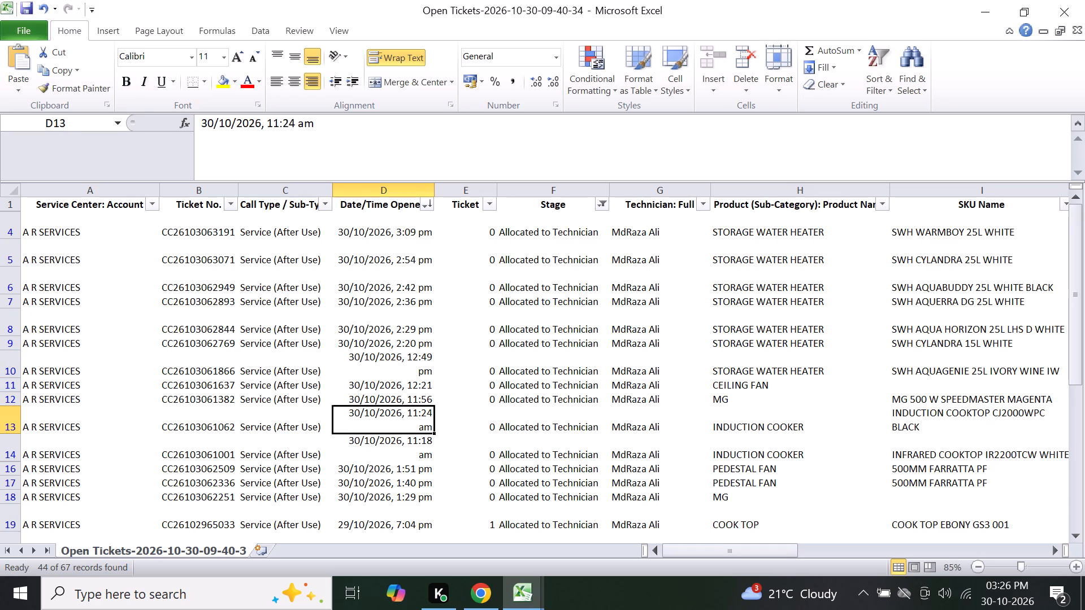
scroll(399, 411, down, 7)
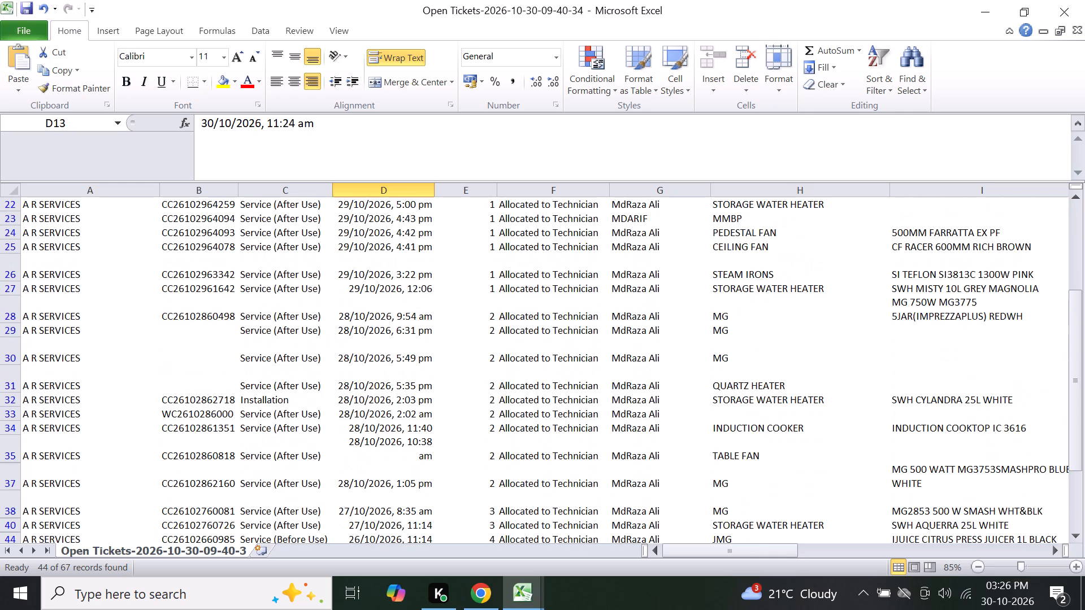
scroll(399, 411, down, 2)
scroll(399, 411, up, 7)
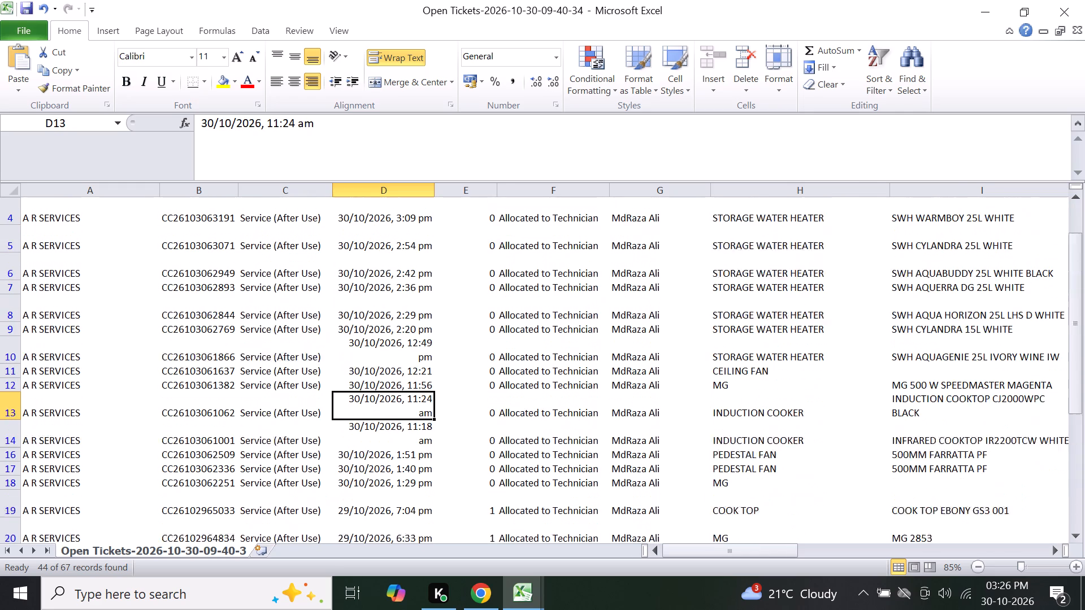
scroll(399, 411, up, 6)
click(399, 398)
click(398, 380)
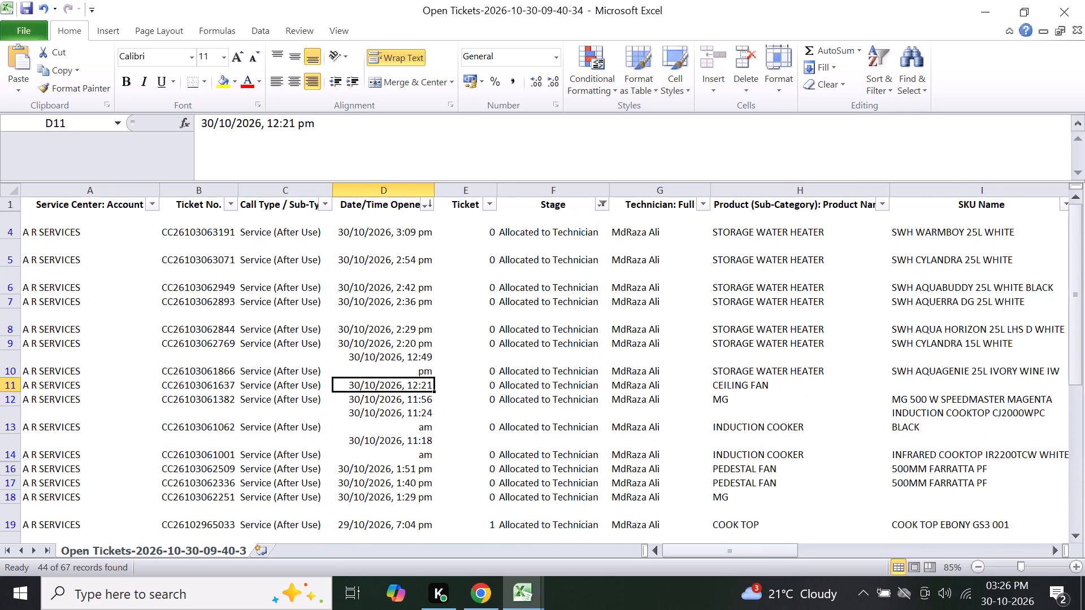
click(396, 361)
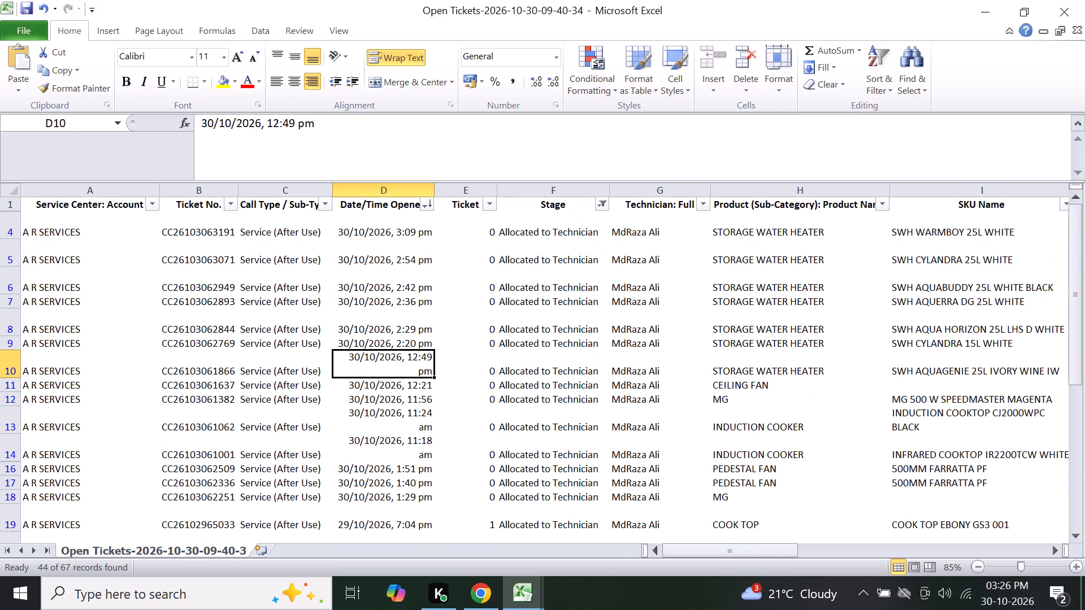
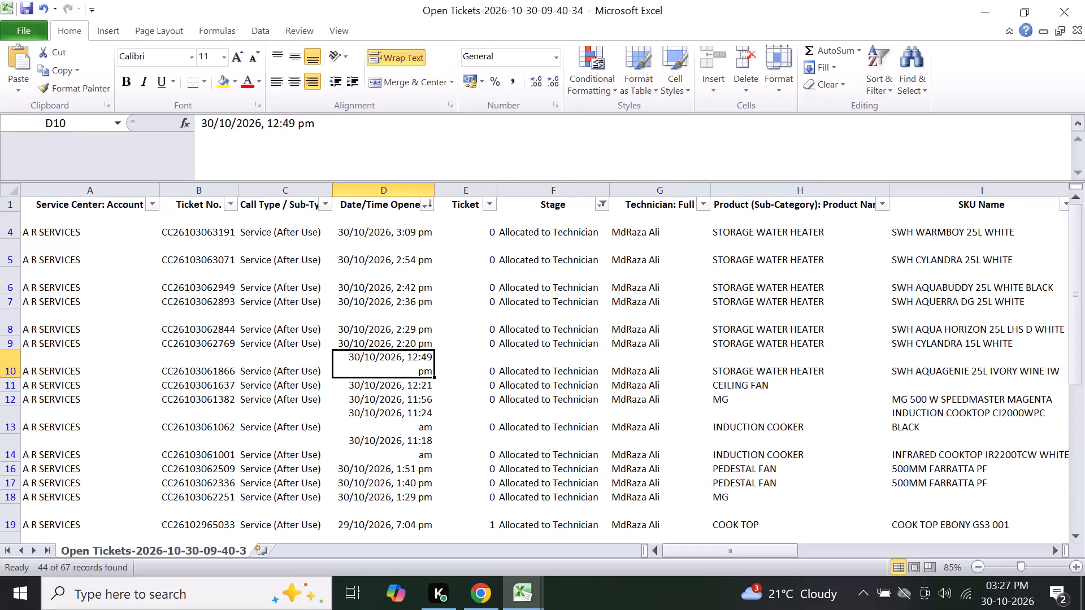
Look over the Allocated to Technician tickets, including their SKU, contact and customer address columns.
click(483, 340)
scroll(396, 498, down, 2)
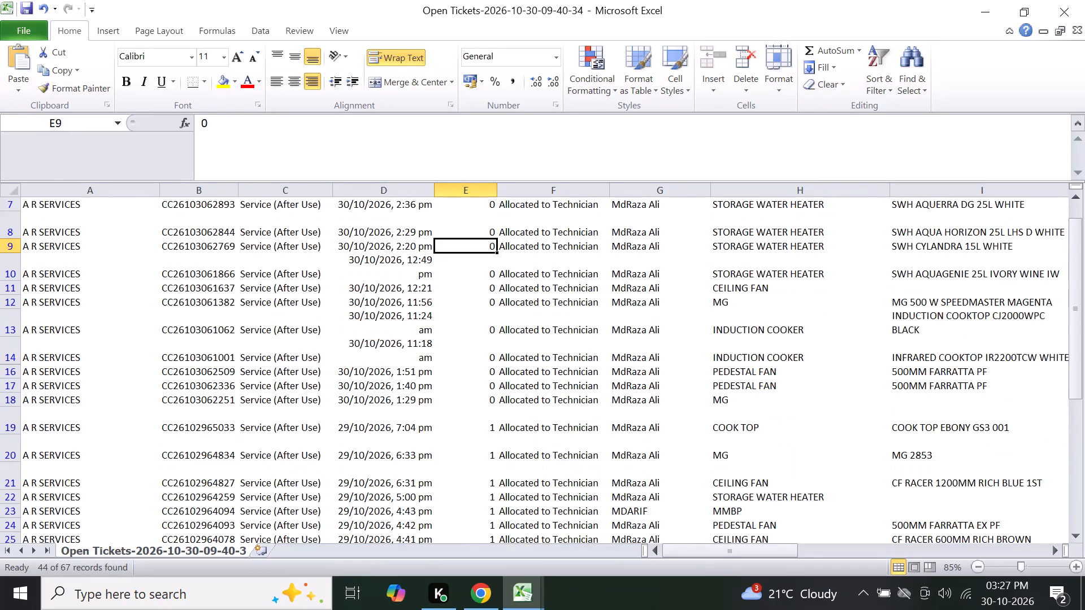
scroll(396, 498, up, 2)
drag(704, 549, 876, 531)
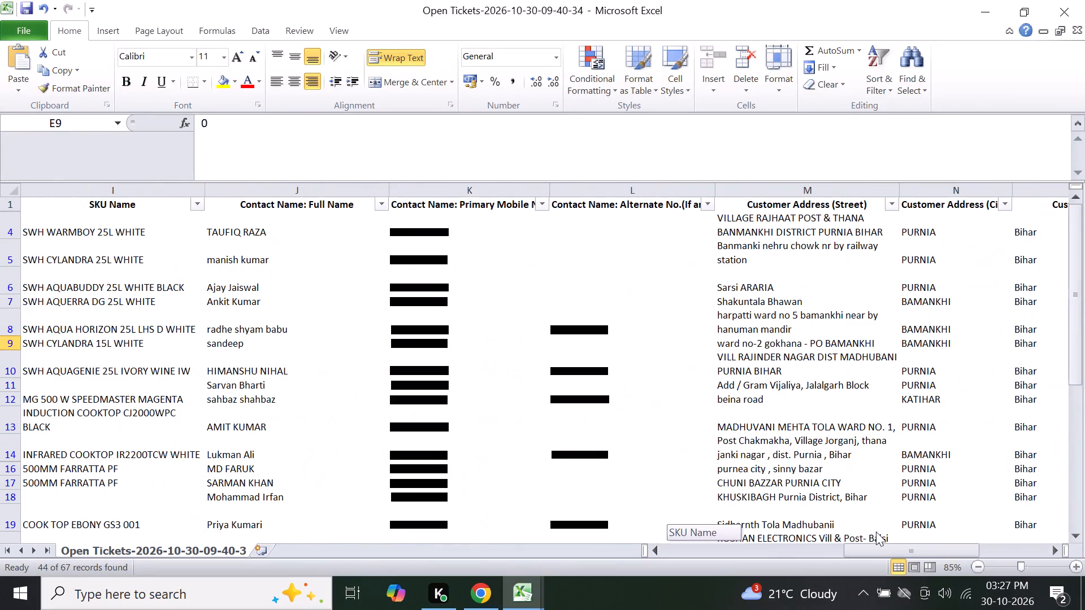
drag(876, 531, 617, 477)
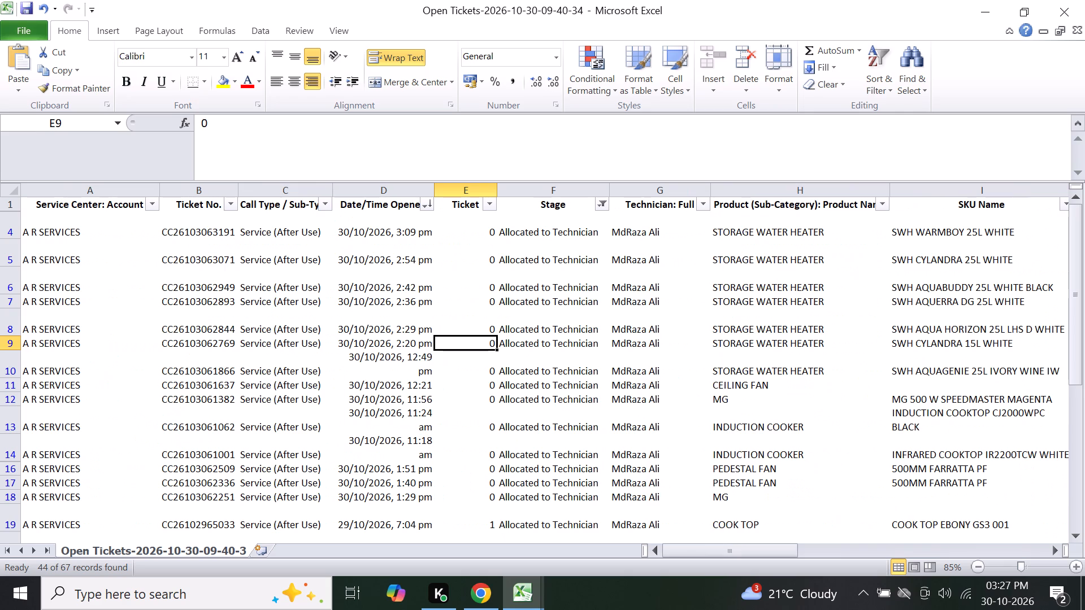
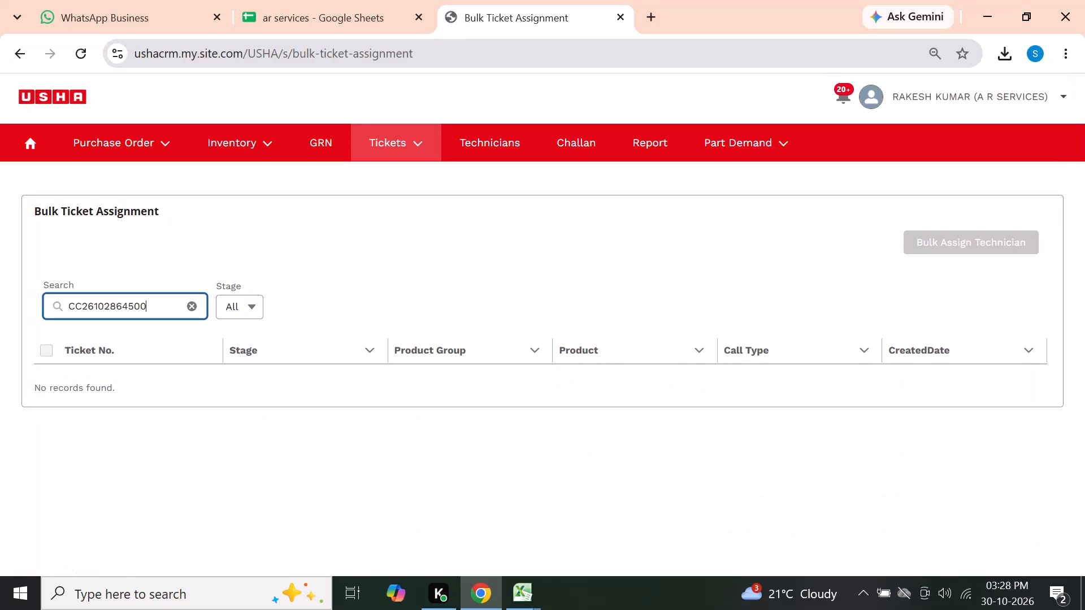
click(160, 308)
click(424, 157)
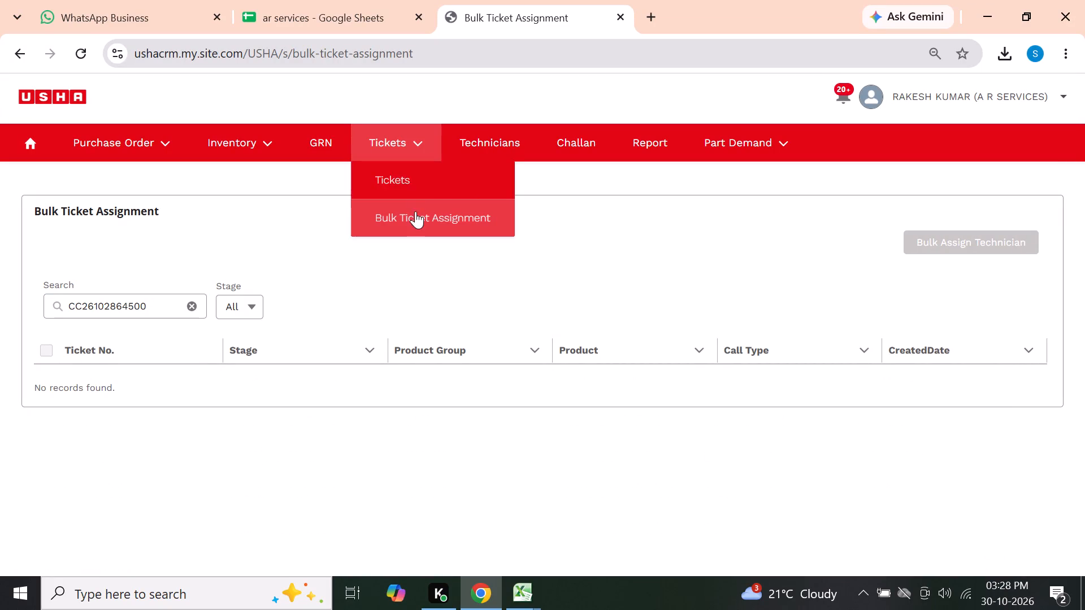
click(415, 212)
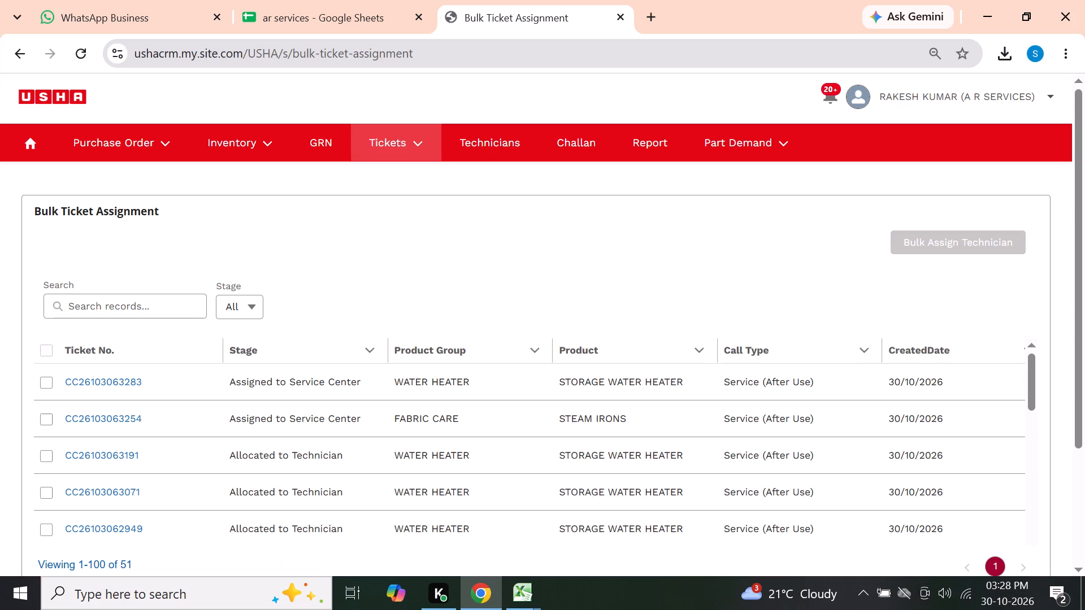
click(162, 305)
key(ctrl+v)
key(BackSpace)
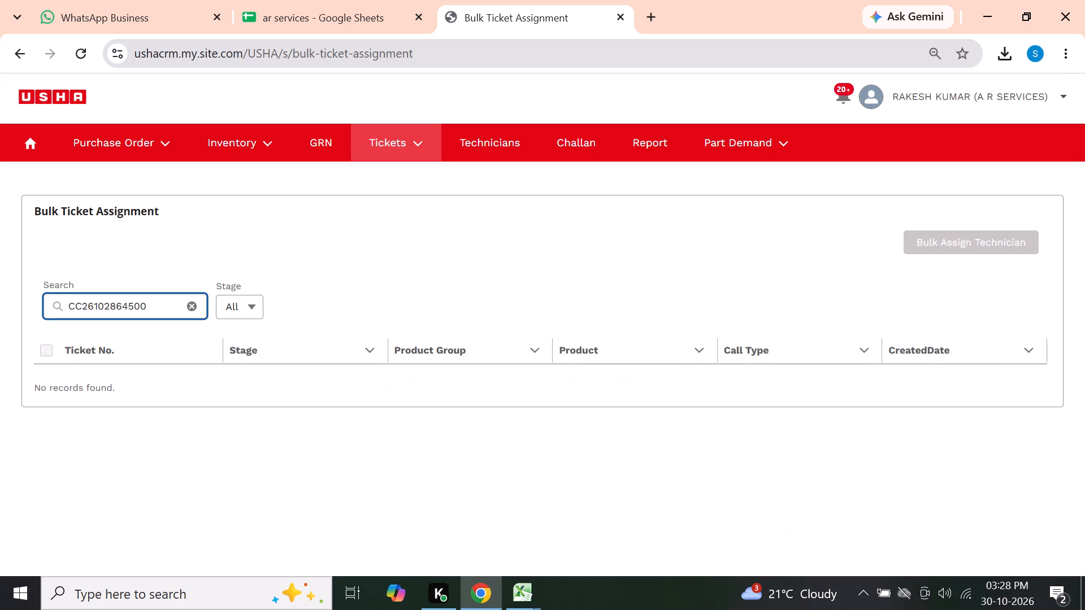
key(Return)
key(Return)
key(Return)
key(Return)
key(Return)
key(Return)
Show the pages available under Tickets.
click(398, 155)
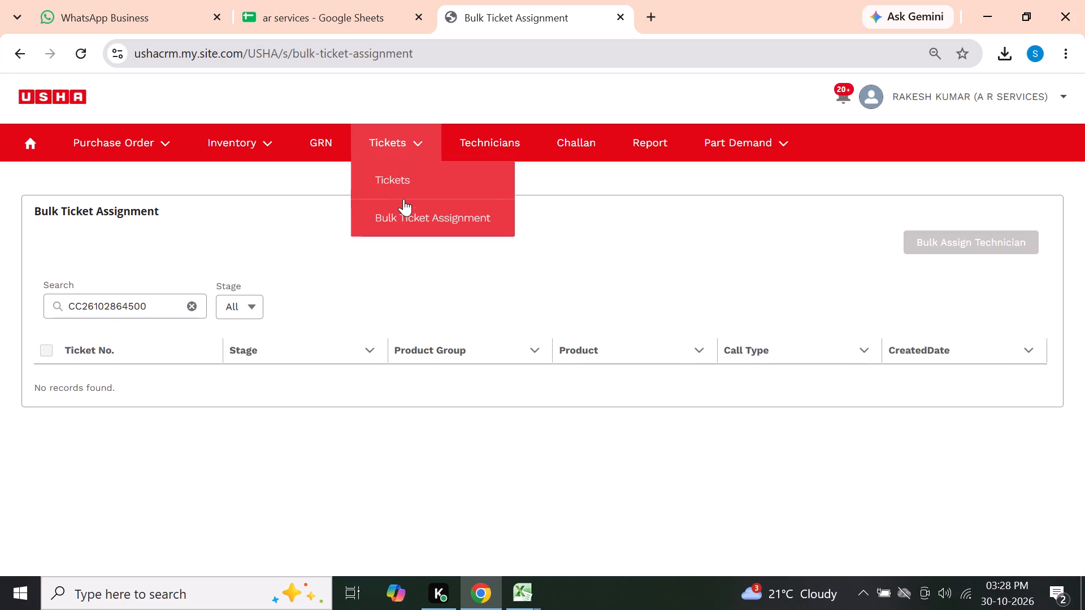
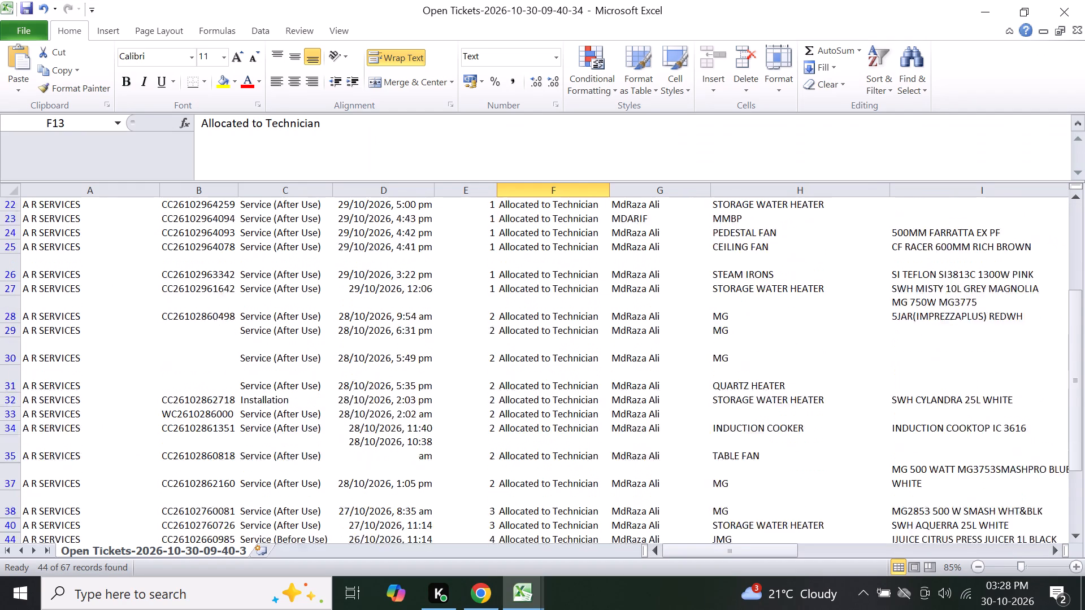
Copy the entire QUARTZ HEATER ticket row opened 28/10/2026, 5:35 pm in the Allocated to Technician list.
scroll(448, 367, down, 1)
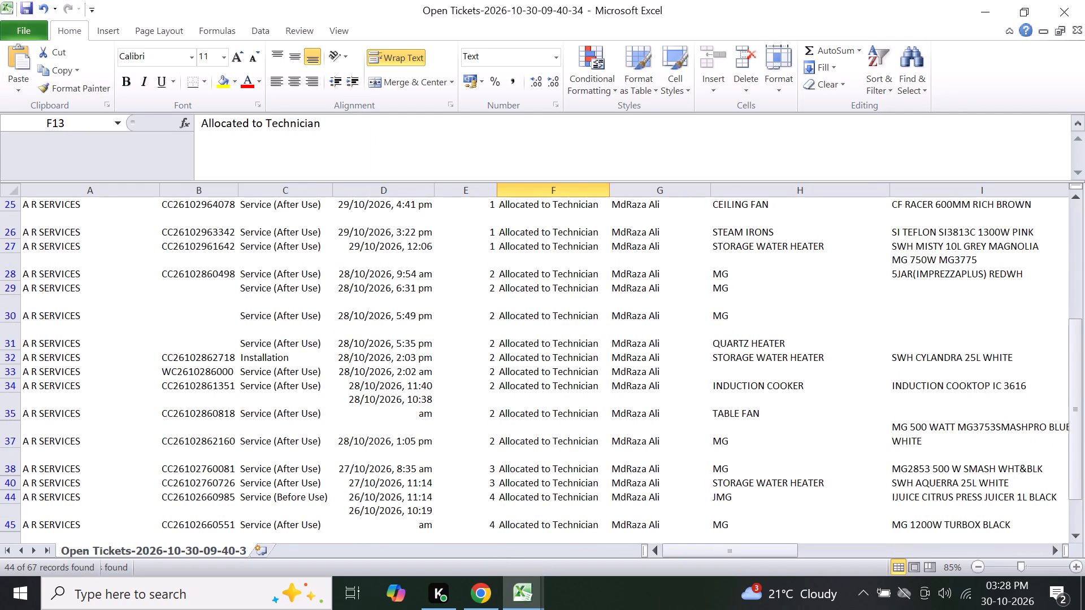
click(7, 342)
right_click(7, 342)
click(61, 371)
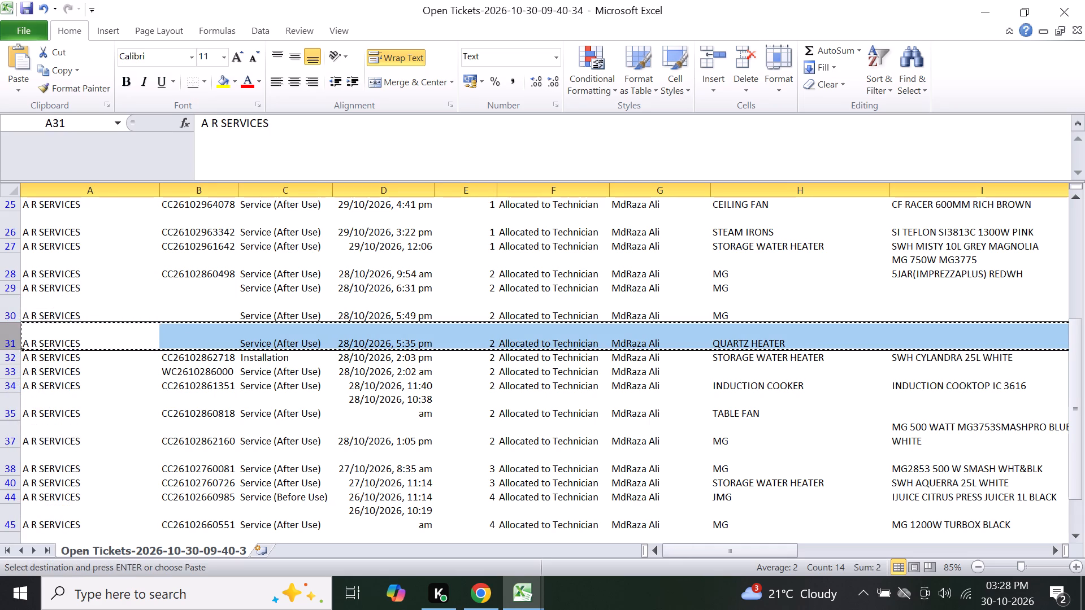
Look over the Allocated to Technician tickets above and below the copied QUARTZ HEATER row, checking ticket numbers, opening dates and products.
scroll(387, 509, up, 2)
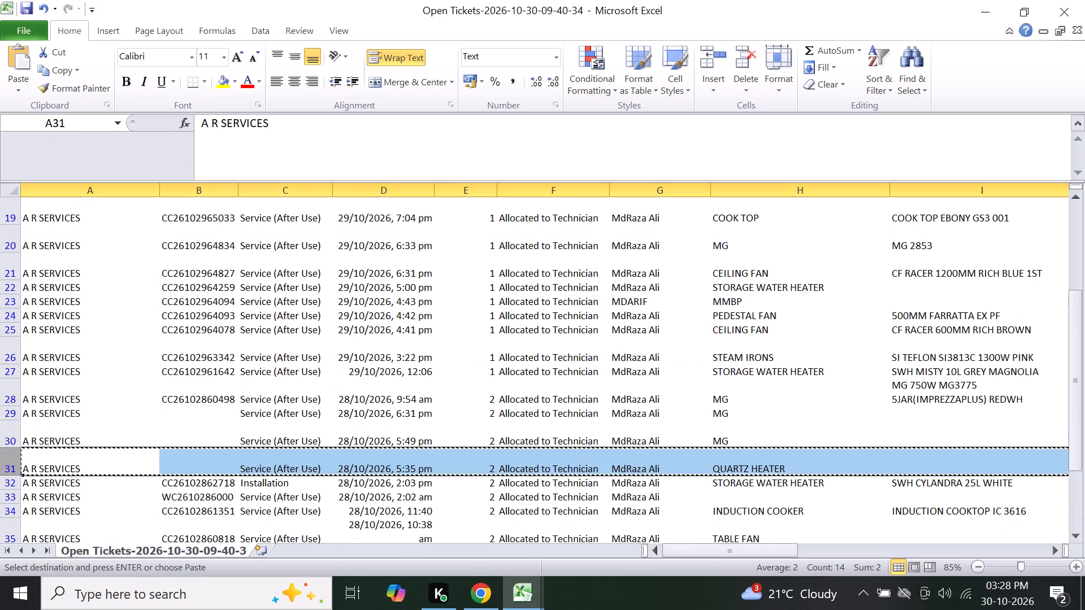
scroll(359, 498, up, 1)
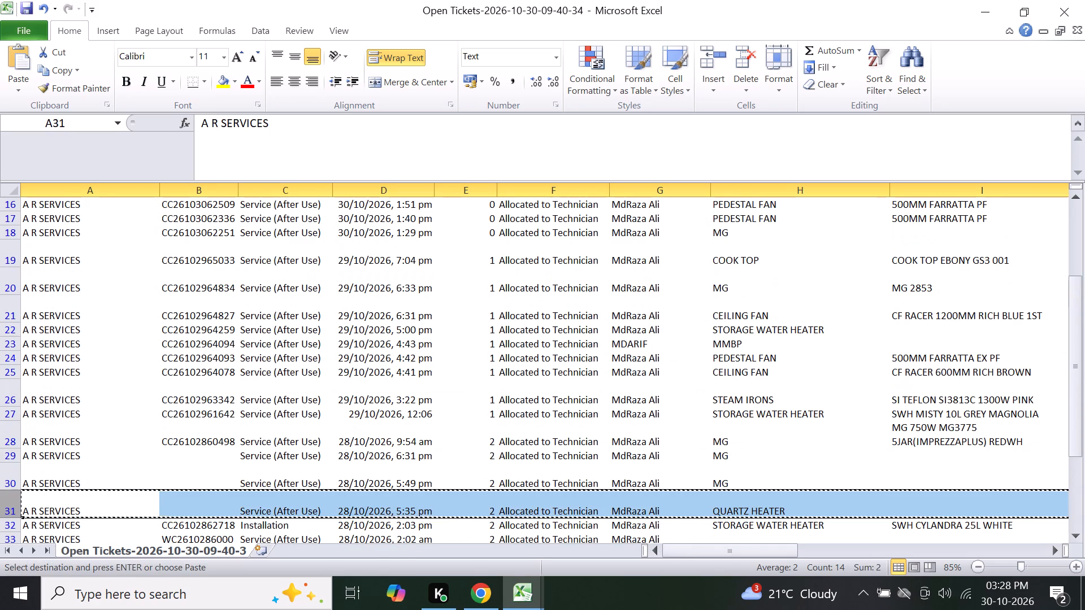
scroll(359, 498, down, 6)
scroll(359, 498, up, 3)
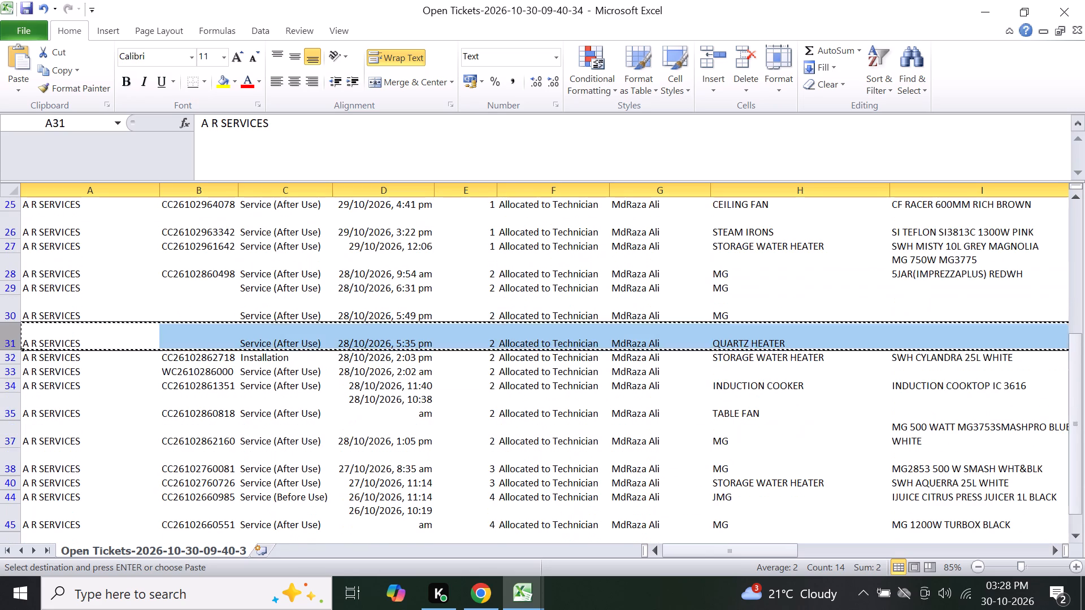
scroll(359, 498, up, 1)
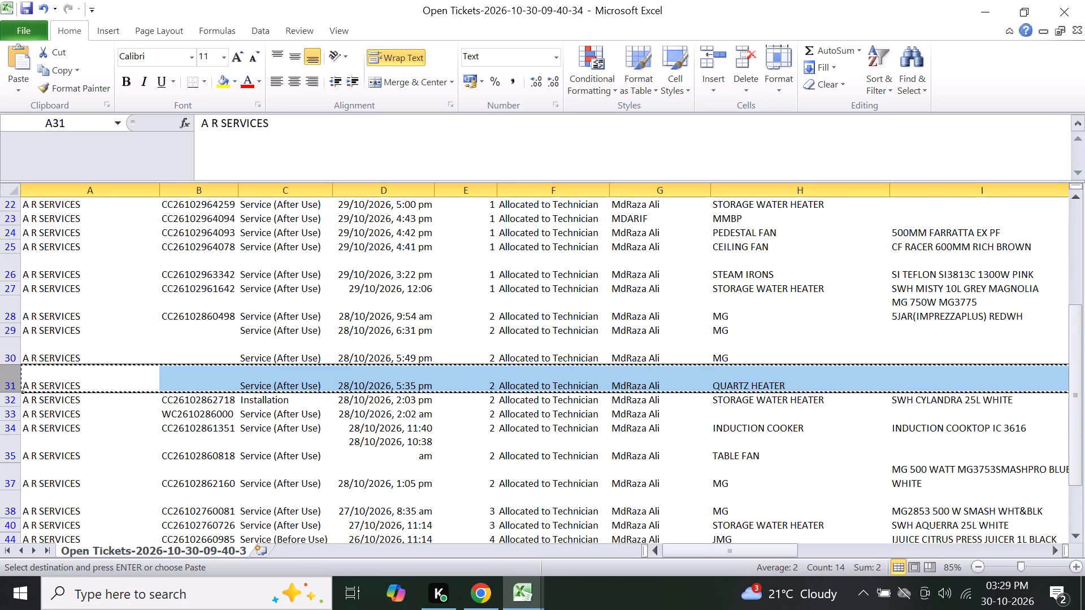
Review the customer name, contact and address columns of the Allocated to Technician tickets, including the copied quartz heater row.
drag(736, 551, 818, 551)
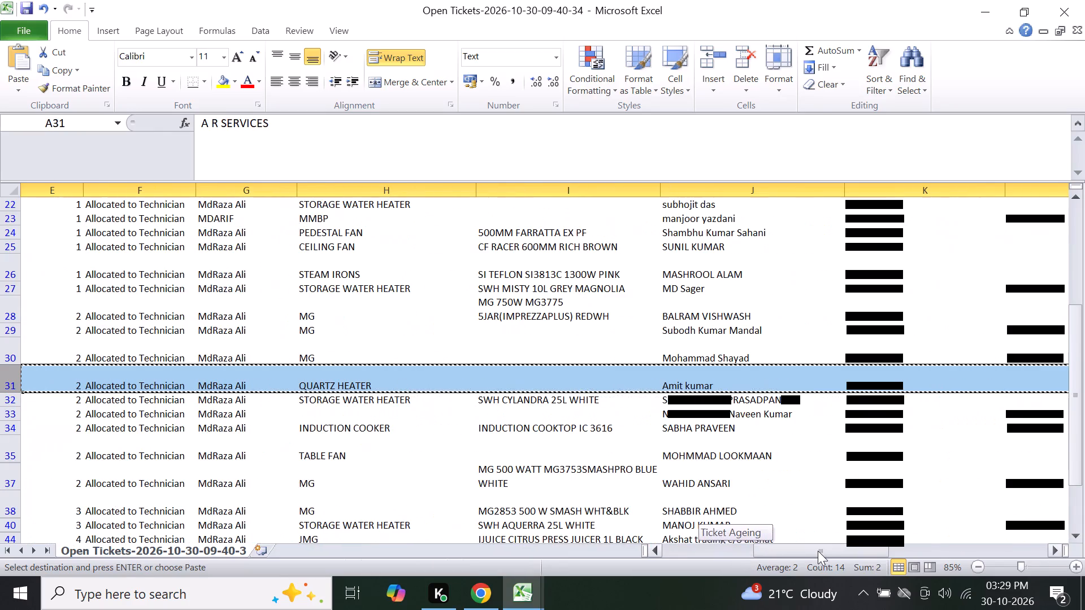
drag(818, 551, 870, 543)
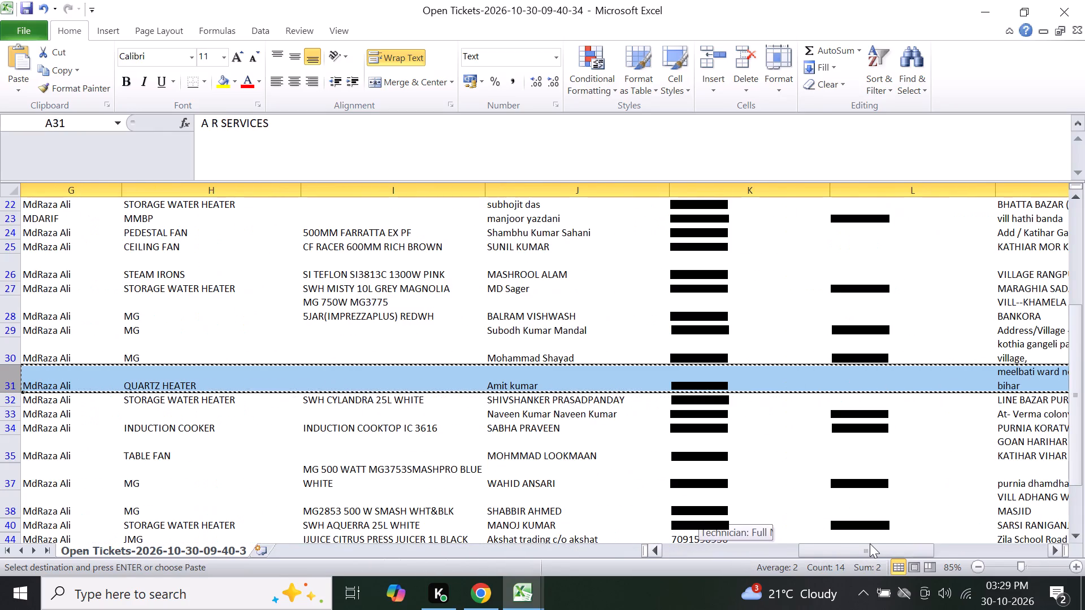
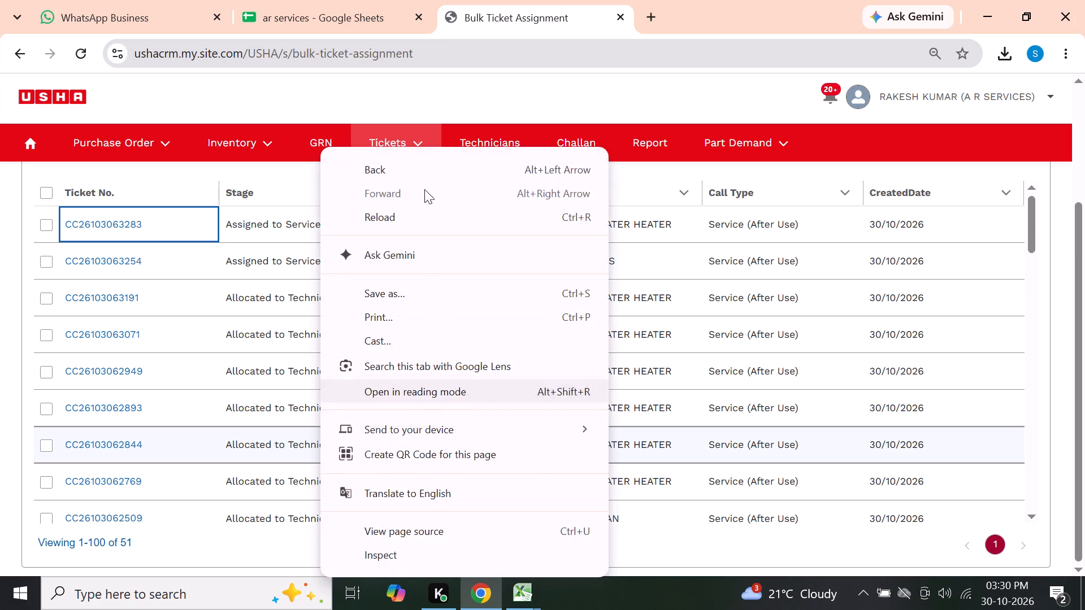
Check the latest ticket rows in the october 2026 sheet against the exported Open Tickets workbook and the Bulk Ticket Assignment list.
click(357, 82)
click(344, 0)
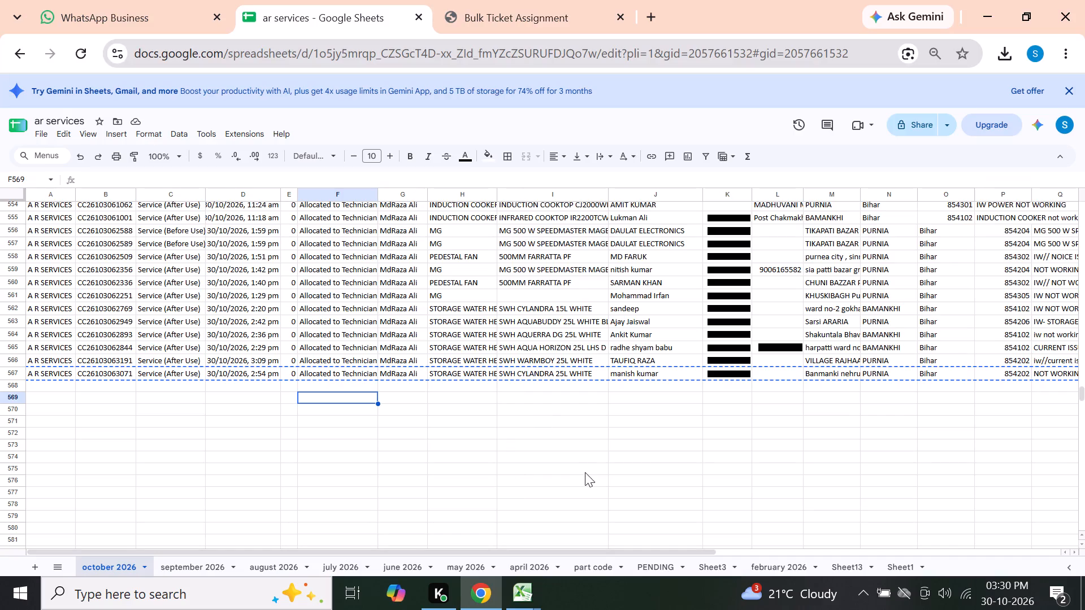
click(536, 445)
right_click(596, 426)
click(427, 395)
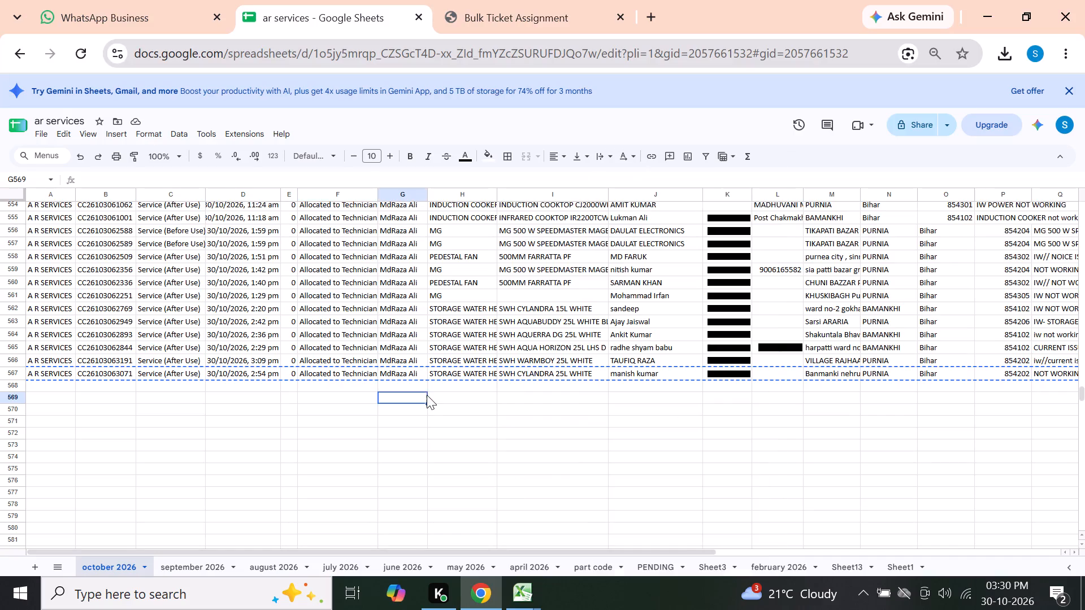
click(528, 589)
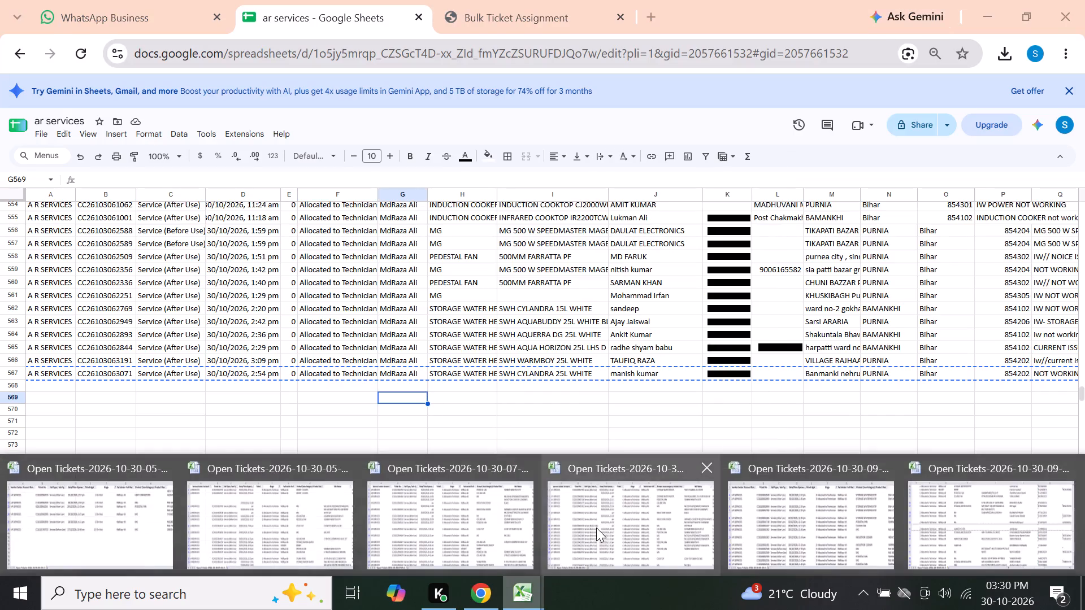
click(597, 525)
click(527, 587)
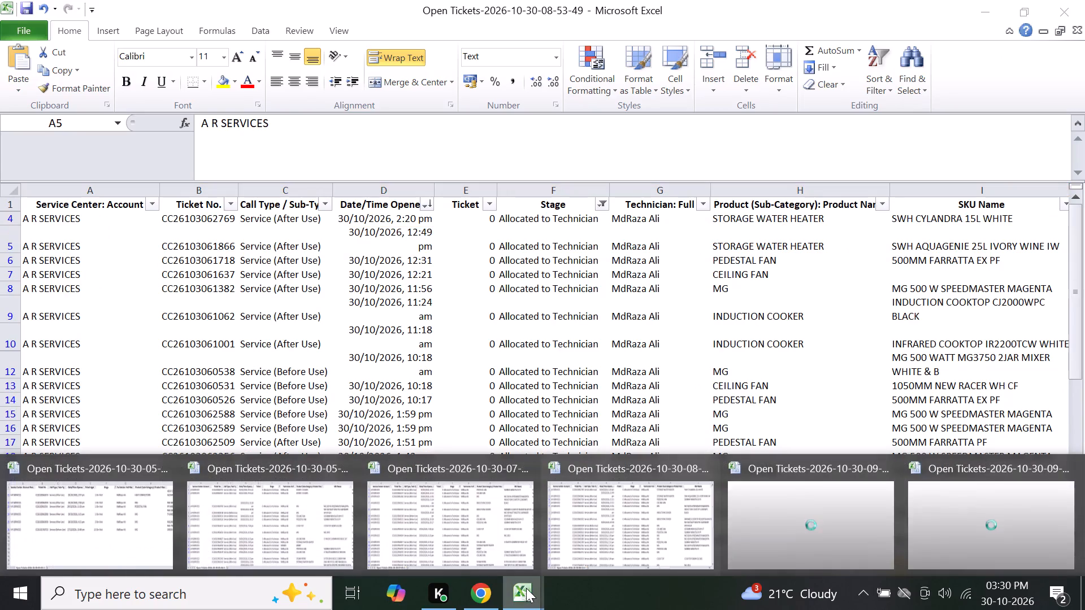
click(490, 602)
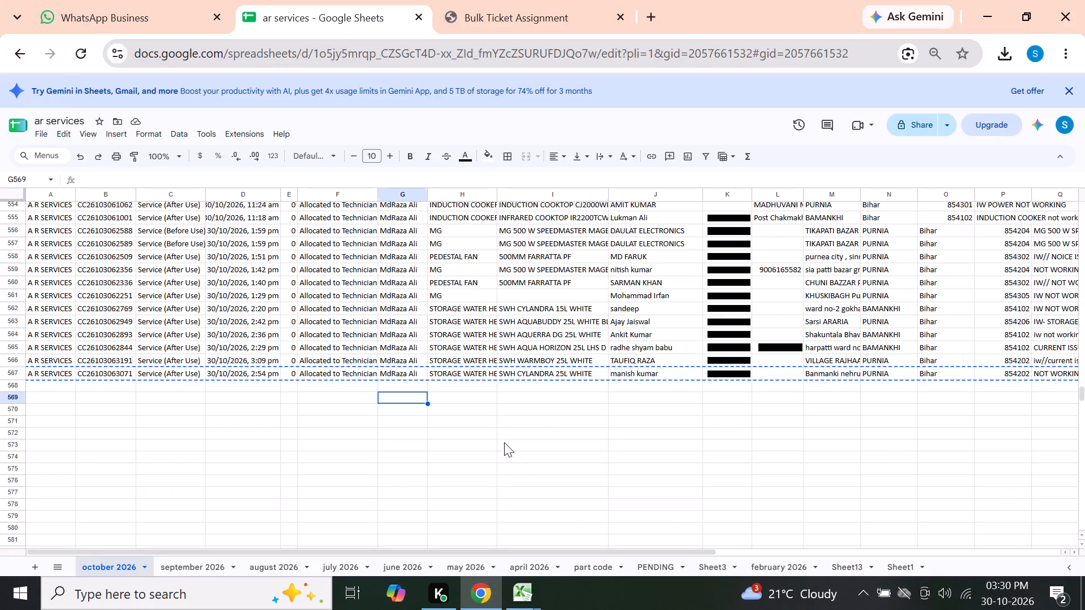
click(504, 442)
click(554, 0)
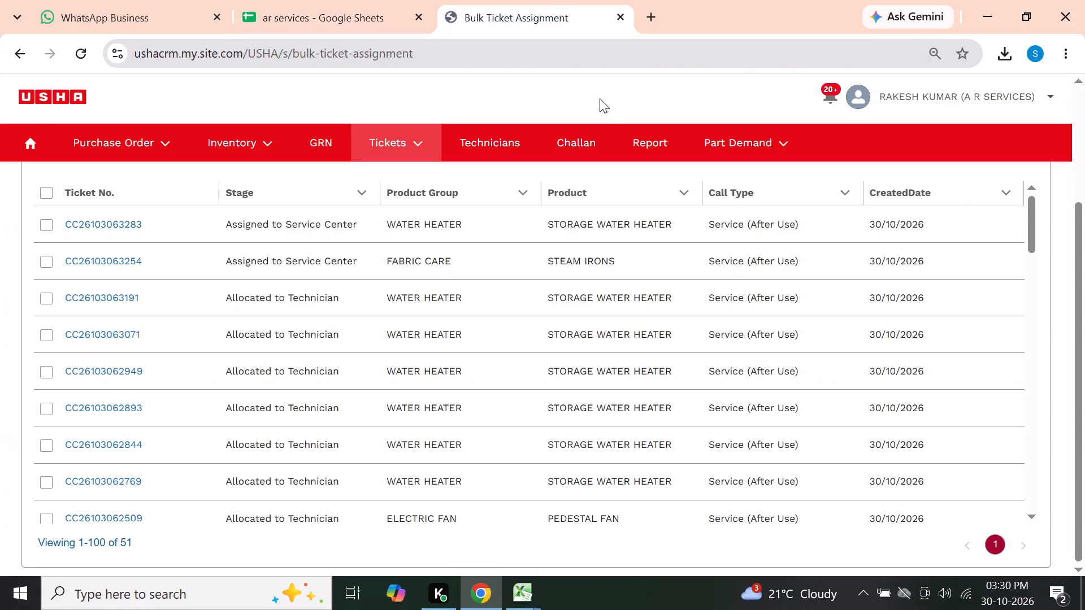
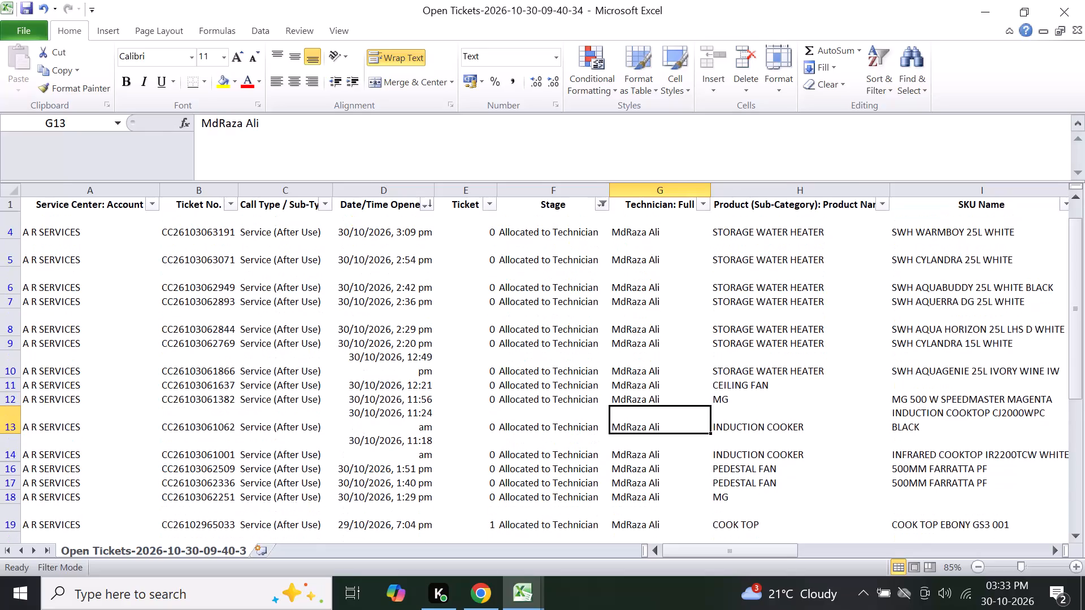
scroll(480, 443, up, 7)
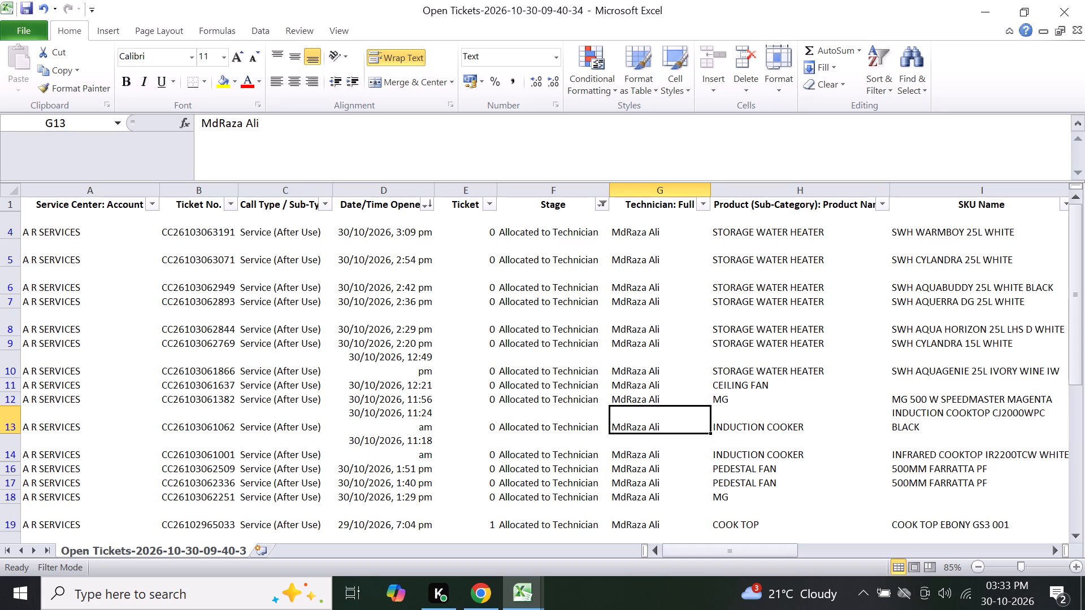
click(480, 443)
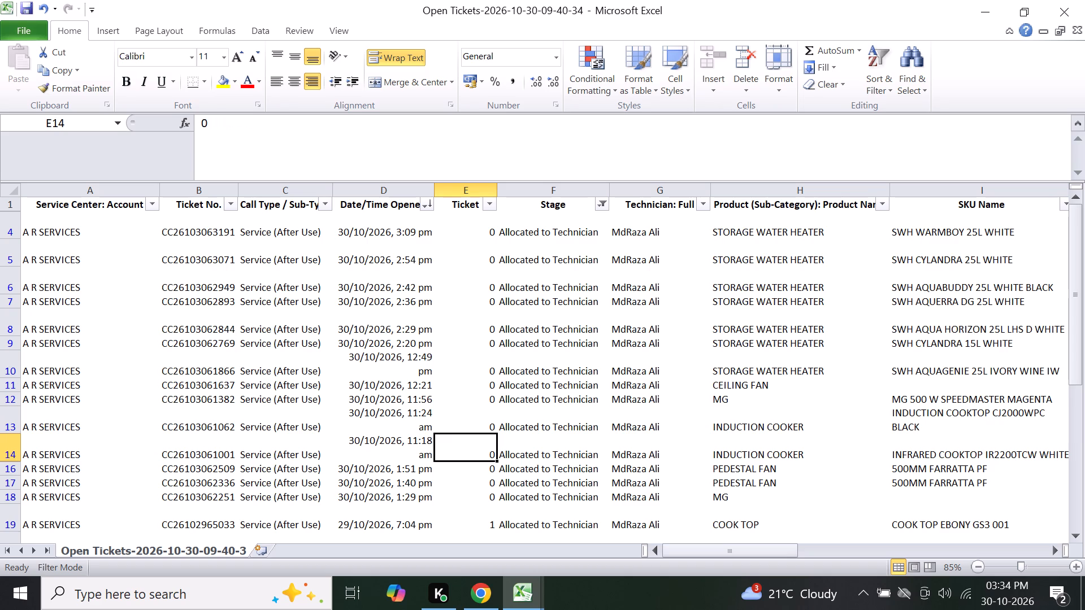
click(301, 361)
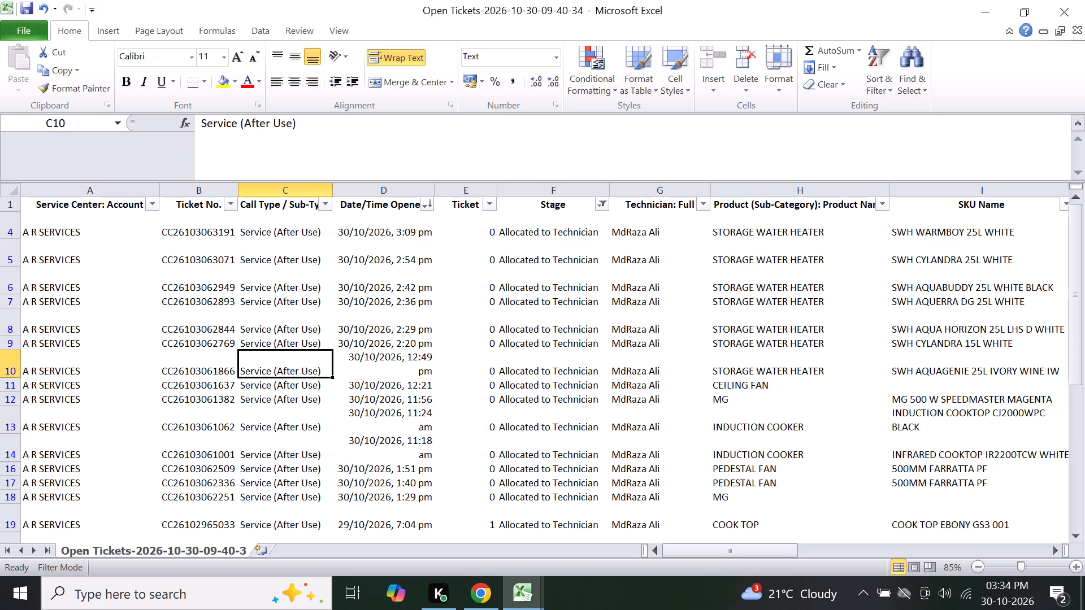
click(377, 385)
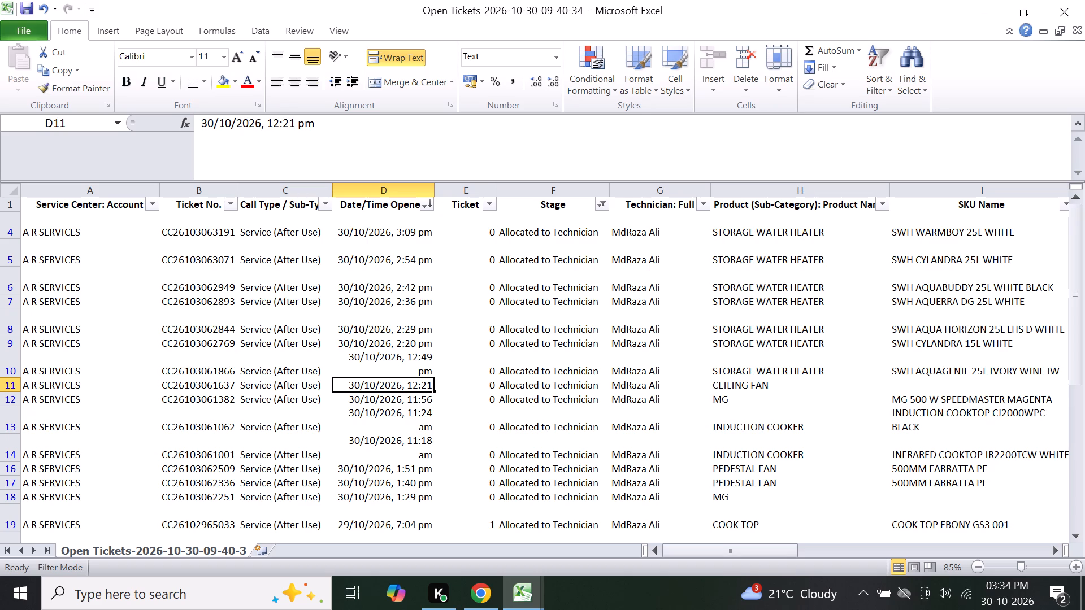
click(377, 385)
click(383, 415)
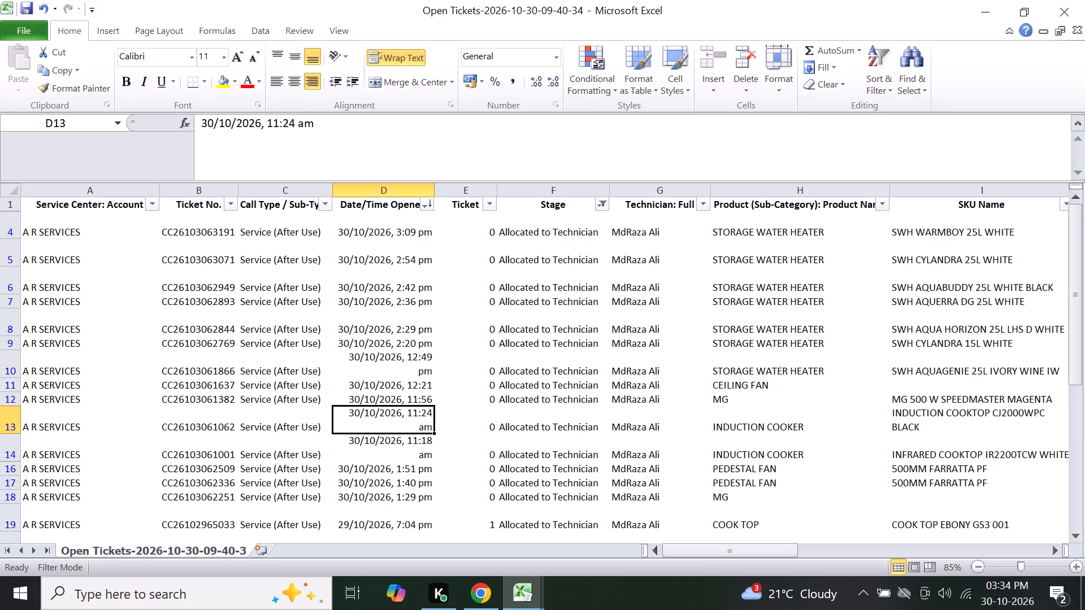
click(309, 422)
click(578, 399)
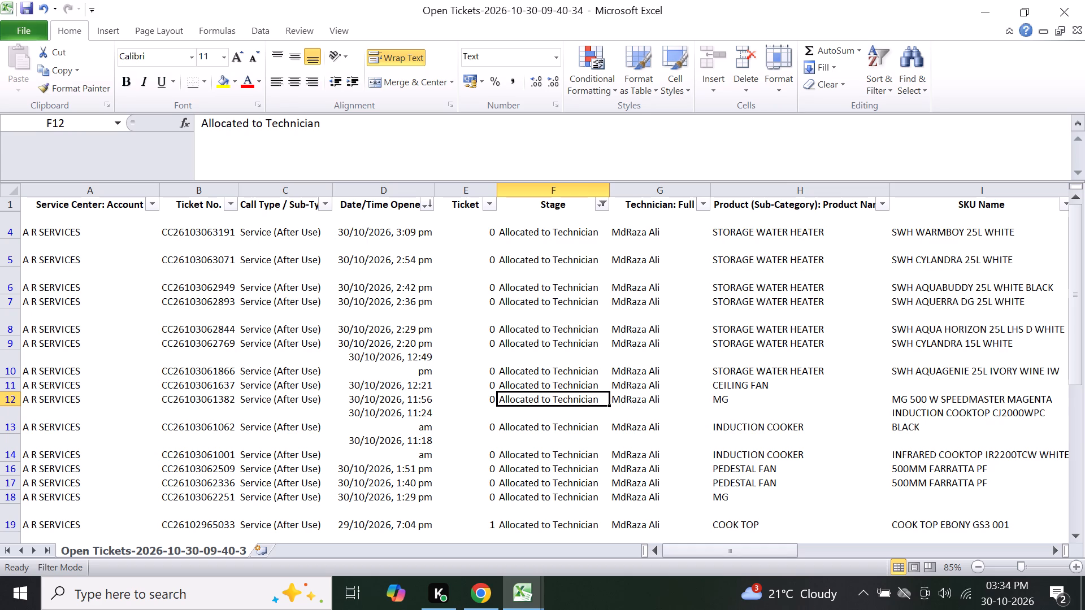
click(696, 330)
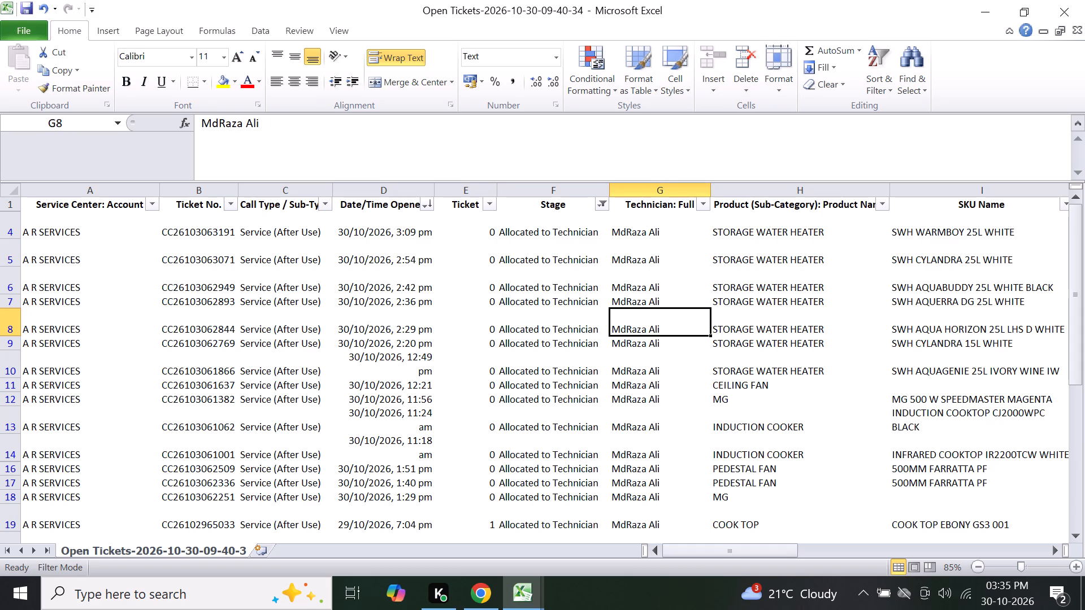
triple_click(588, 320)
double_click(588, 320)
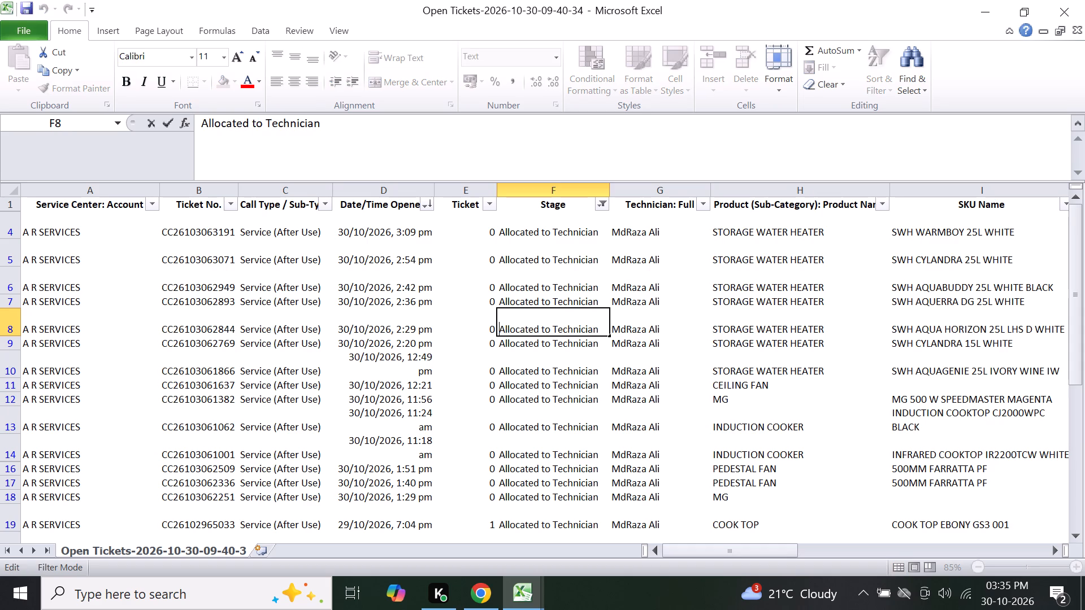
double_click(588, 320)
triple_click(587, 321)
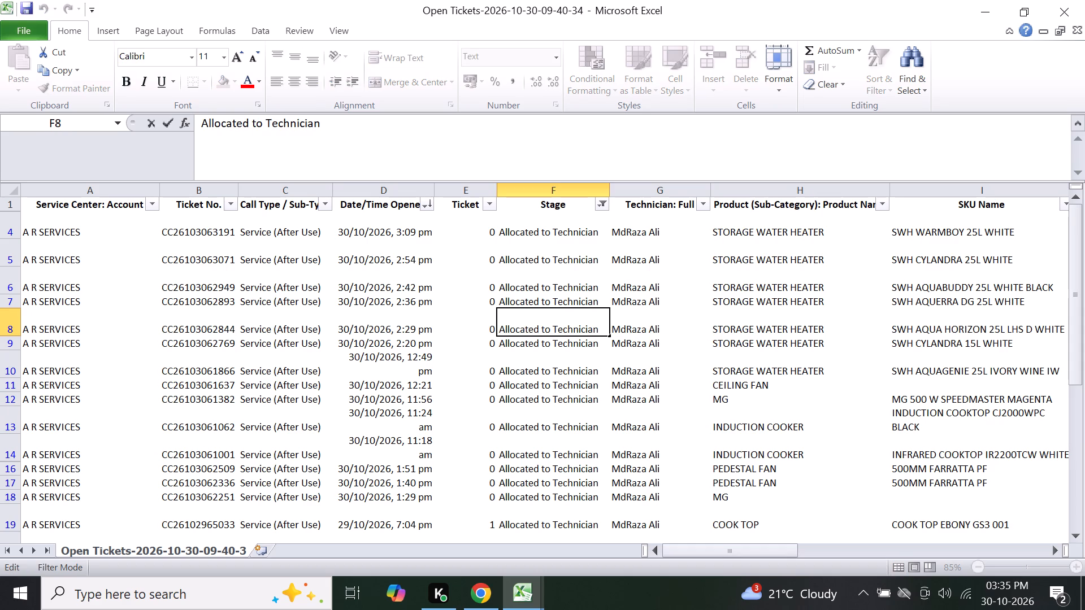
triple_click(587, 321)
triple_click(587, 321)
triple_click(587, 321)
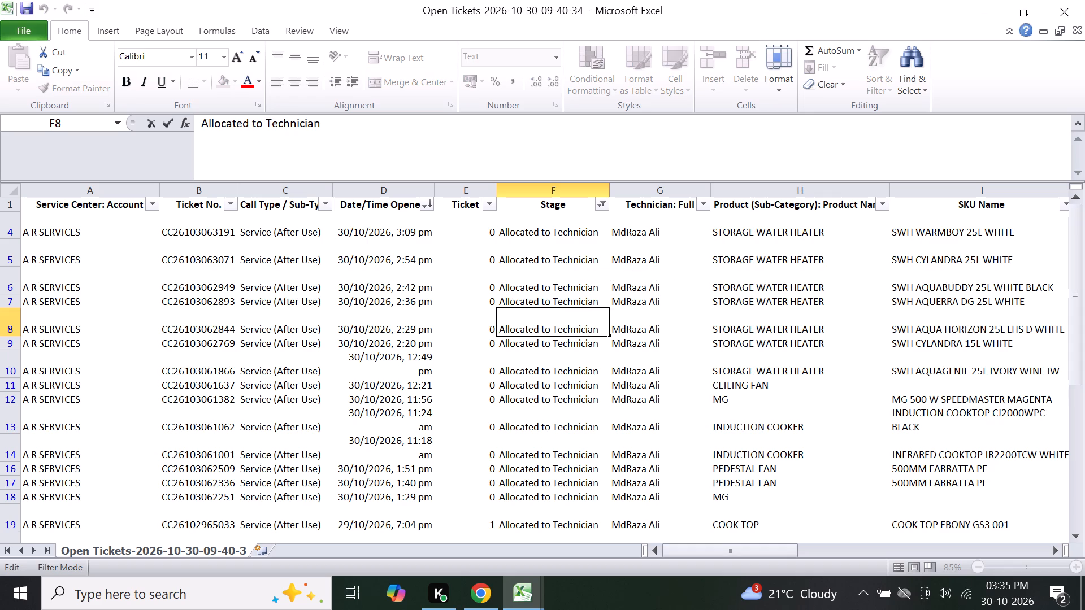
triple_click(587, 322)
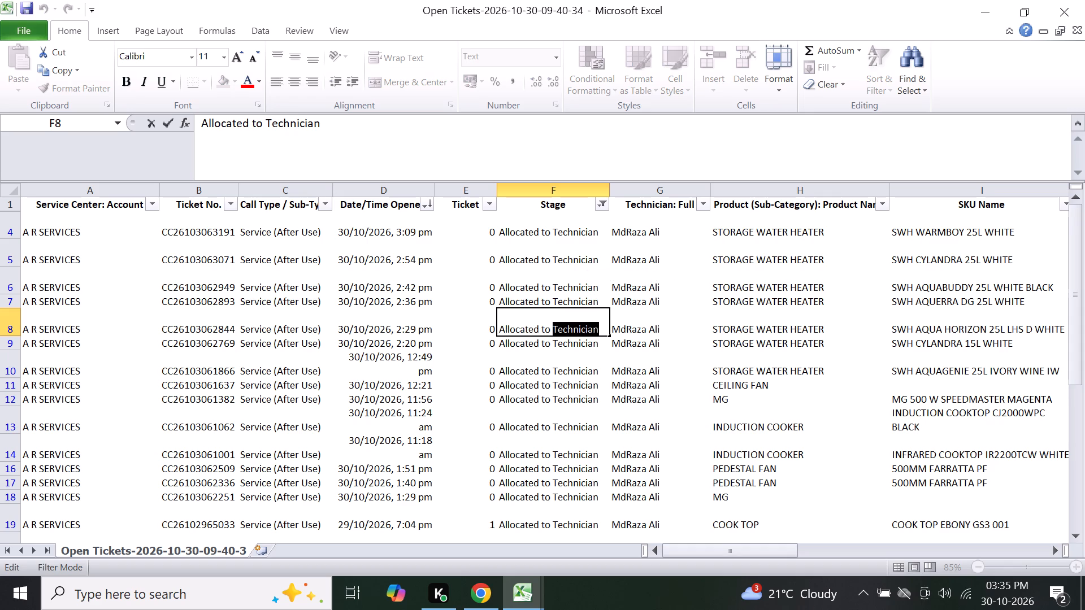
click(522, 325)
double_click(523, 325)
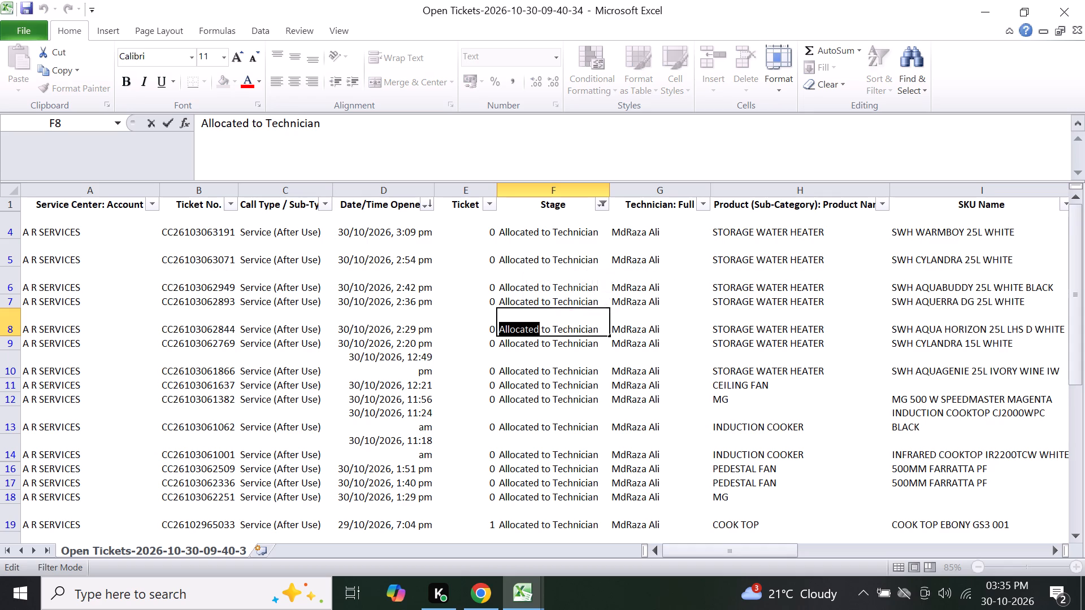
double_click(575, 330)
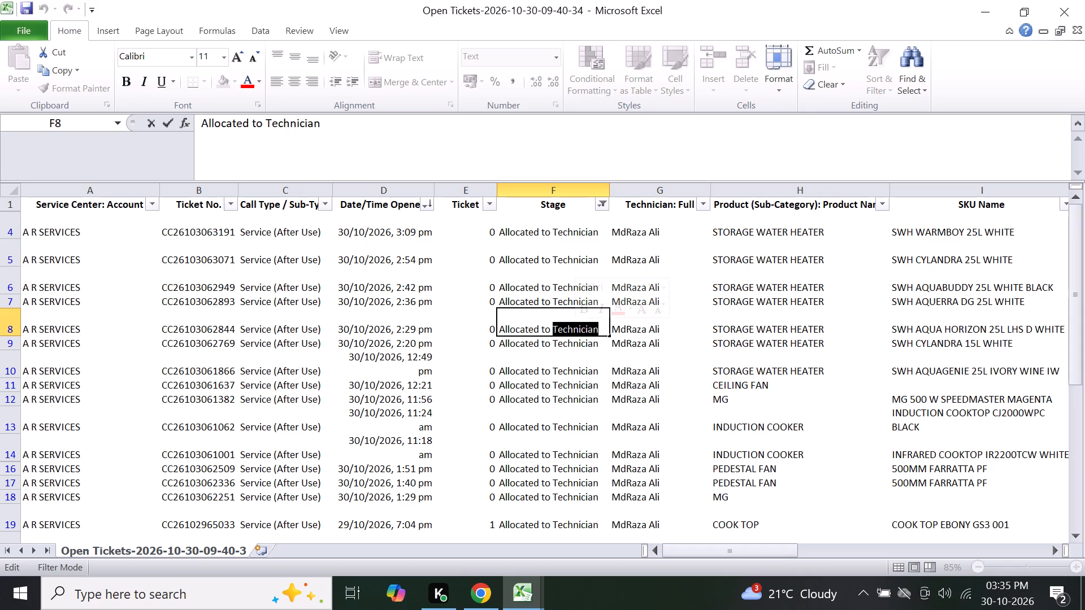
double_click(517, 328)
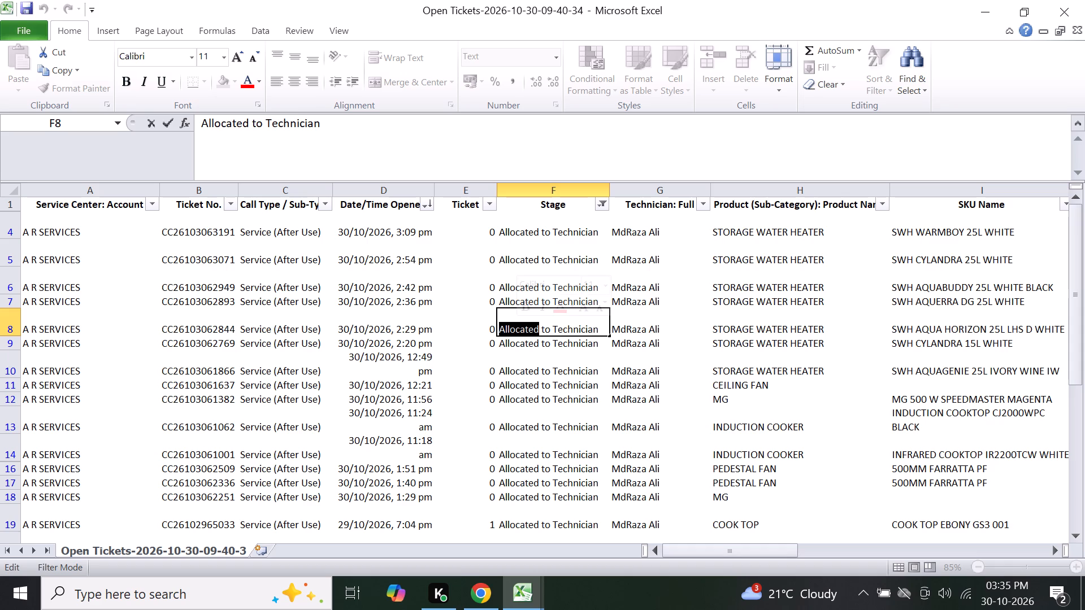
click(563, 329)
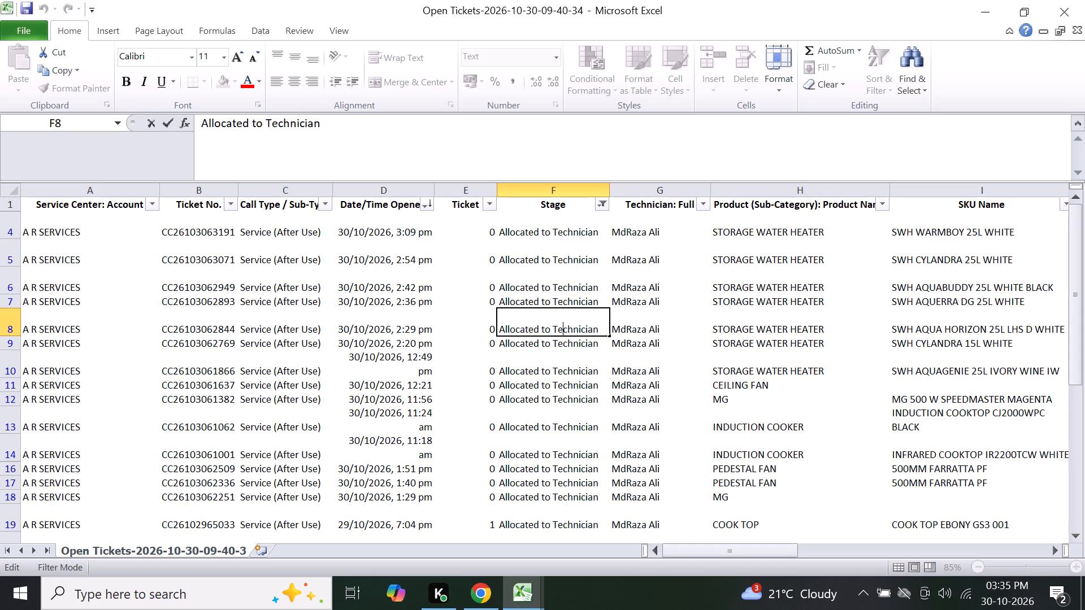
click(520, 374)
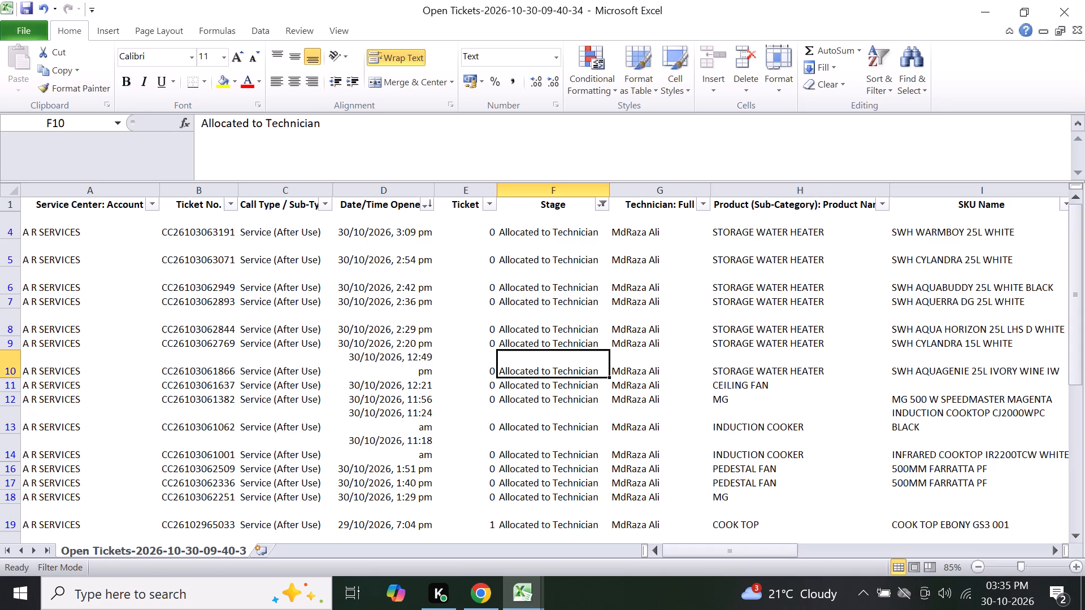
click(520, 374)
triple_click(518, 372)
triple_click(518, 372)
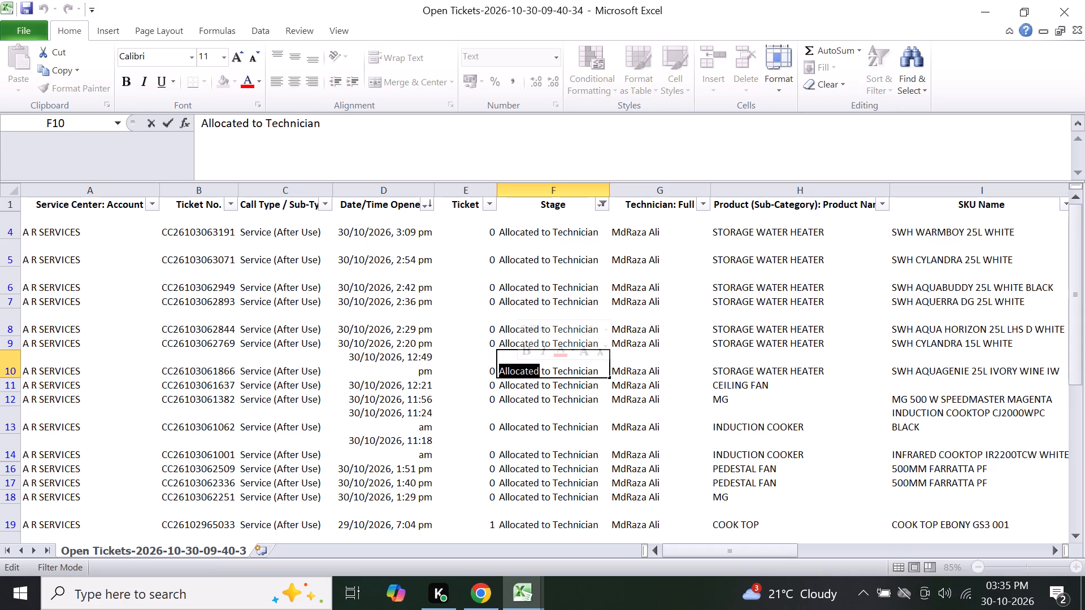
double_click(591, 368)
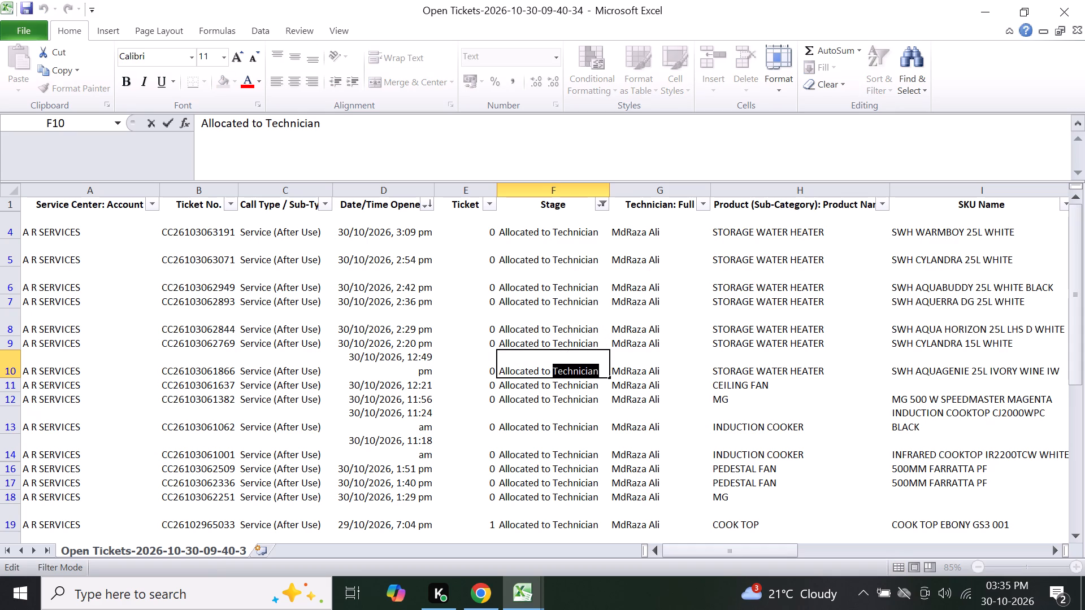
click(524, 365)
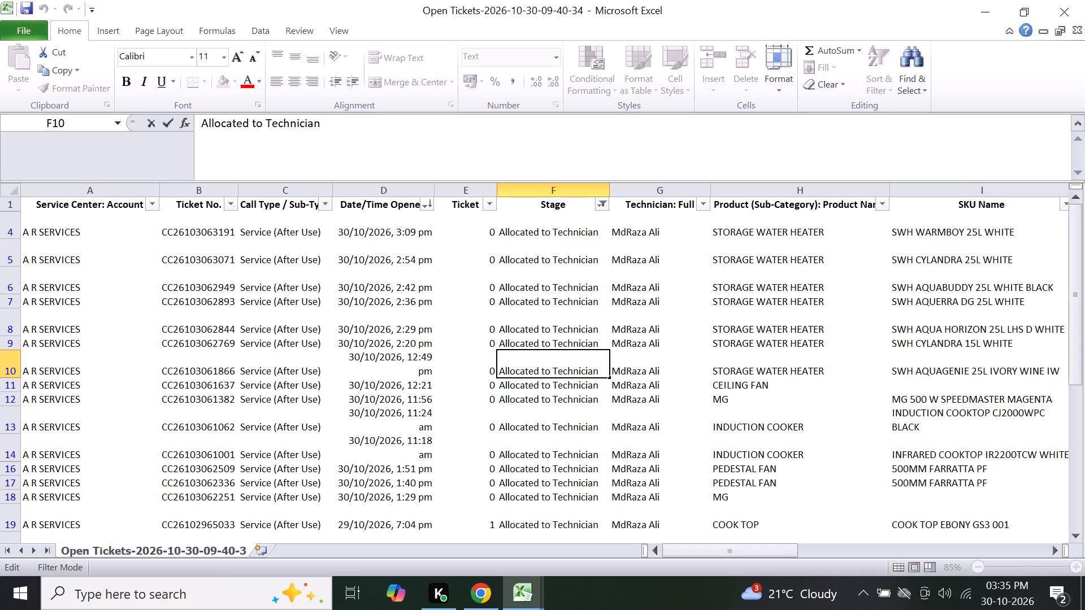
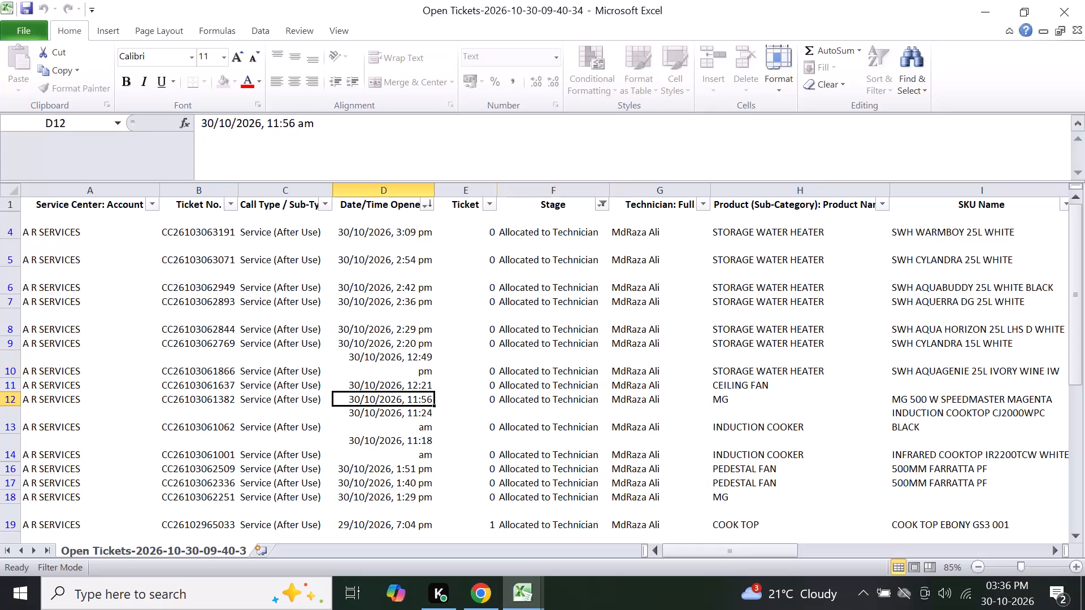
scroll(381, 380, up, 7)
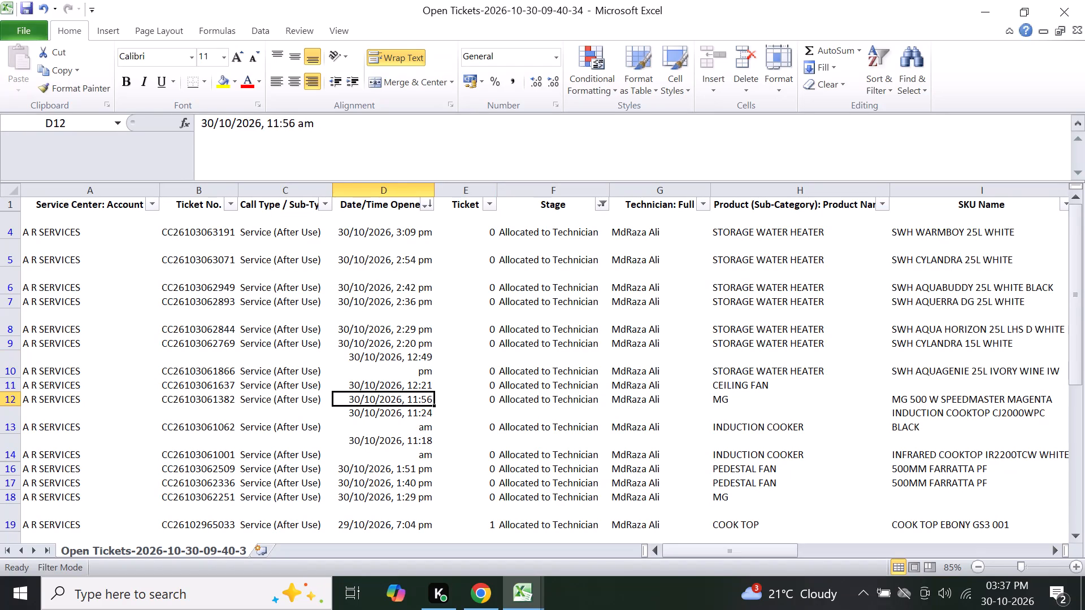
triple_click(381, 380)
click(381, 380)
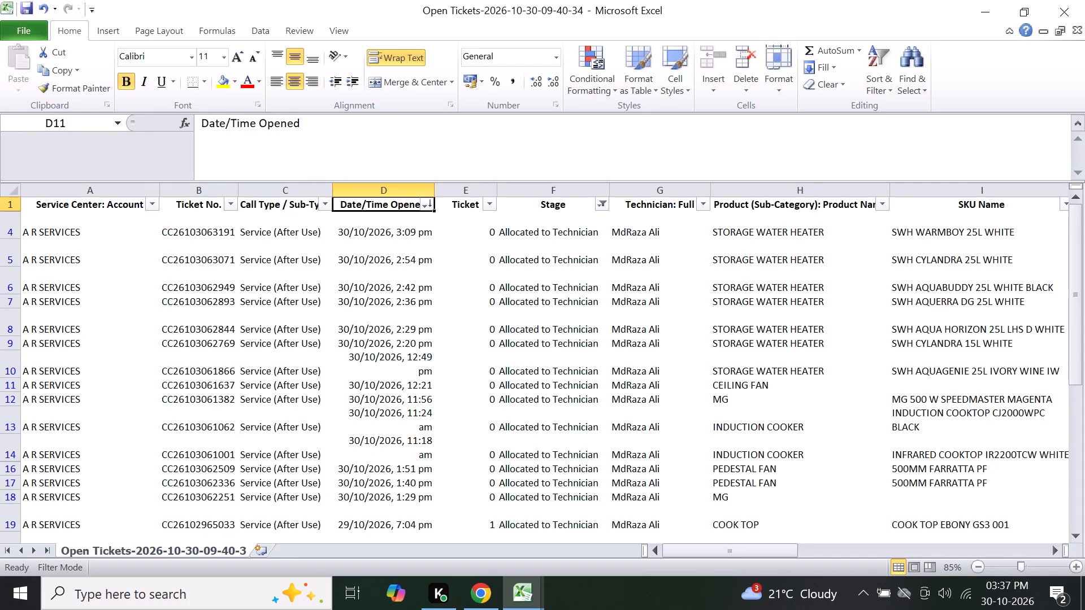
click(372, 381)
triple_click(365, 384)
drag(365, 384, 425, 385)
triple_click(425, 385)
drag(425, 385, 424, 385)
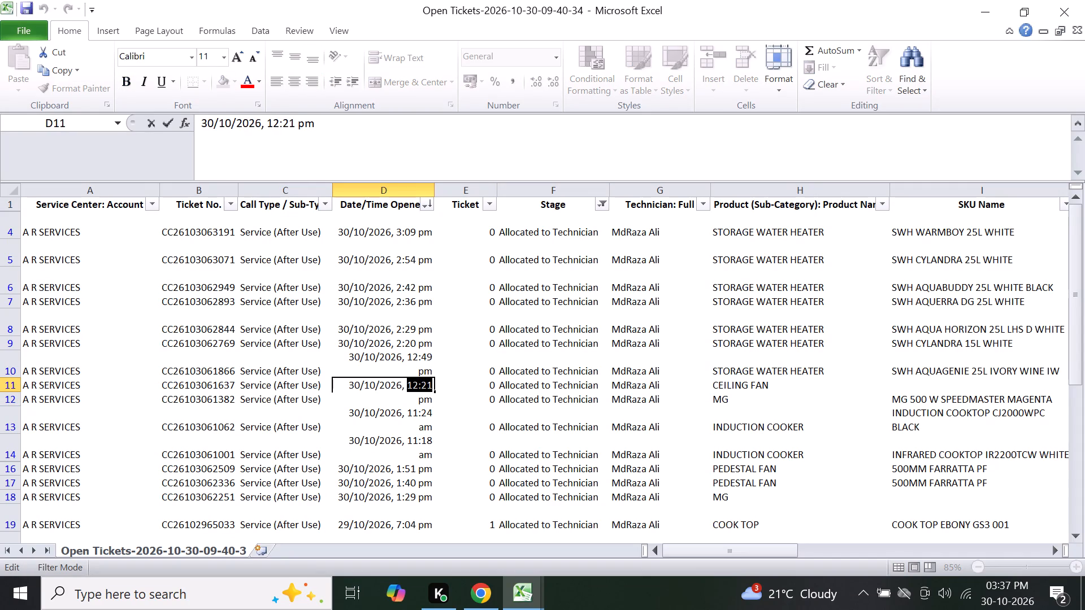
drag(424, 385, 380, 385)
click(380, 385)
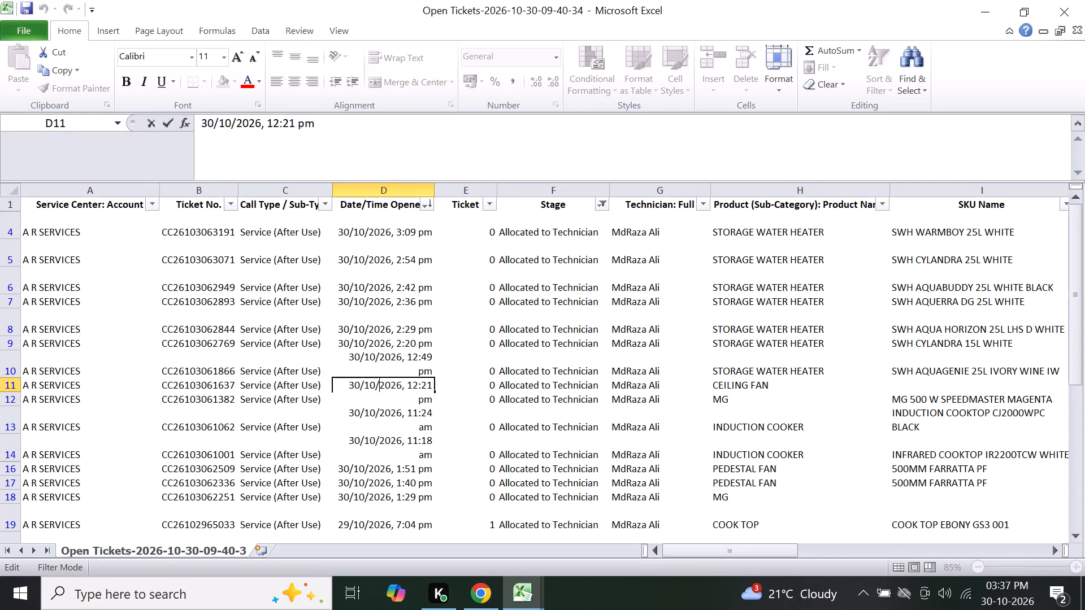
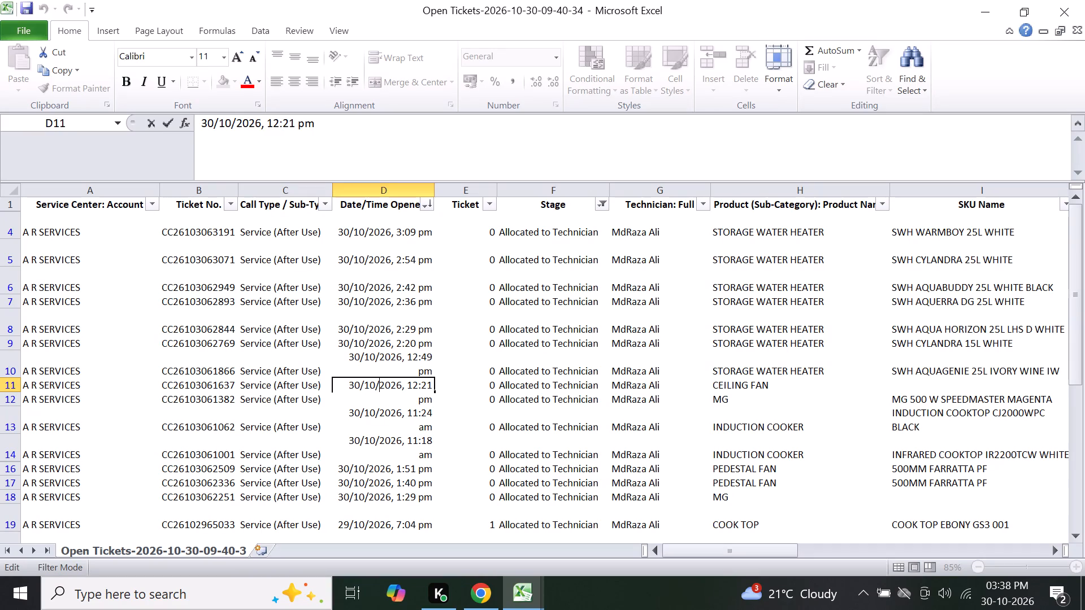
Switch to Chrome, search for sarkari result in a new tab, and open the sarkariresult.com site.
click(492, 591)
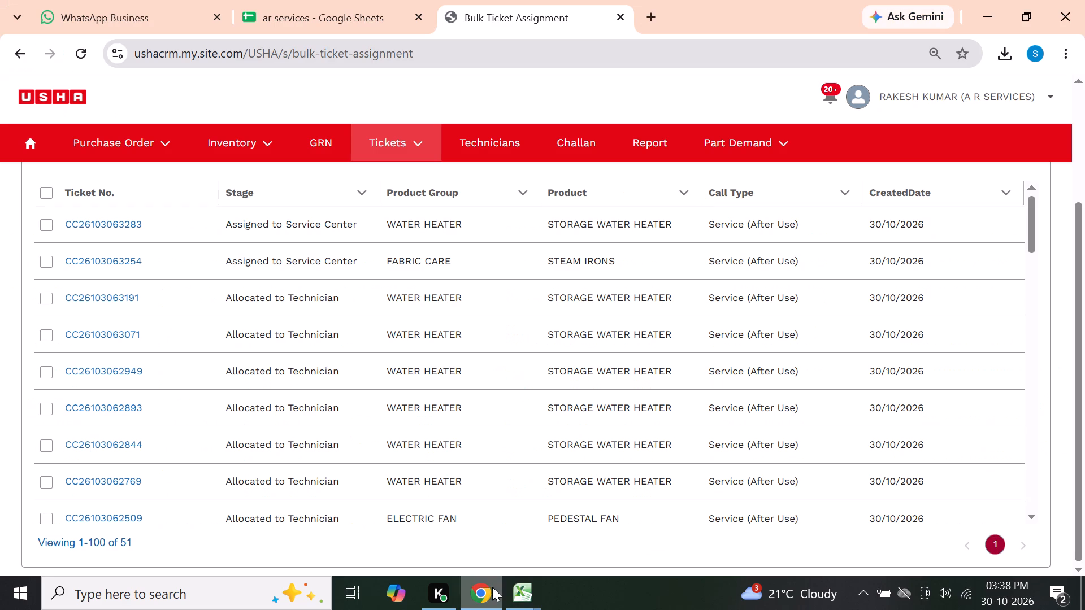
click(548, 21)
click(657, 16)
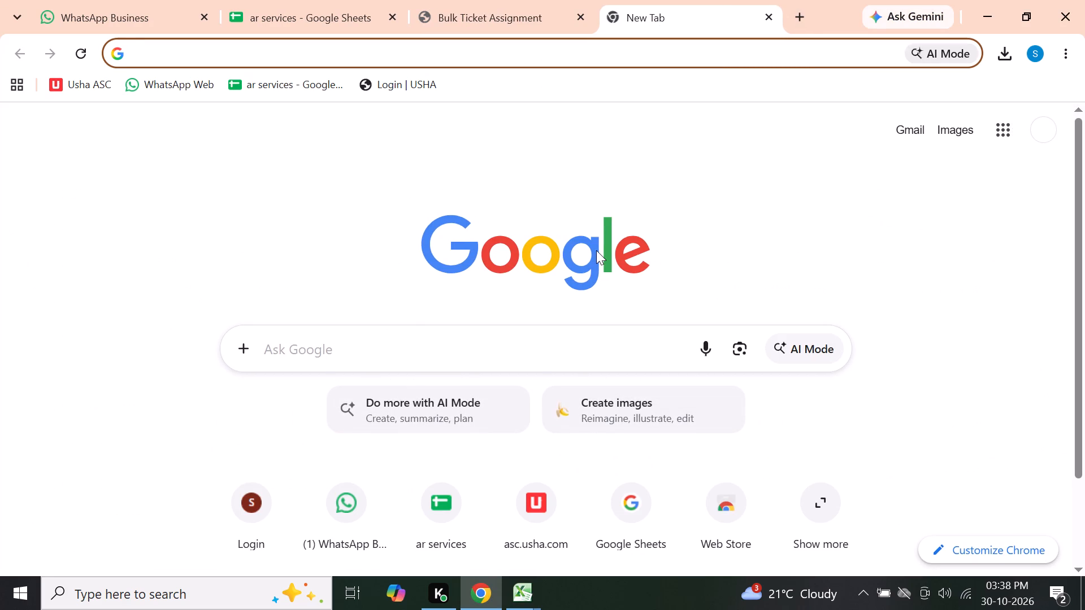
click(345, 54)
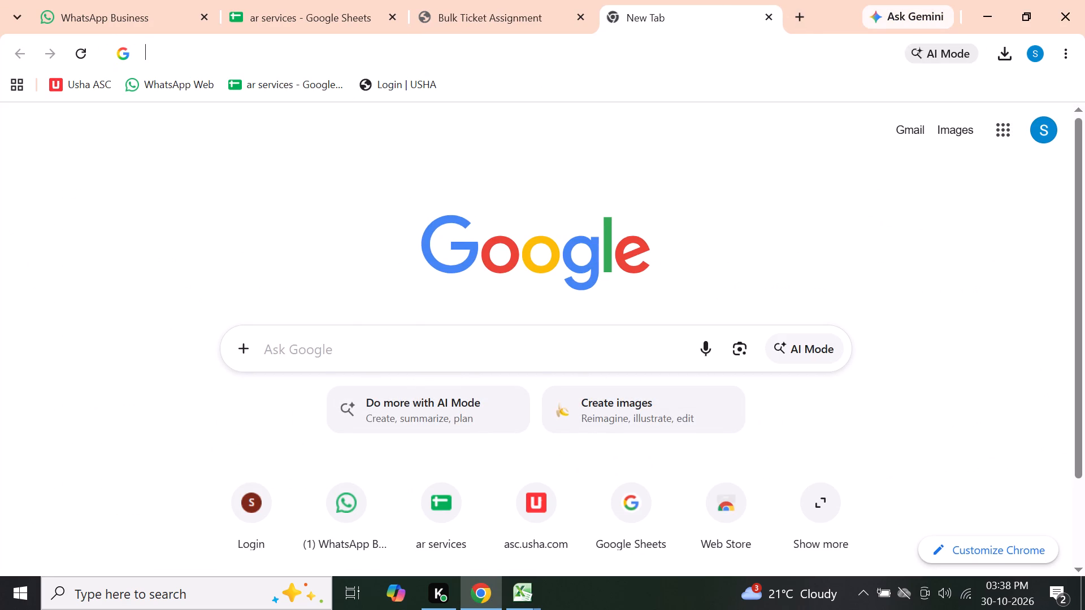
click(168, 455)
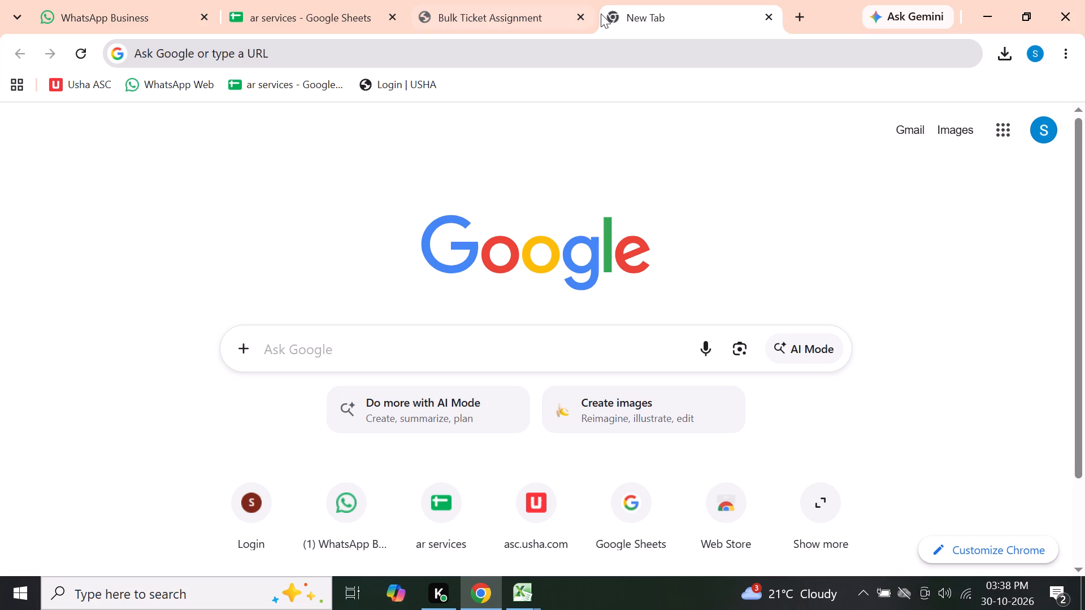
click(433, 56)
click(390, 117)
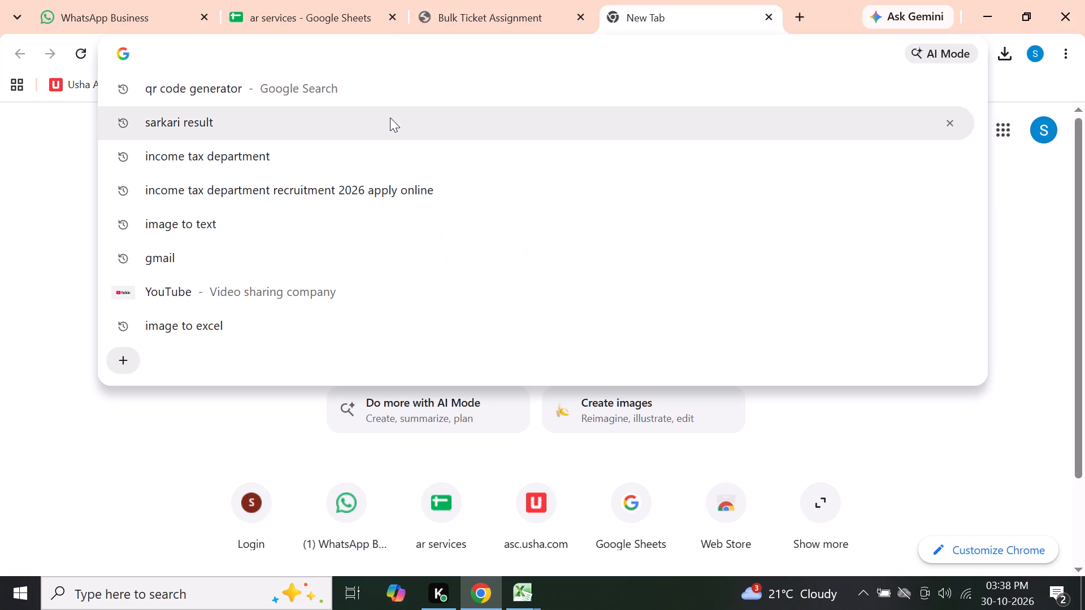
click(371, 278)
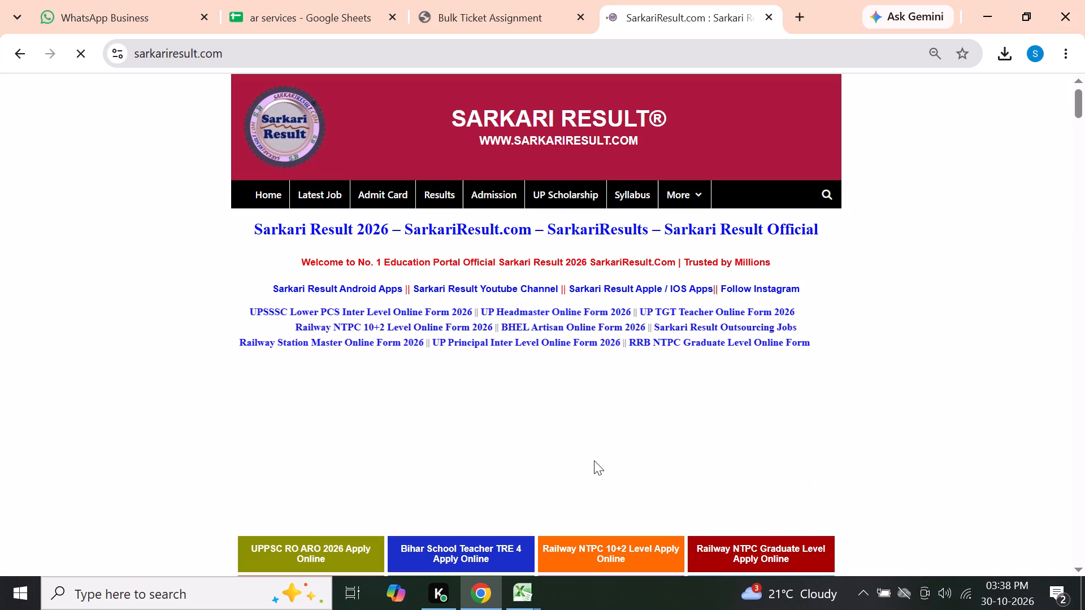
Look through the result, admit card, online form, answer key and syllabus listings on the Sarkari Result home page.
scroll(628, 454, down, 13)
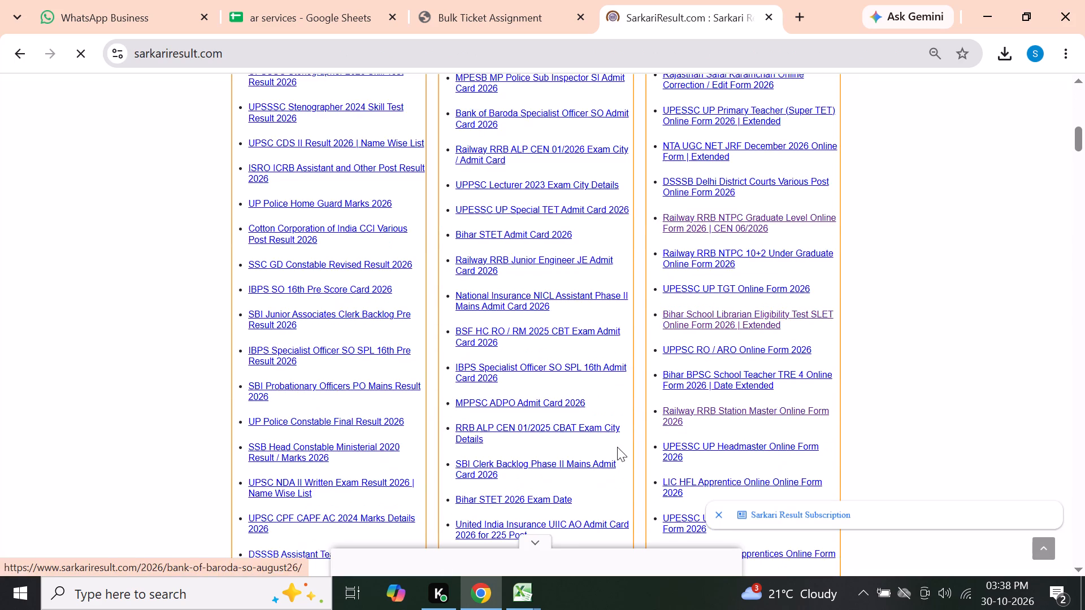
scroll(617, 447, down, 16)
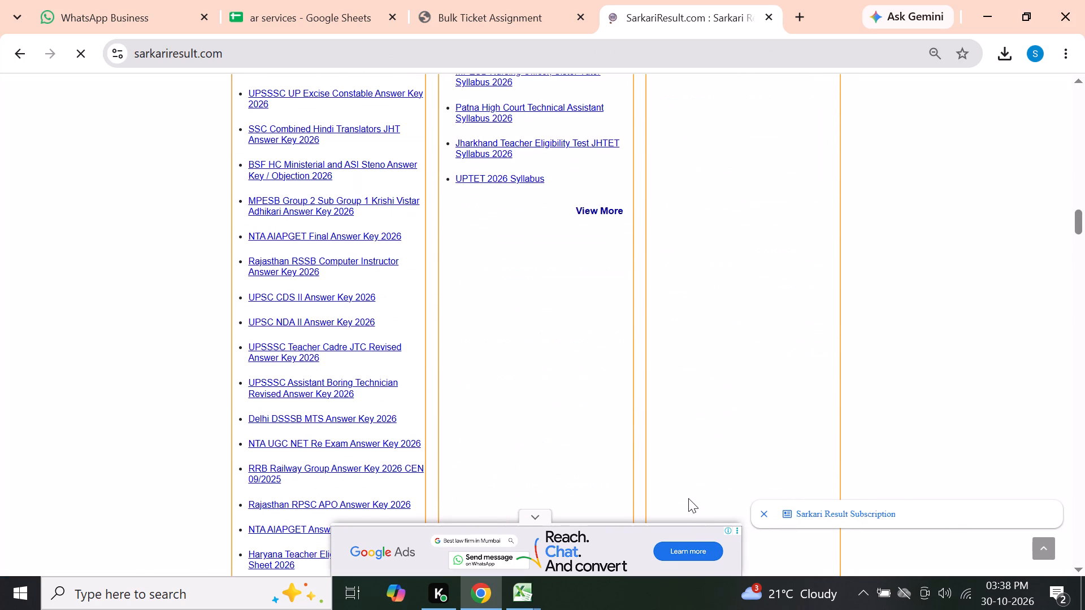
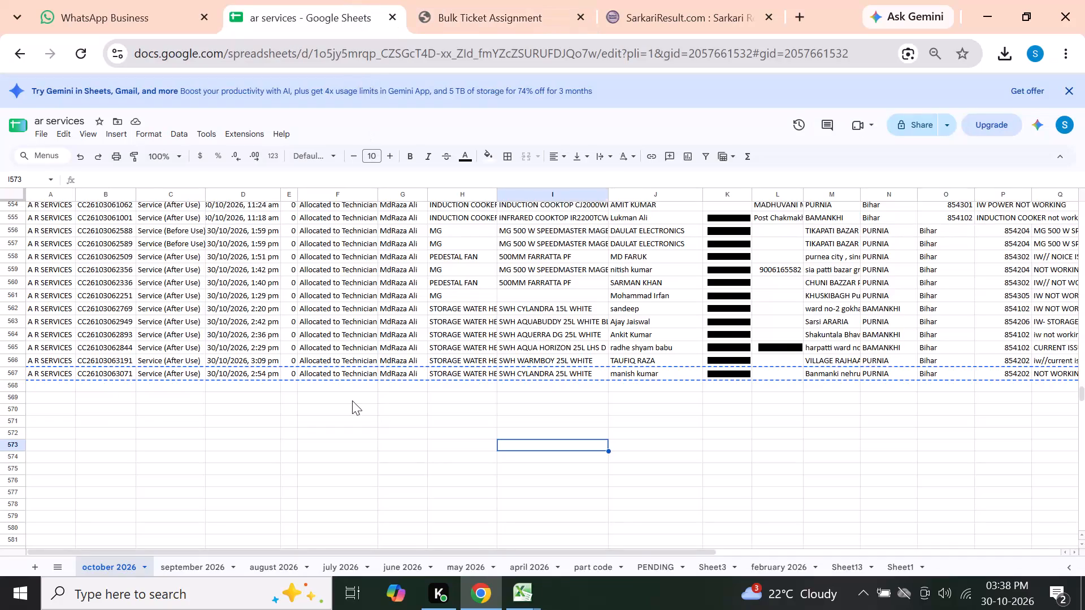
Look back through the earlier october 2026 ticket rows, and switch to the Open Tickets workbook in Excel at the infrared cooktop ticket's product cell.
scroll(435, 461, up, 17)
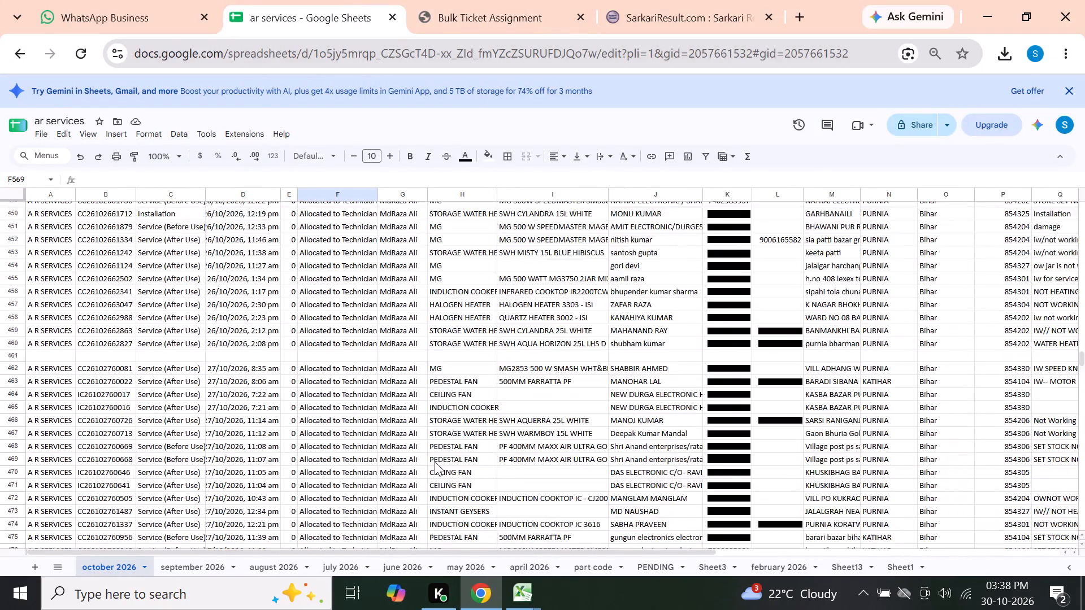
scroll(435, 461, up, 12)
click(510, 590)
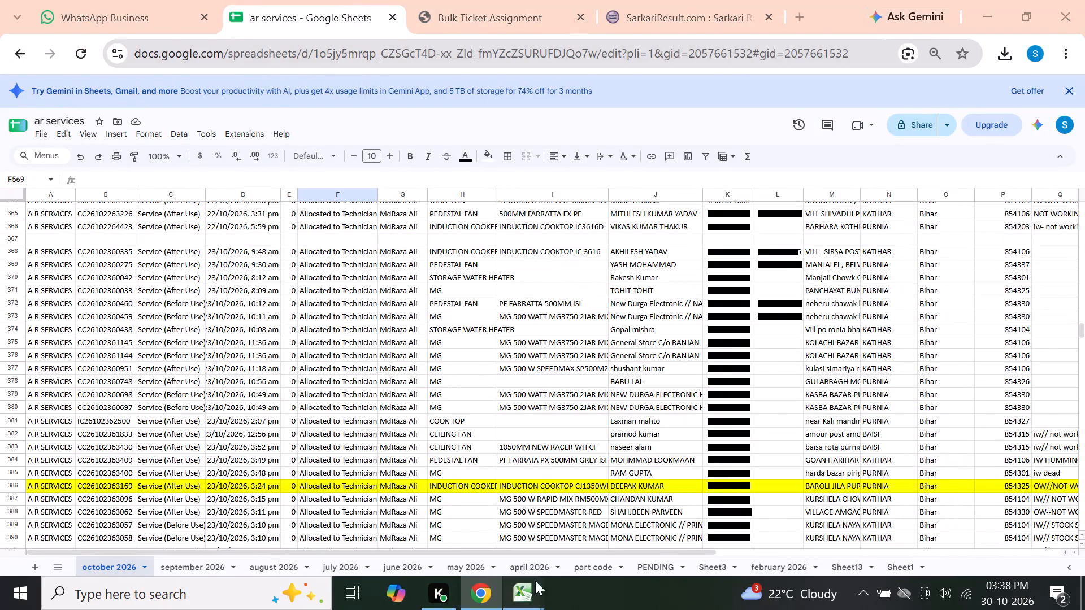
click(1013, 521)
click(814, 439)
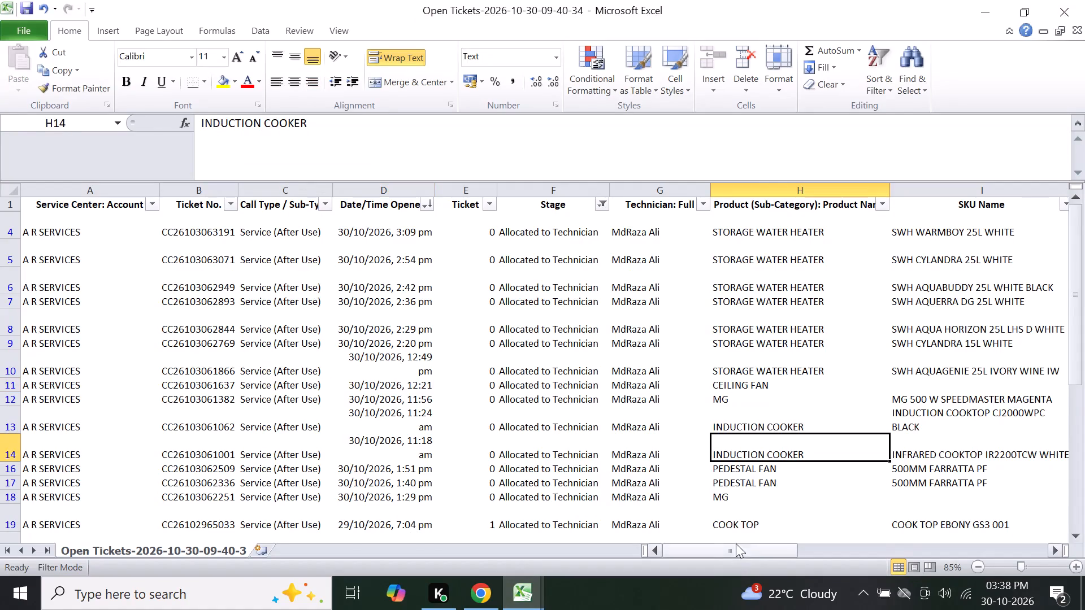
Review the filtered Allocated to Technician tickets through the end of the list, checking the Date/Time Opened entries of the oldest tickets.
drag(736, 543, 745, 545)
drag(742, 548, 875, 543)
scroll(818, 487, down, 13)
scroll(817, 528, up, 5)
drag(824, 547, 477, 508)
scroll(455, 478, down, 1)
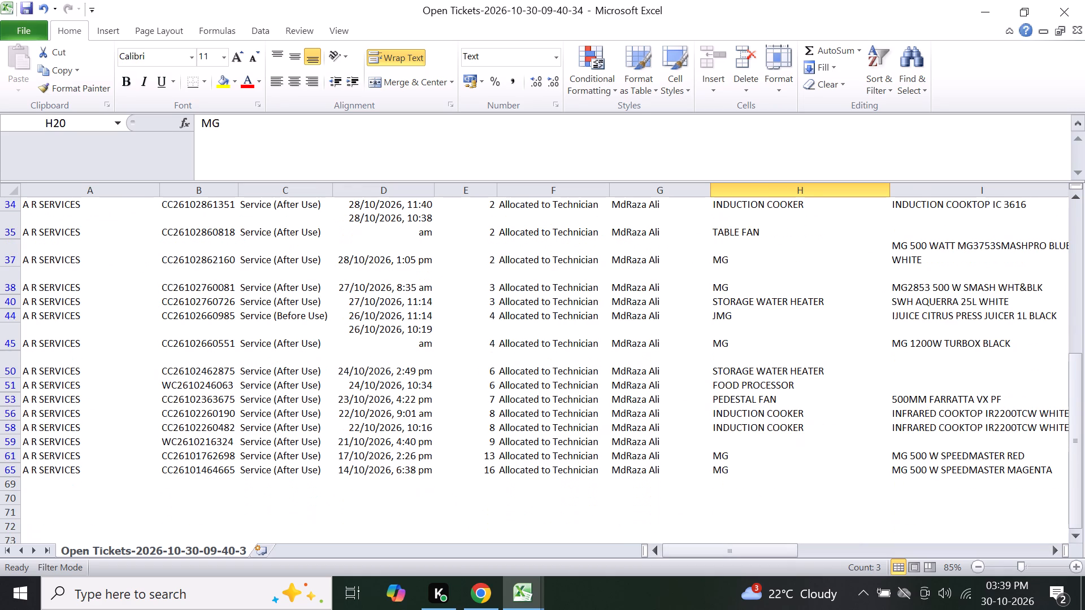
drag(407, 370, 402, 440)
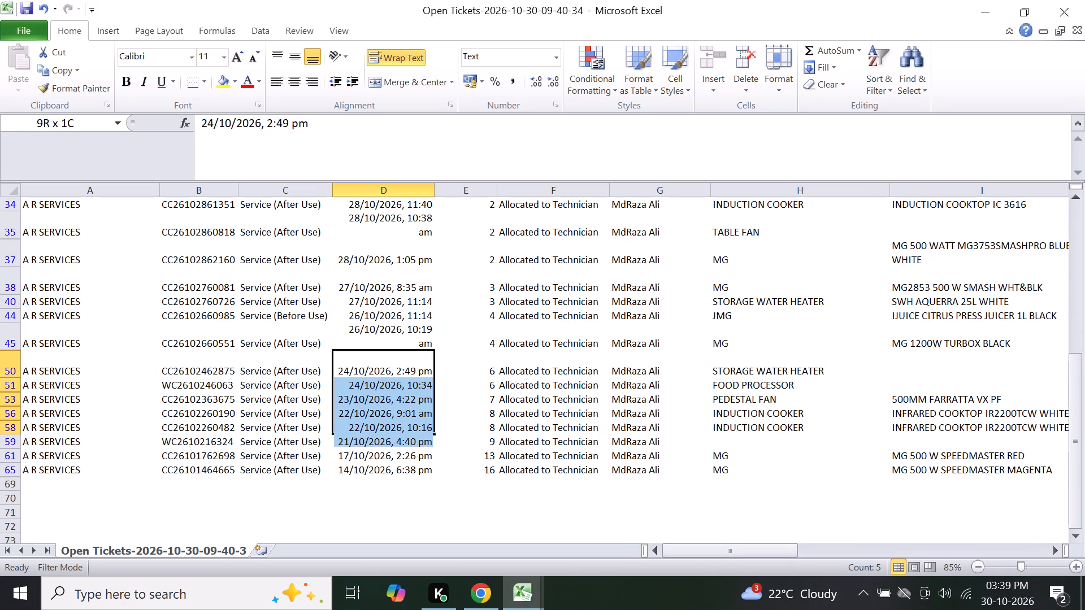
drag(402, 440, 399, 463)
click(402, 508)
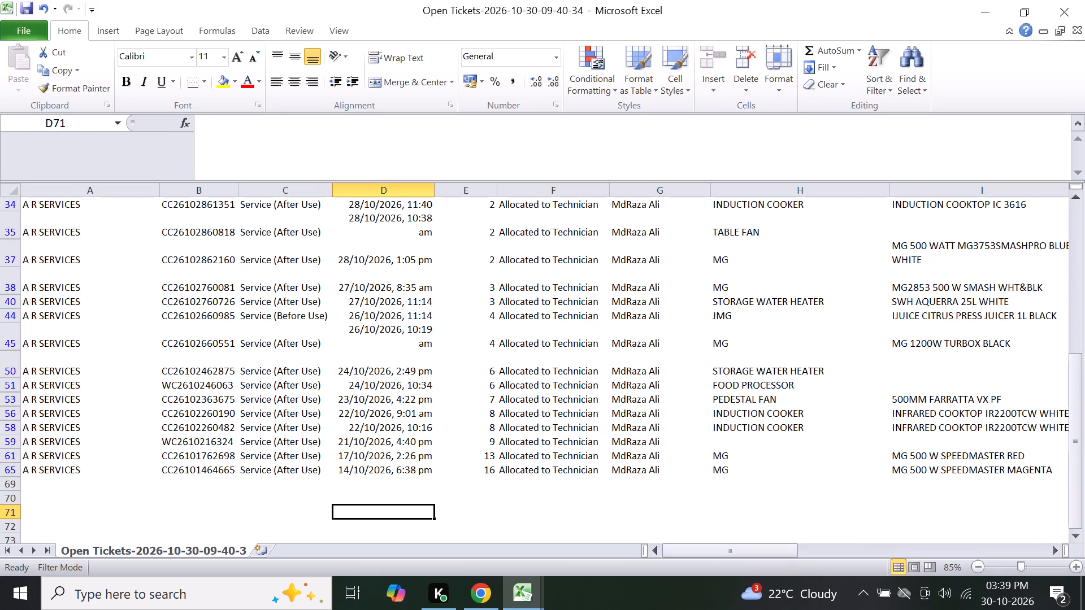
click(519, 515)
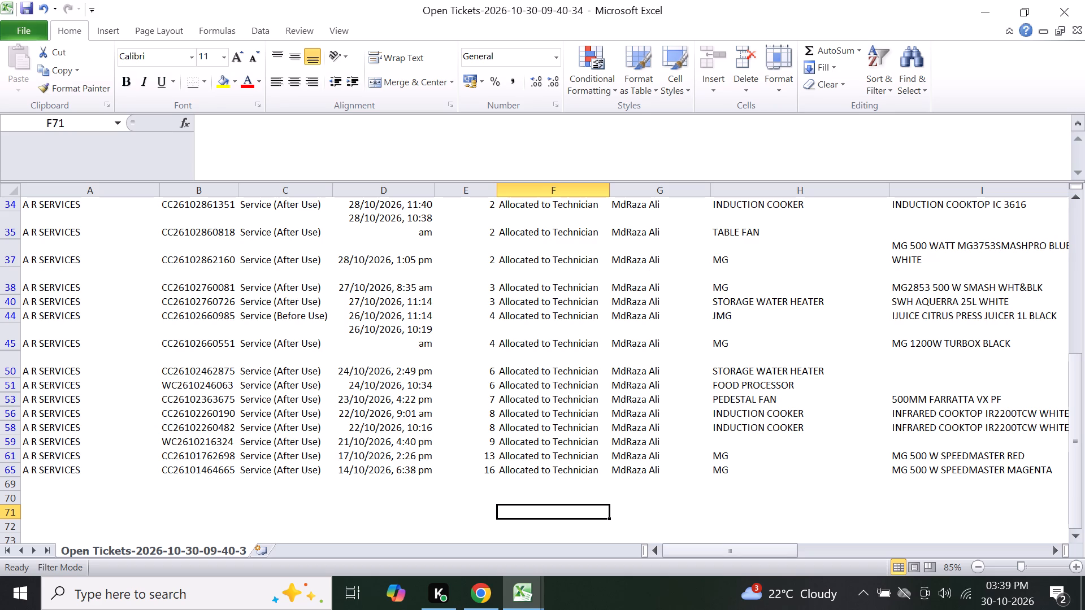
click(498, 480)
click(530, 445)
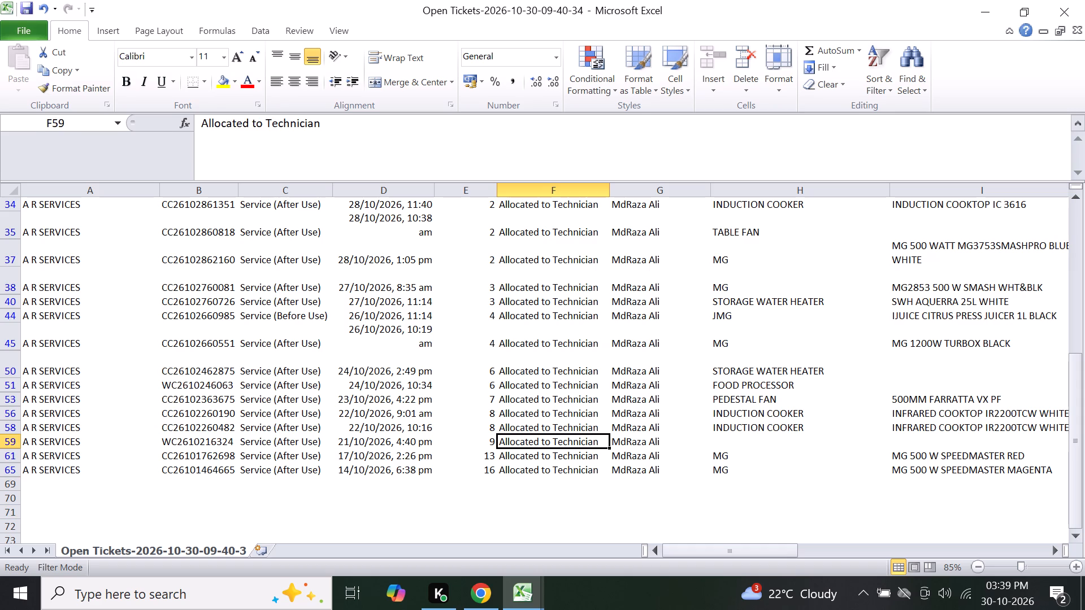
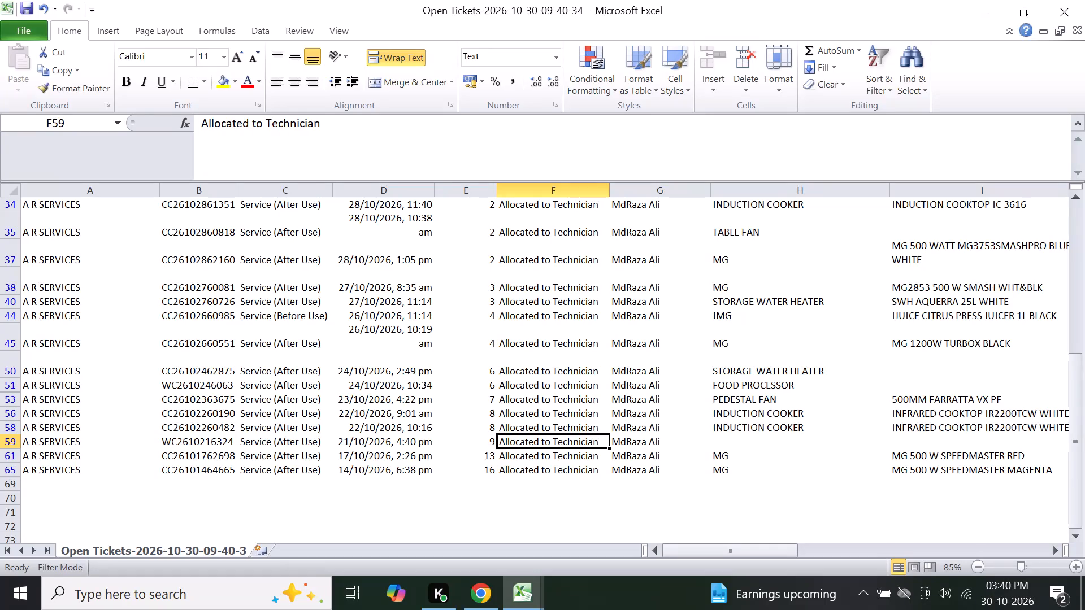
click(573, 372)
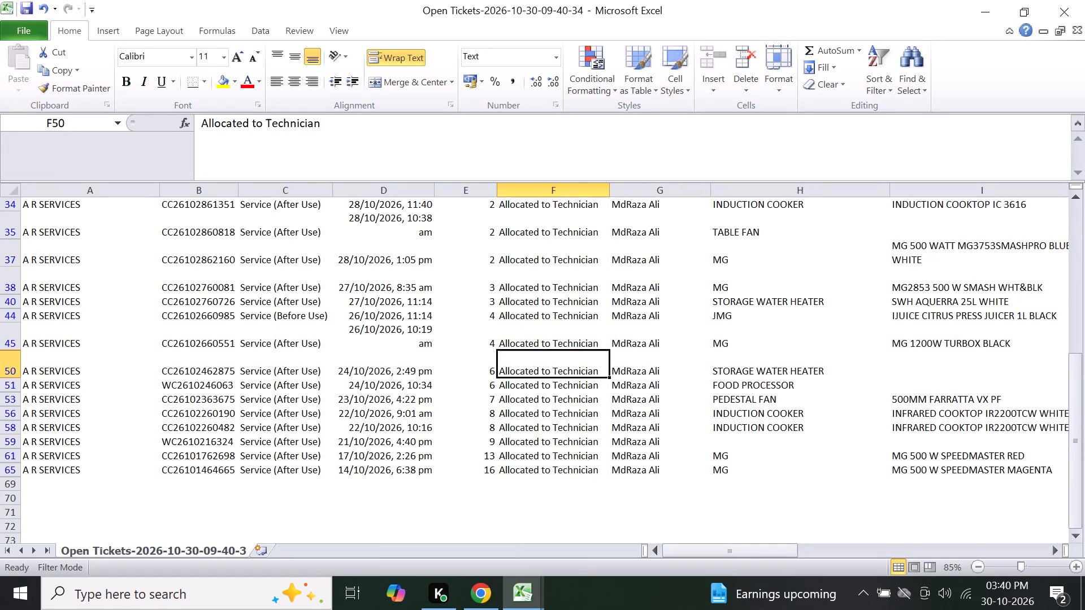
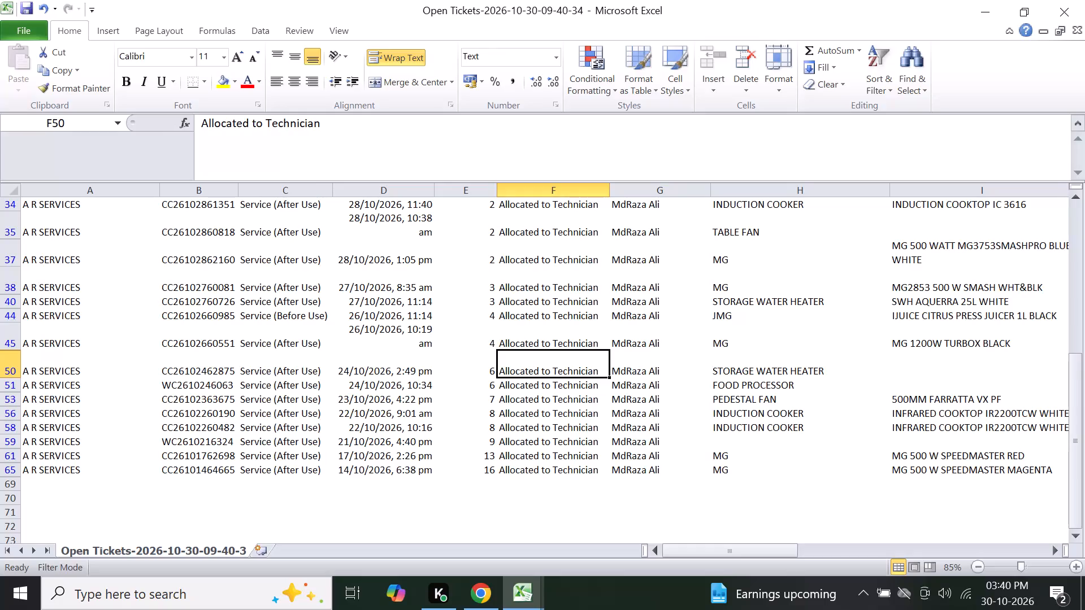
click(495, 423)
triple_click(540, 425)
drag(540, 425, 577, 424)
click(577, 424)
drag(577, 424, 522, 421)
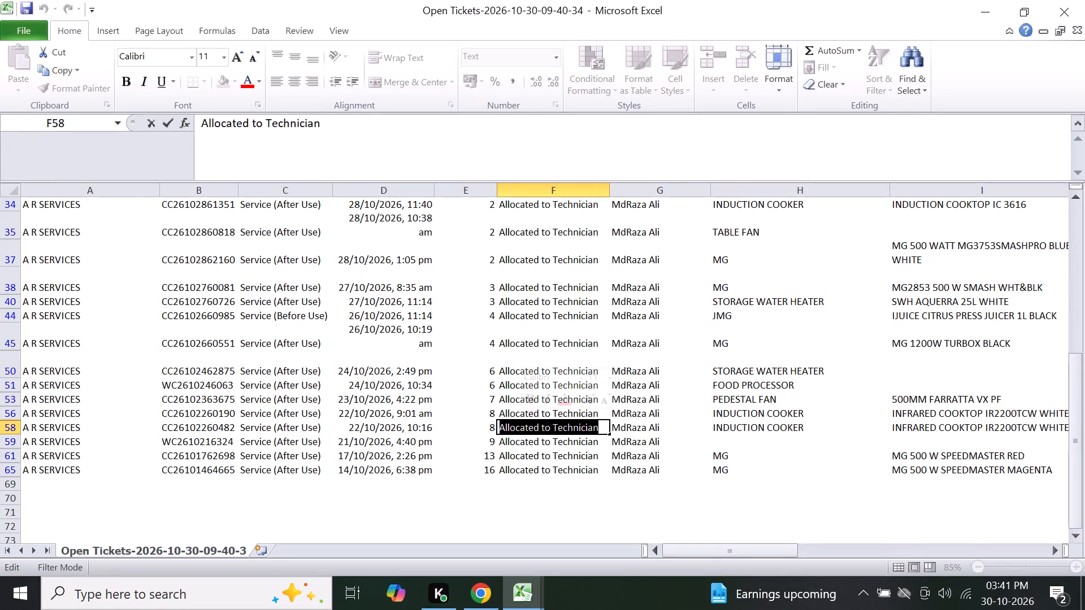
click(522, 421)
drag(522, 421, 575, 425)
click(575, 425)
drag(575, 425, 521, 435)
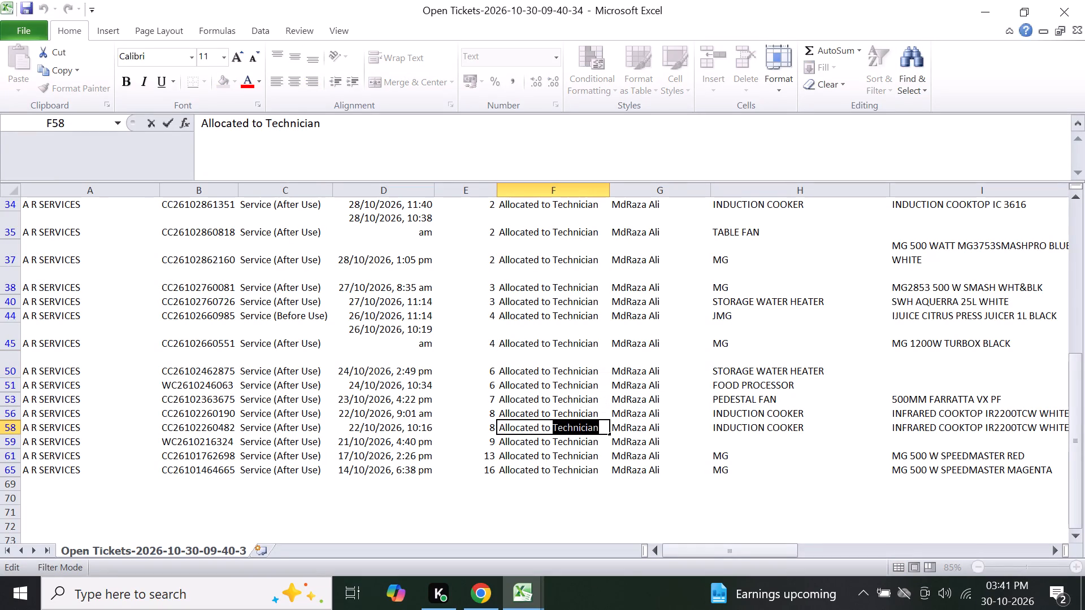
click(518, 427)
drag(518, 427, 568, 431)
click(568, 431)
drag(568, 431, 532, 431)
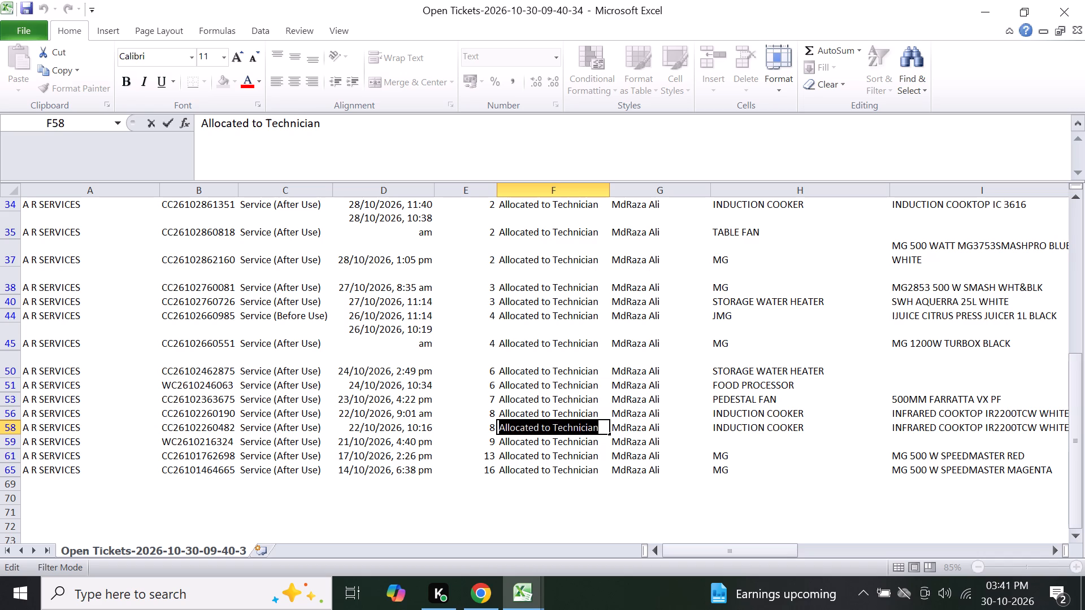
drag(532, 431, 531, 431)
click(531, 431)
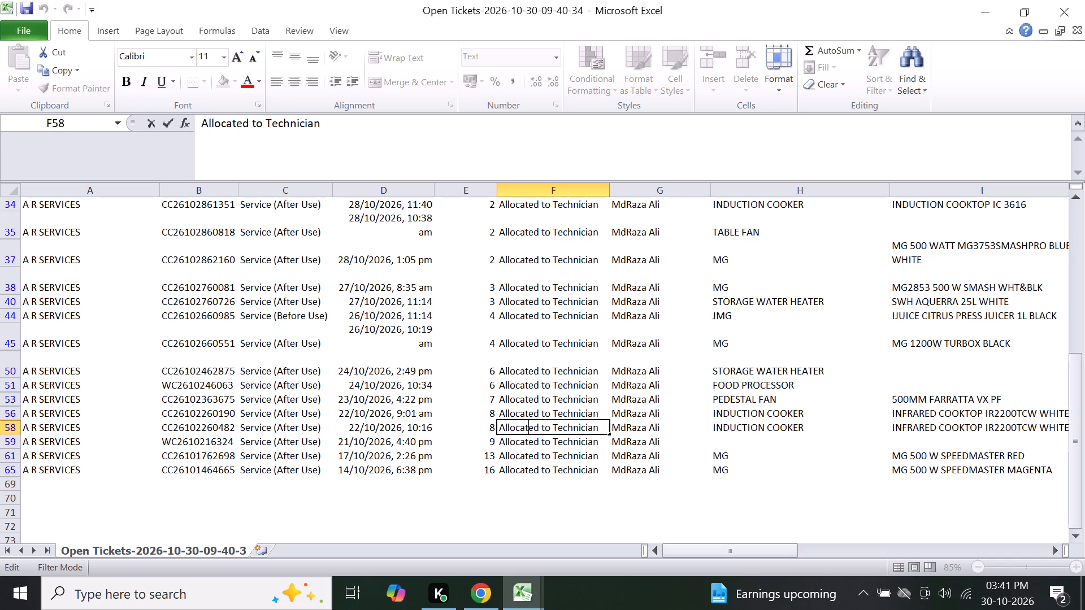
Switch to Chrome and reopen the Bulk Ticket Assignment list in the USHA CRM.
click(481, 583)
click(348, 371)
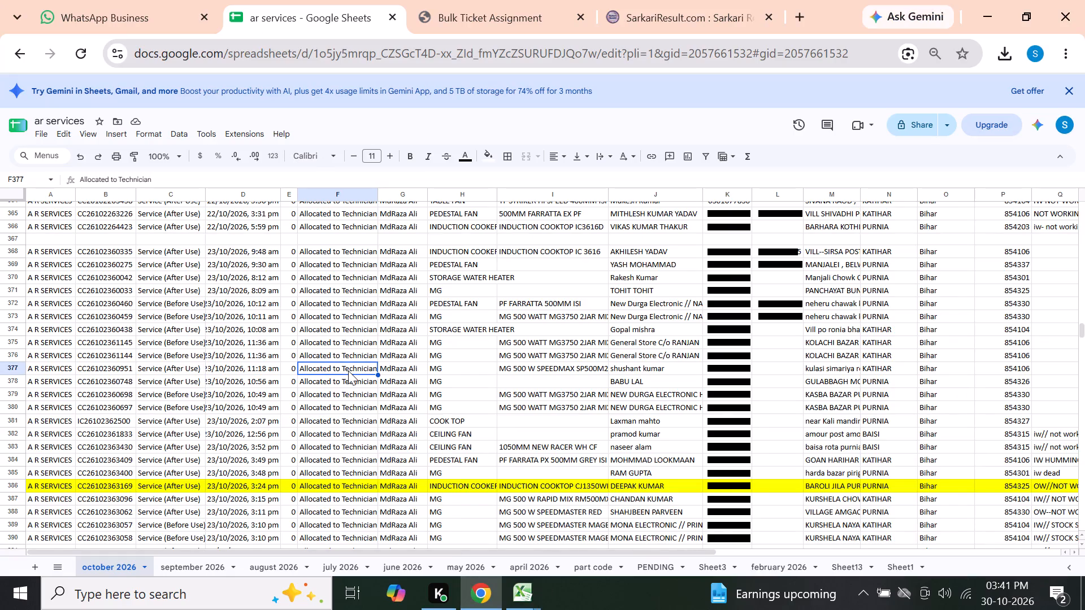
click(524, 1)
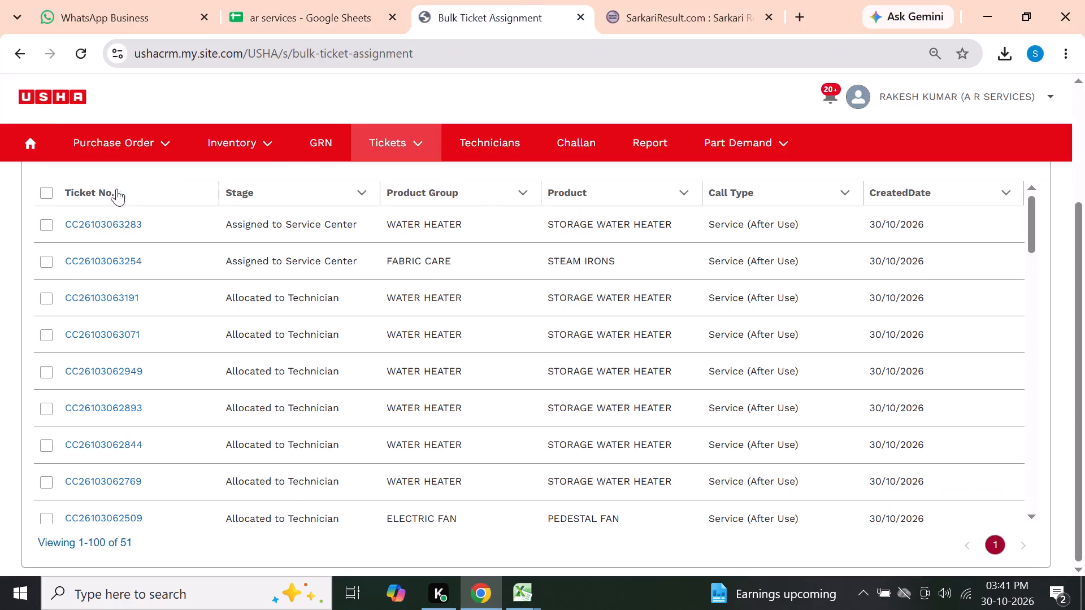
double_click(26, 136)
click(398, 132)
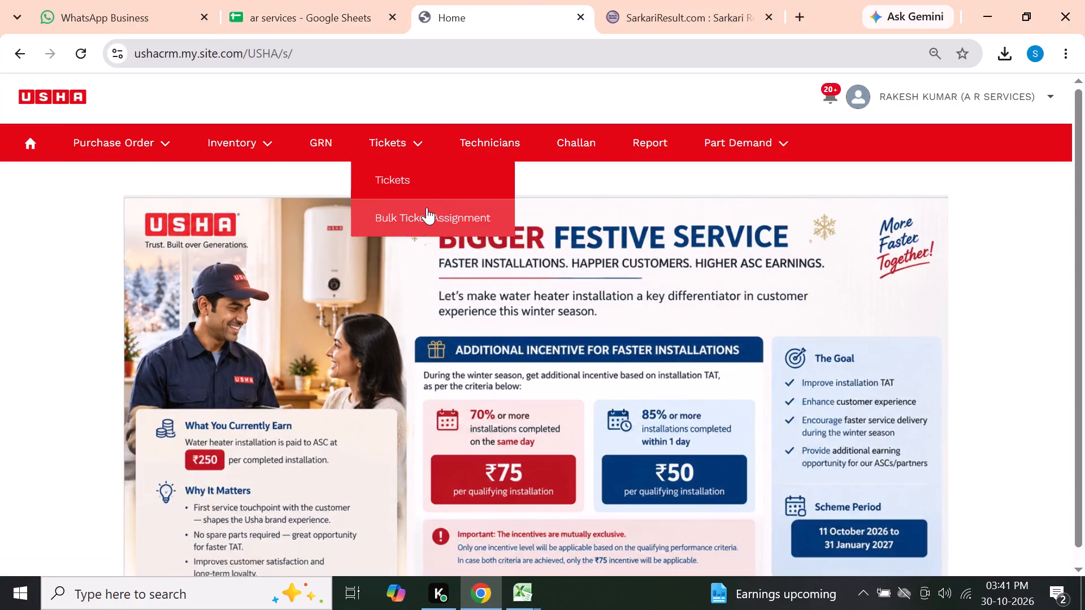
click(427, 208)
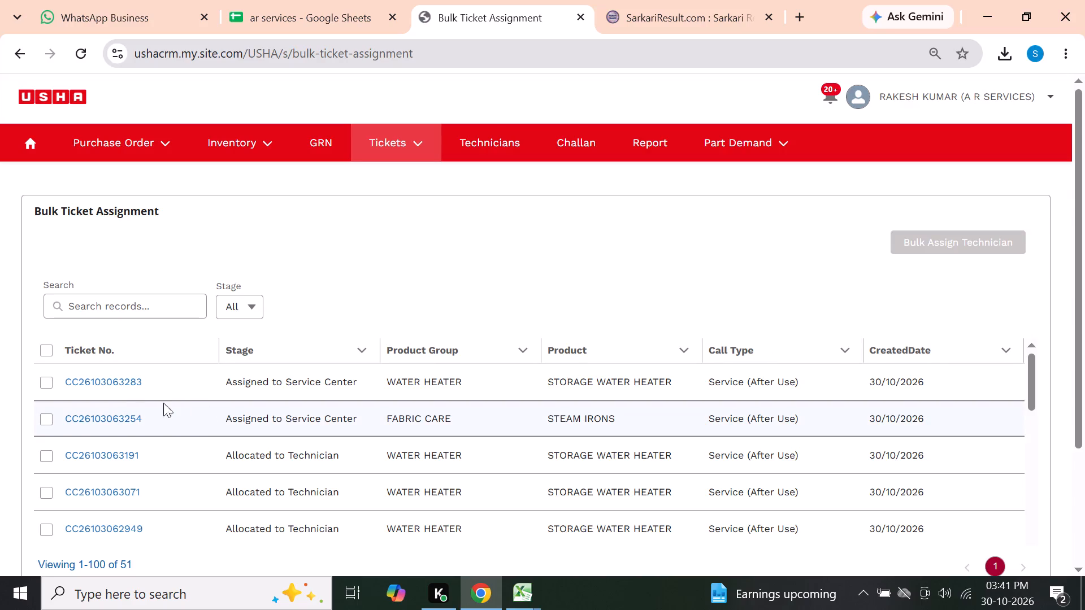
click(125, 414)
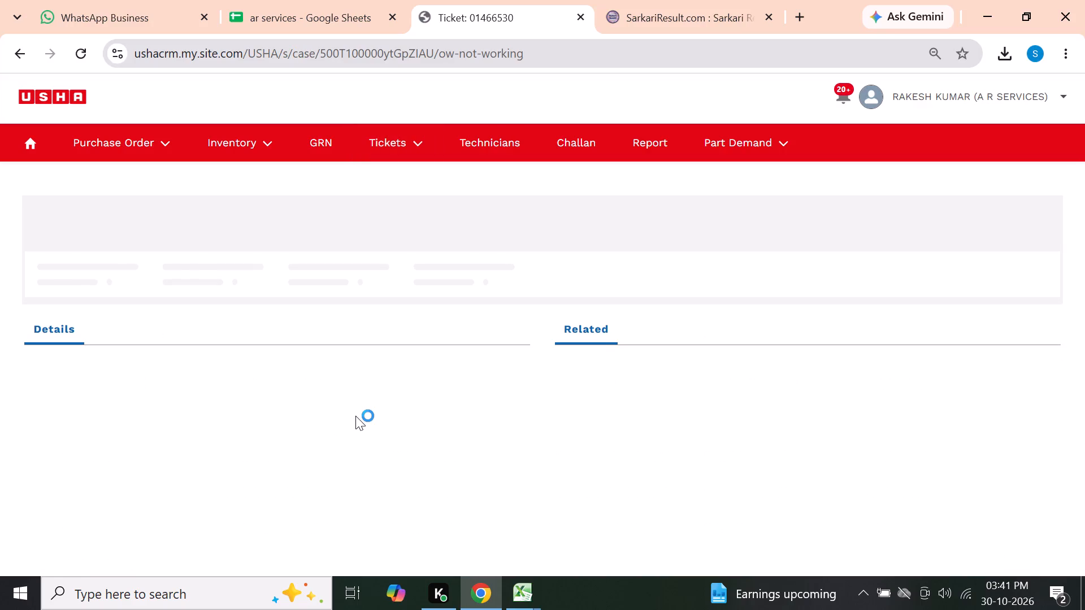
scroll(355, 416, down, 14)
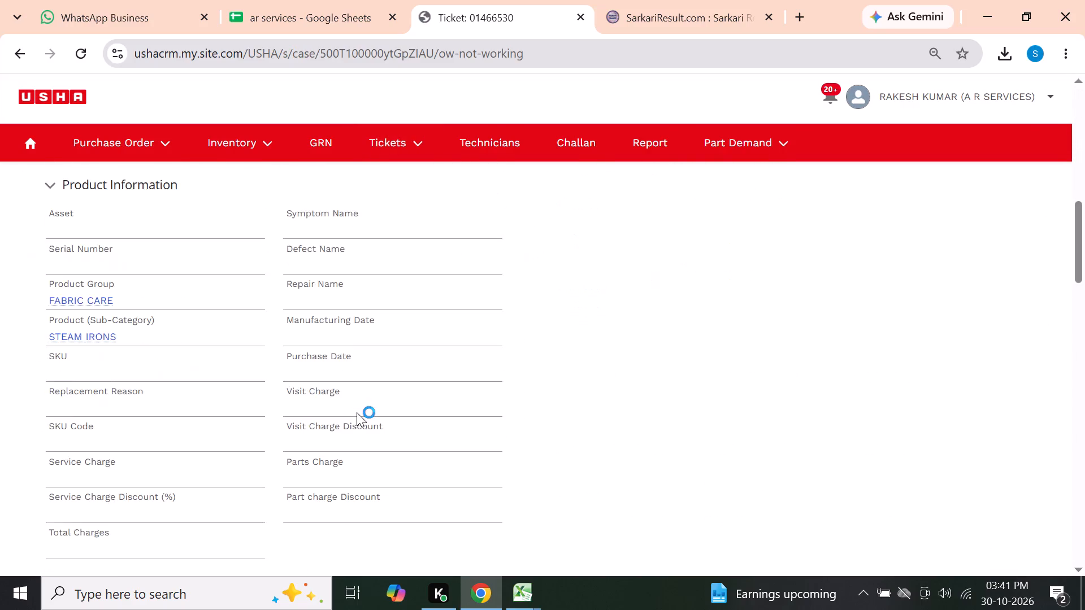
scroll(357, 412, down, 4)
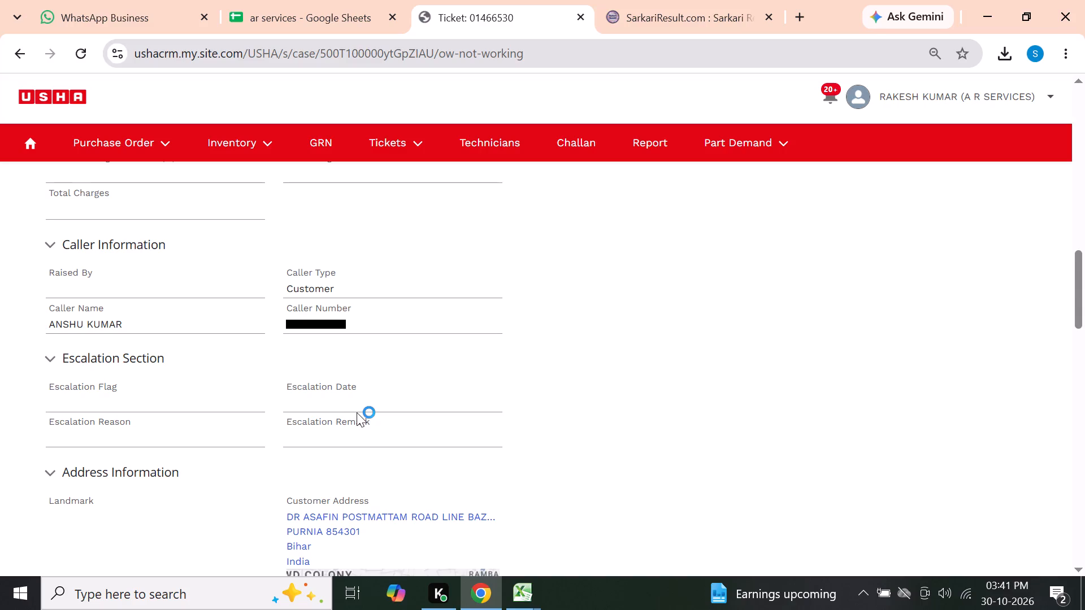
click(34, 144)
click(394, 154)
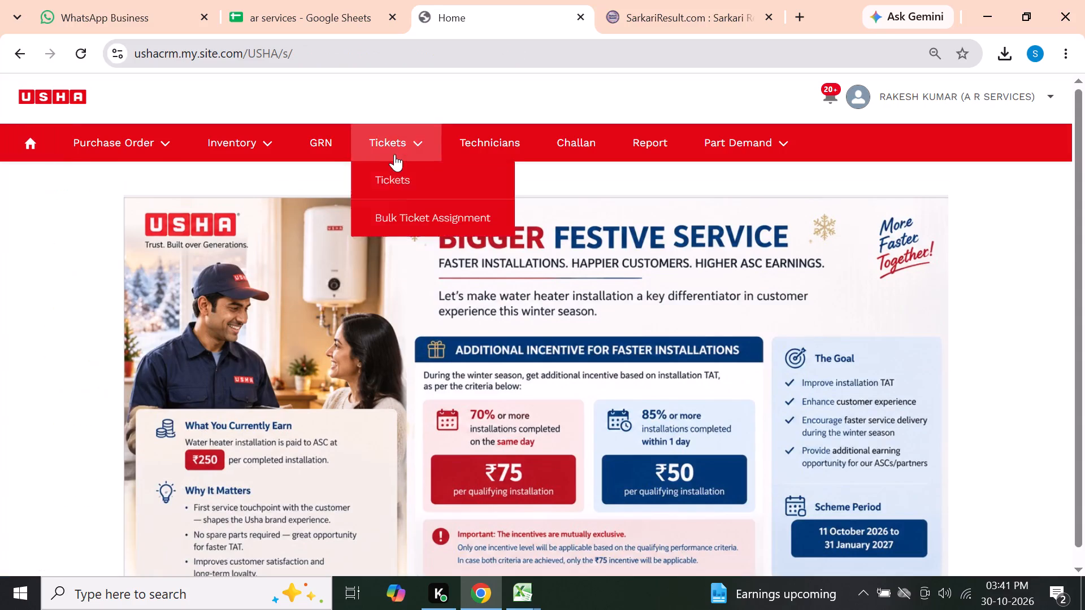
click(400, 206)
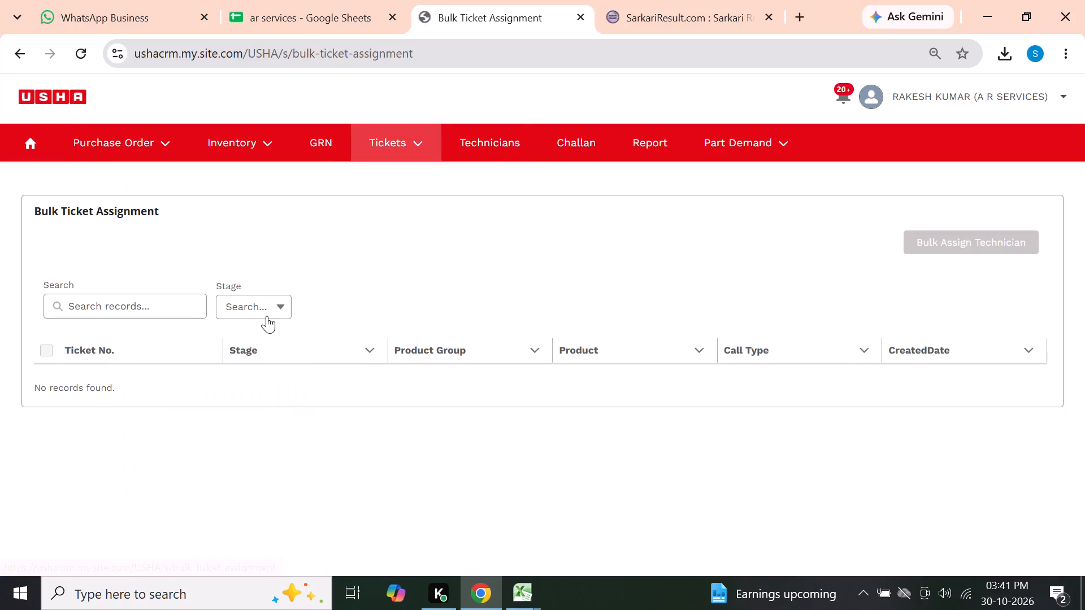
click(129, 380)
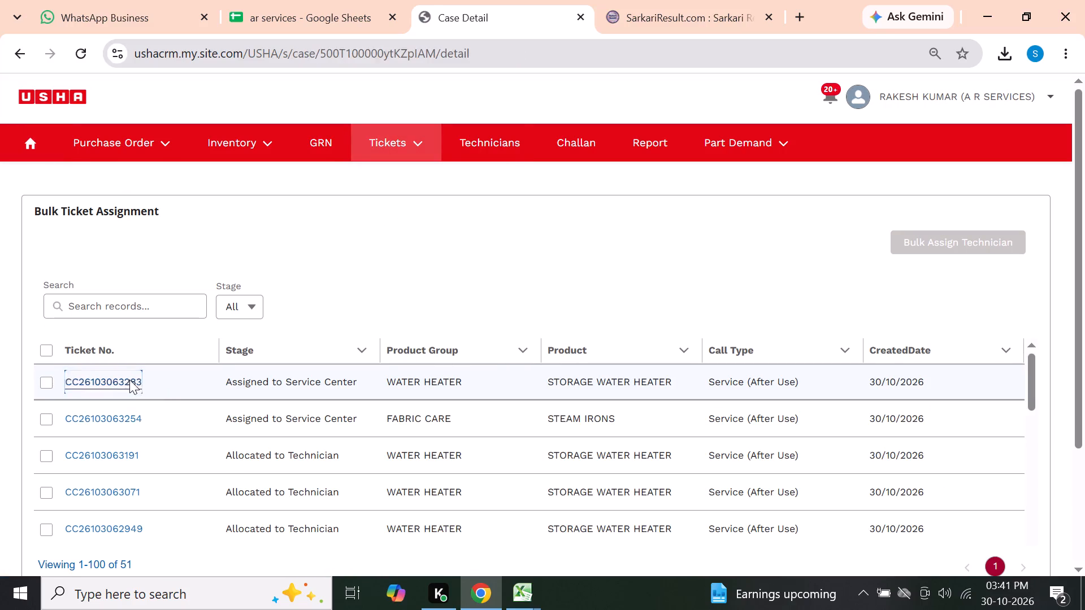
scroll(392, 419, down, 3)
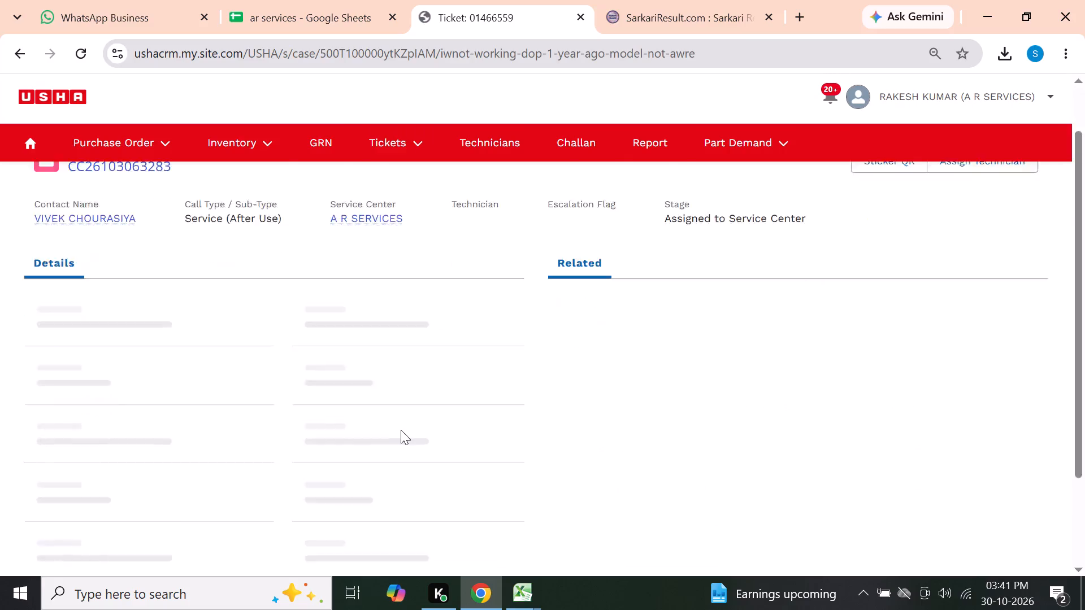
scroll(401, 430, down, 14)
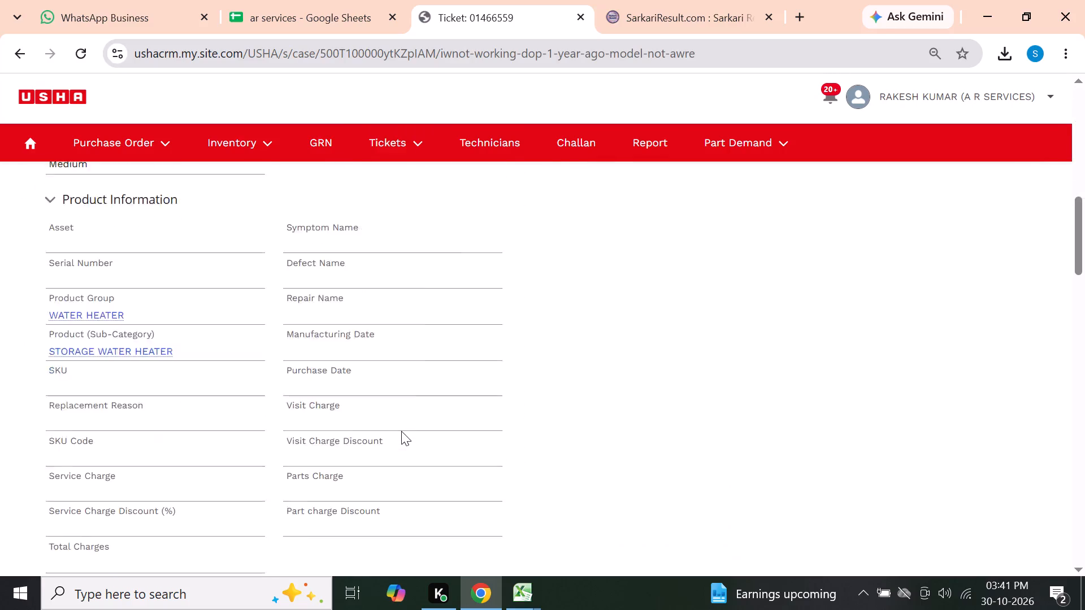
scroll(401, 431, down, 5)
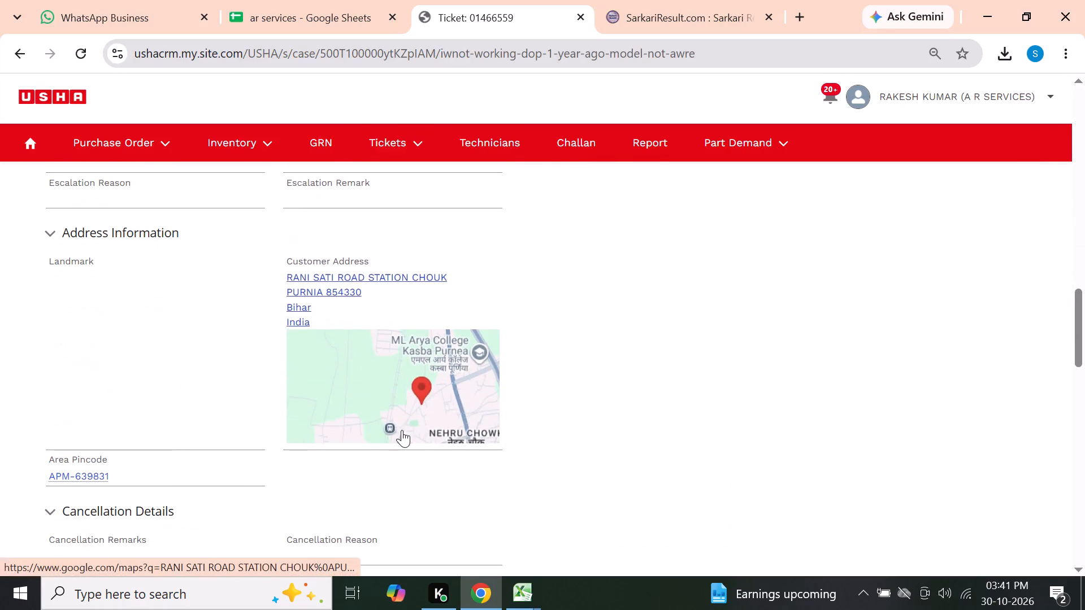
scroll(402, 430, up, 13)
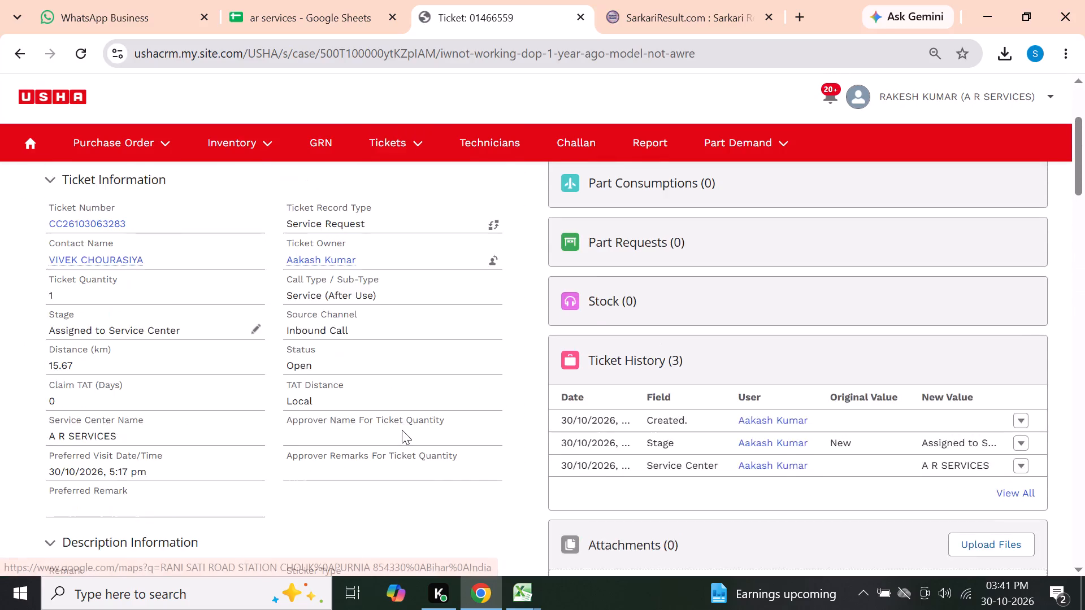
scroll(402, 430, up, 2)
scroll(402, 430, down, 3)
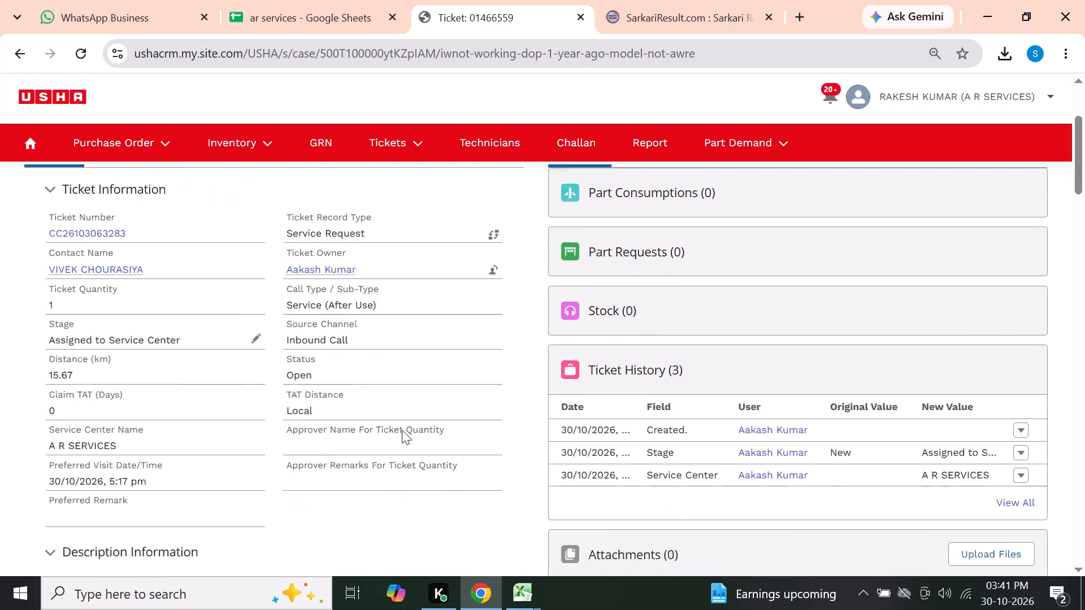
scroll(402, 430, down, 12)
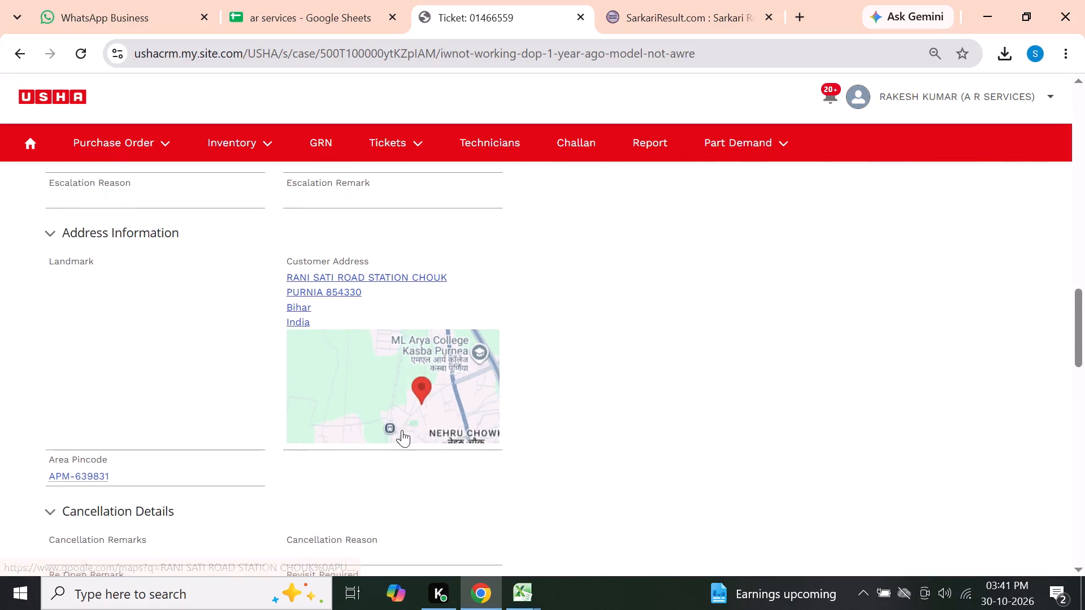
scroll(402, 430, down, 6)
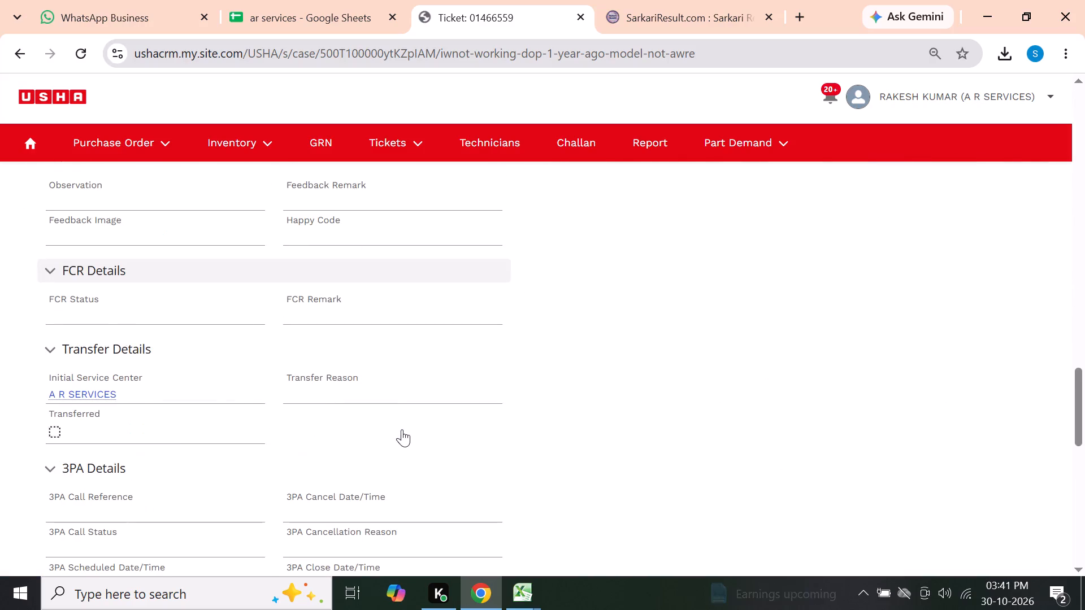
scroll(402, 429, down, 6)
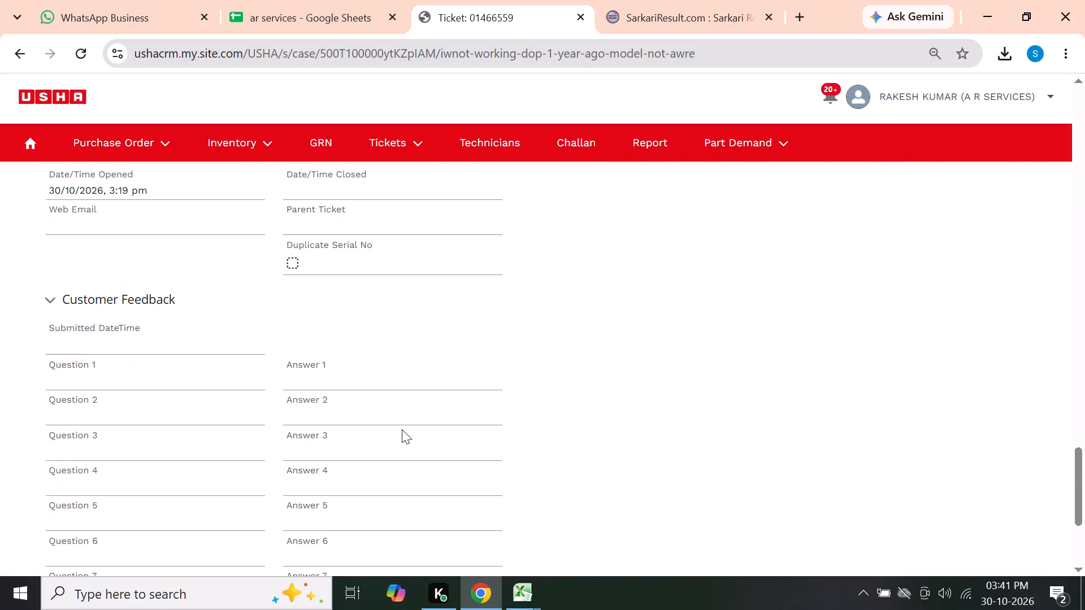
scroll(402, 429, down, 11)
scroll(402, 429, up, 16)
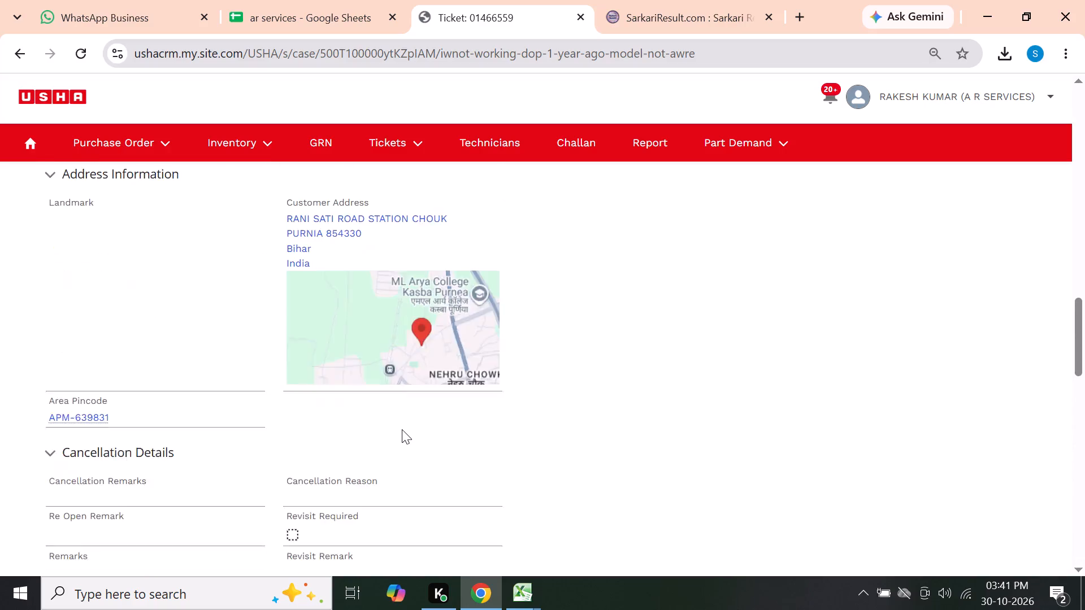
scroll(402, 429, up, 9)
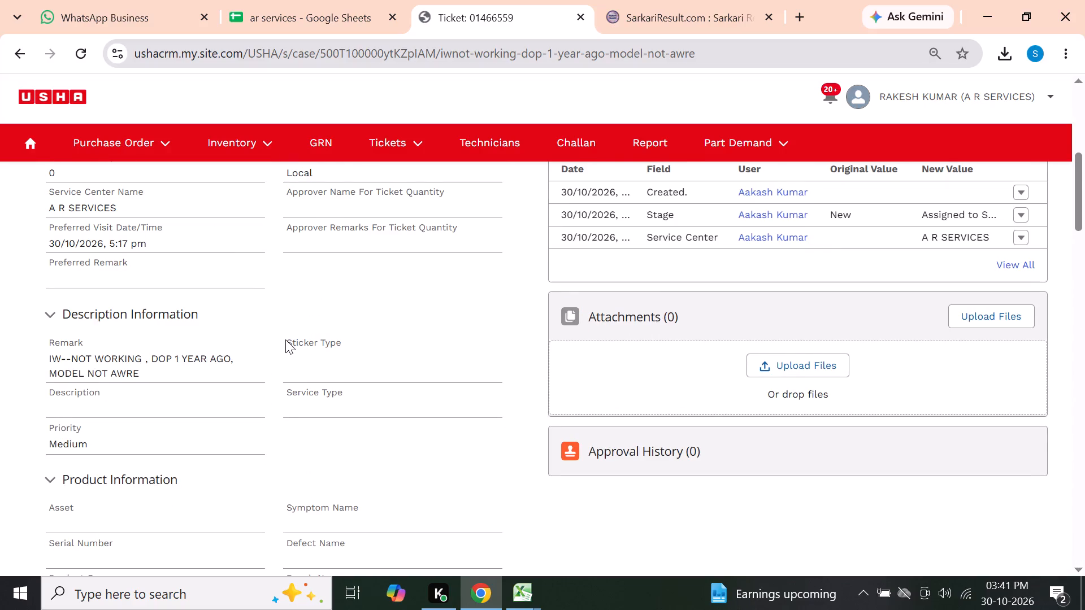
scroll(285, 338, up, 4)
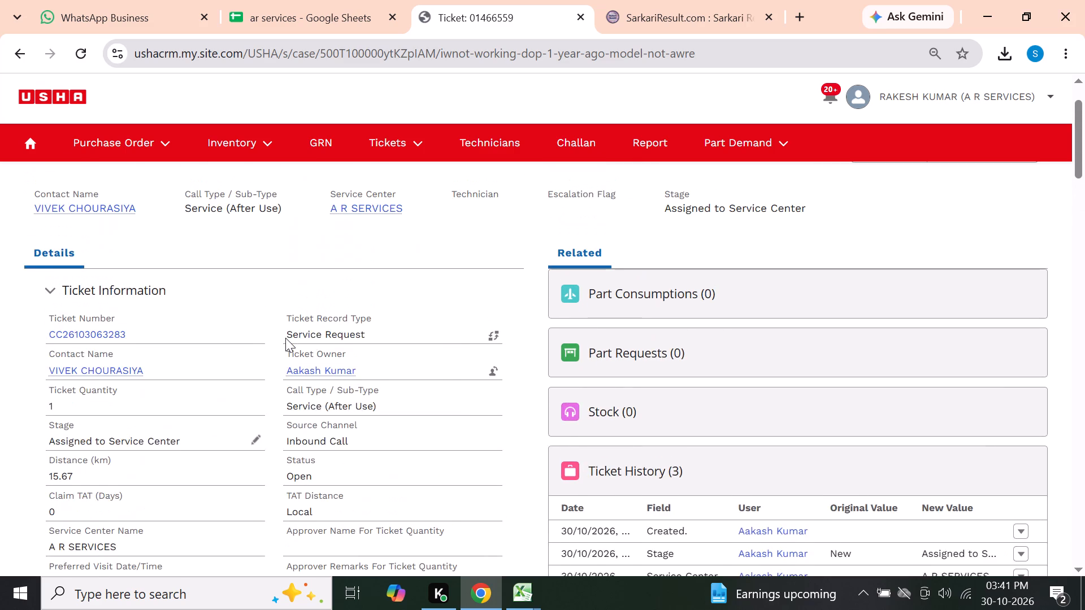
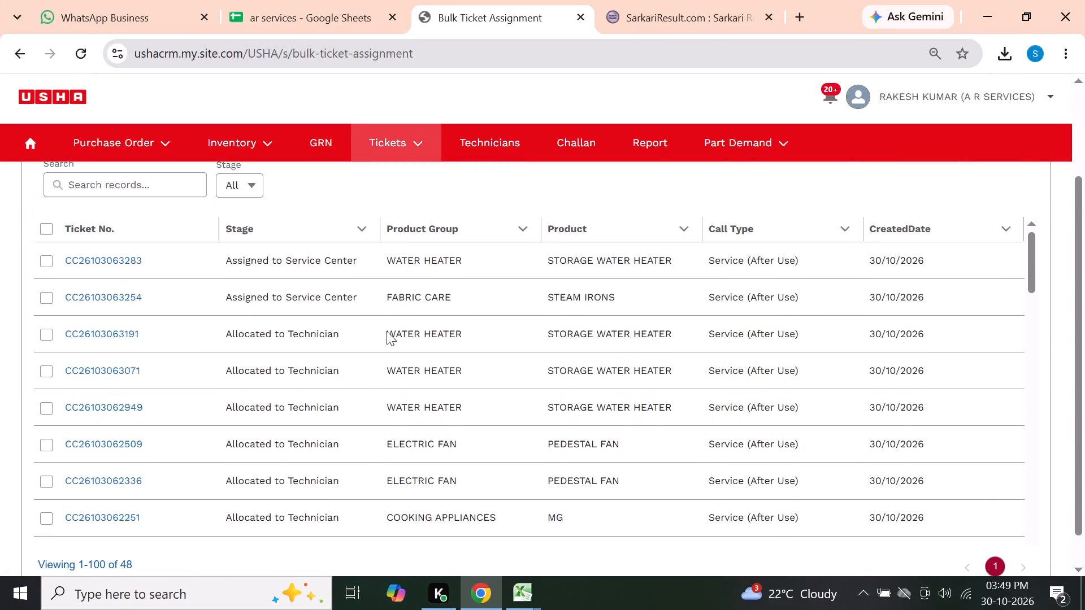
Review the Bulk Ticket Assignment list from the newest to the older October tickets, checking their stages, products and created dates.
scroll(387, 331, down, 10)
scroll(370, 394, down, 5)
scroll(370, 394, up, 1)
scroll(370, 394, down, 7)
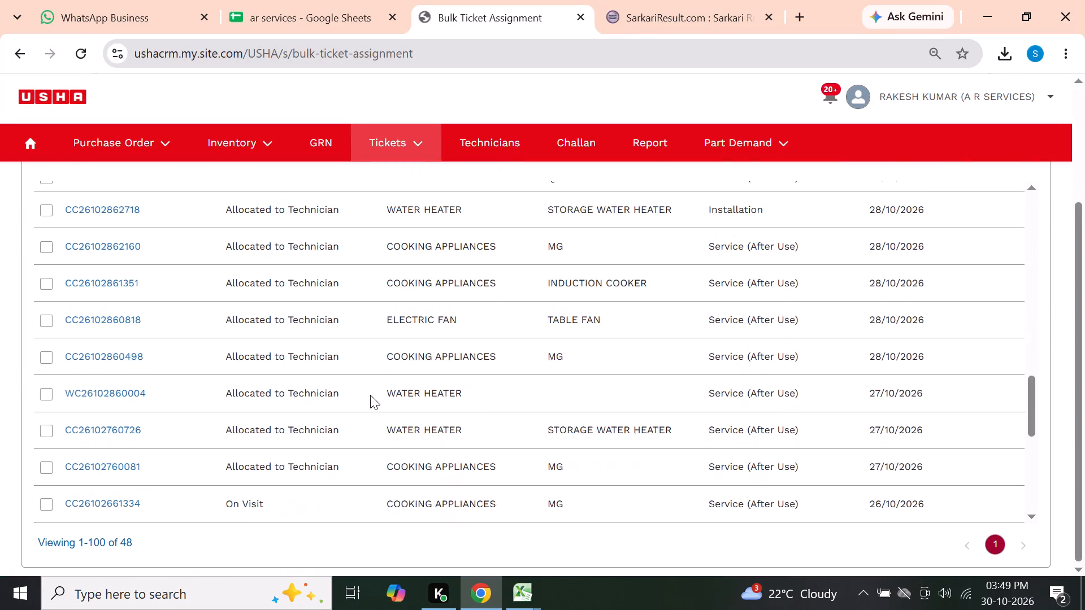
scroll(370, 395, down, 14)
scroll(370, 395, up, 18)
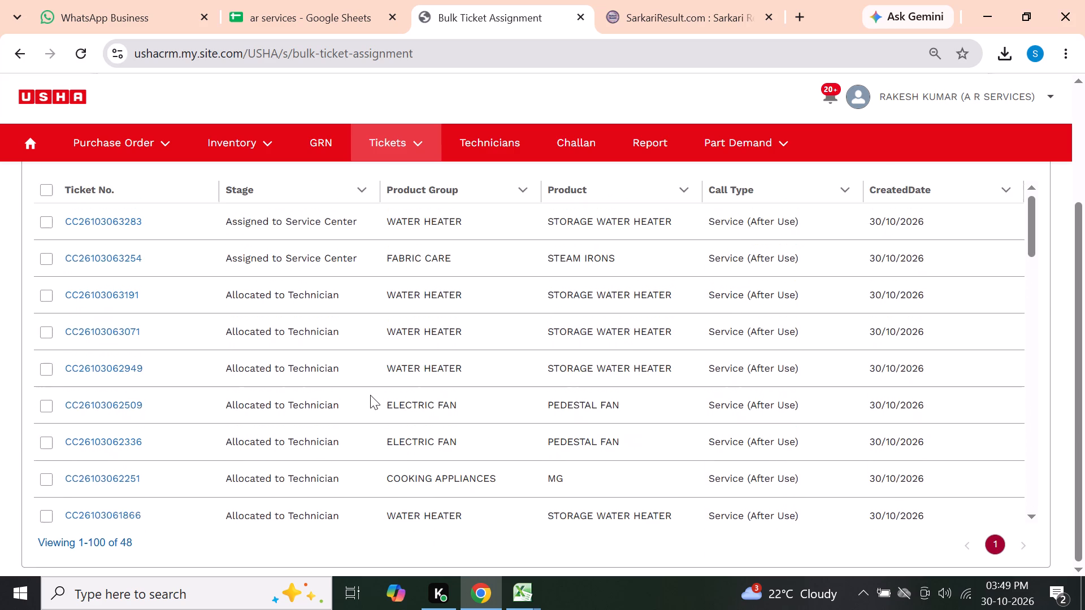
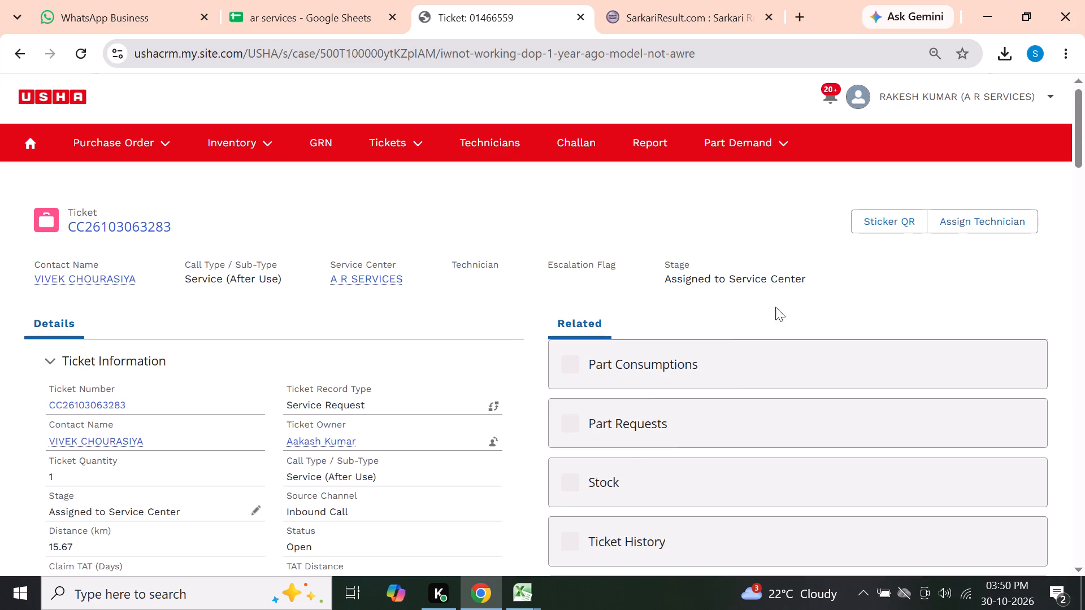
click(971, 224)
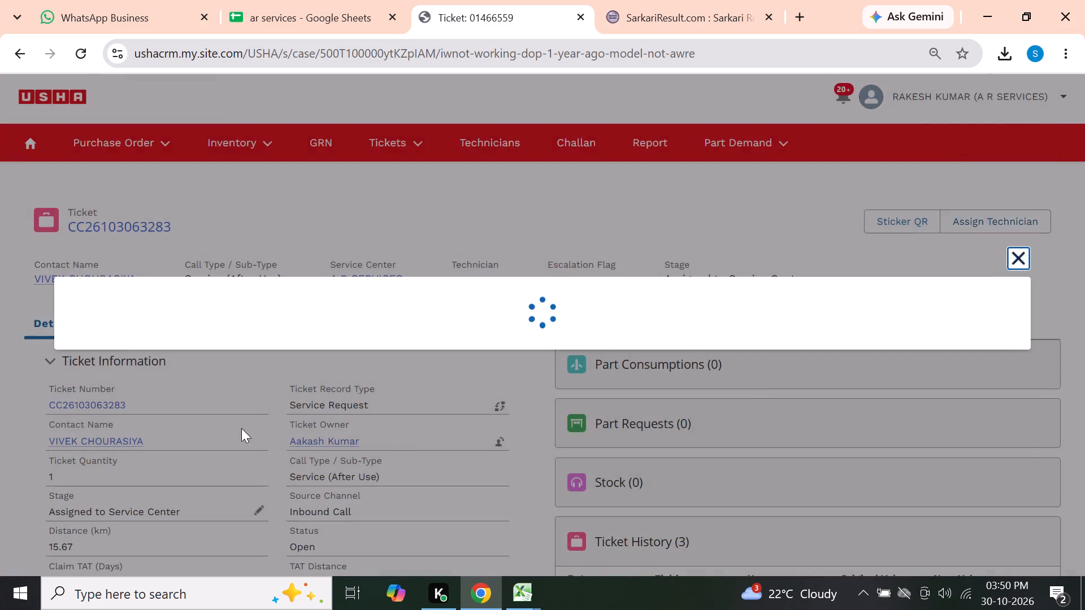
click(97, 392)
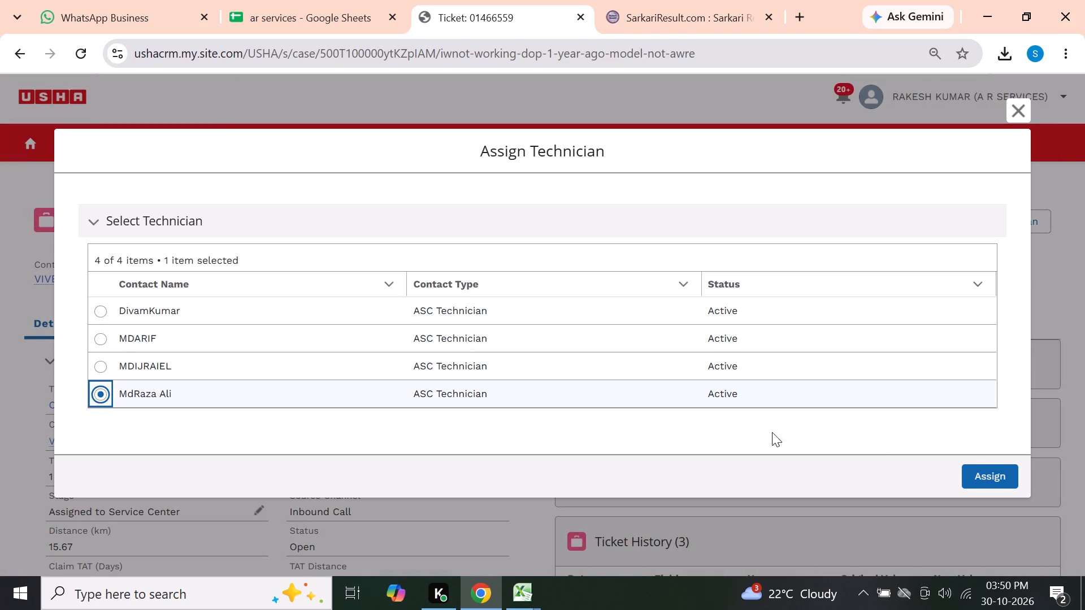
click(994, 468)
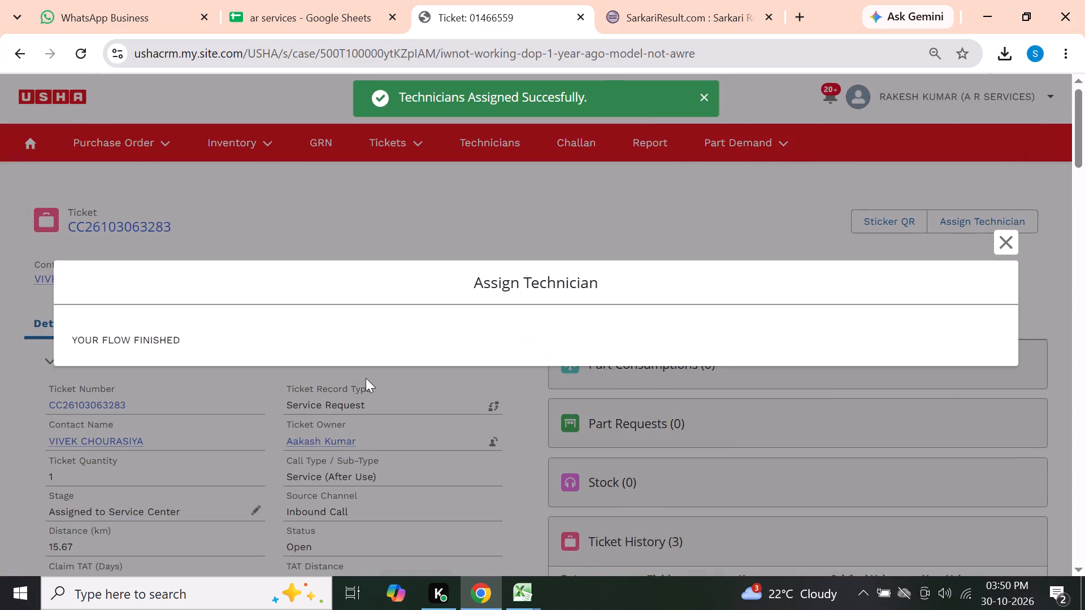
click(400, 143)
click(410, 225)
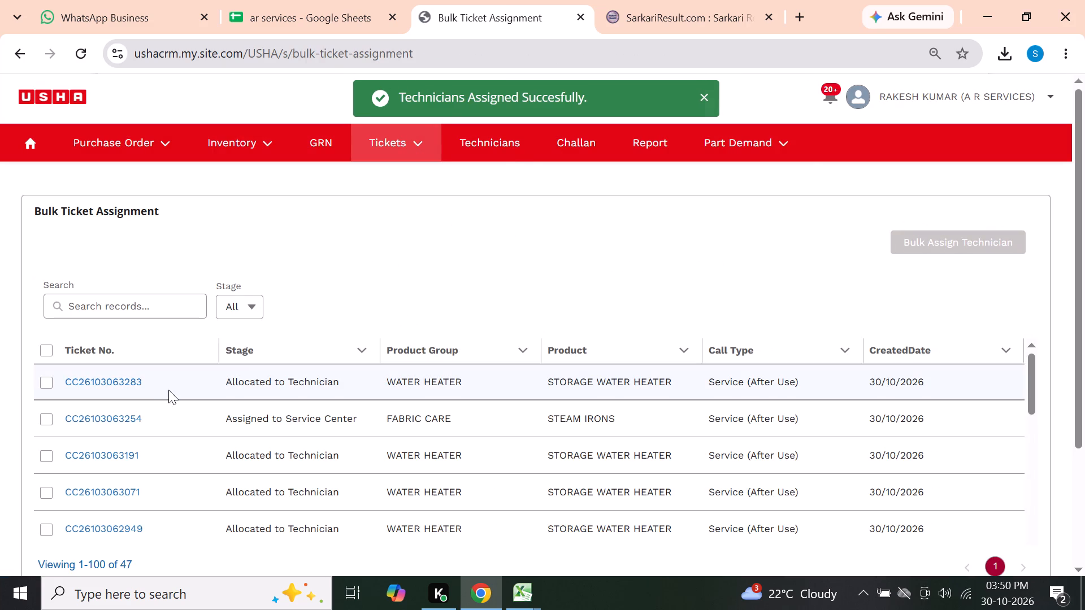
click(123, 409)
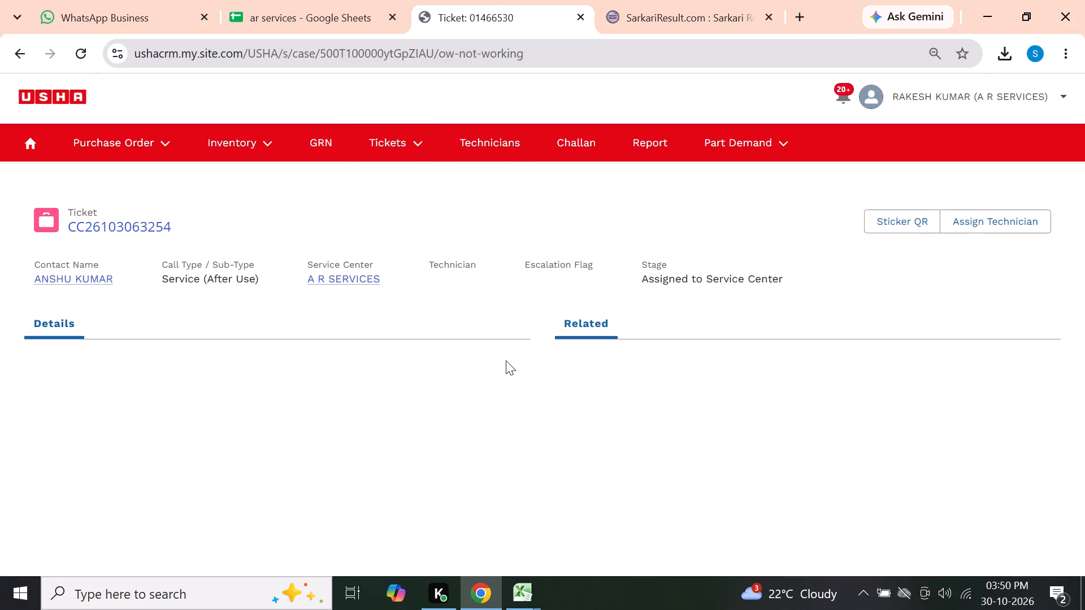
click(974, 224)
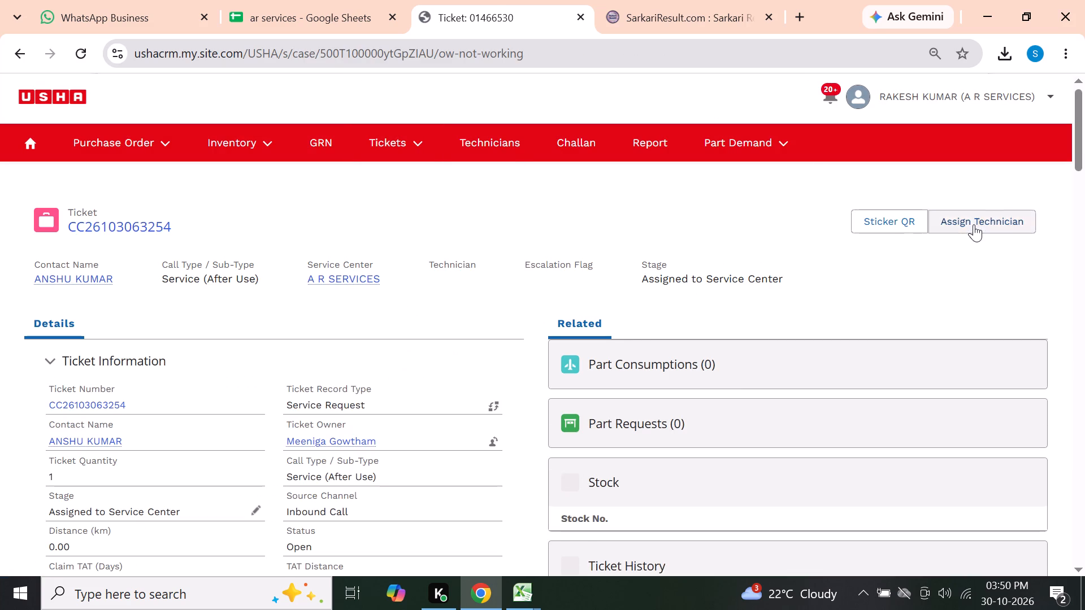
click(103, 389)
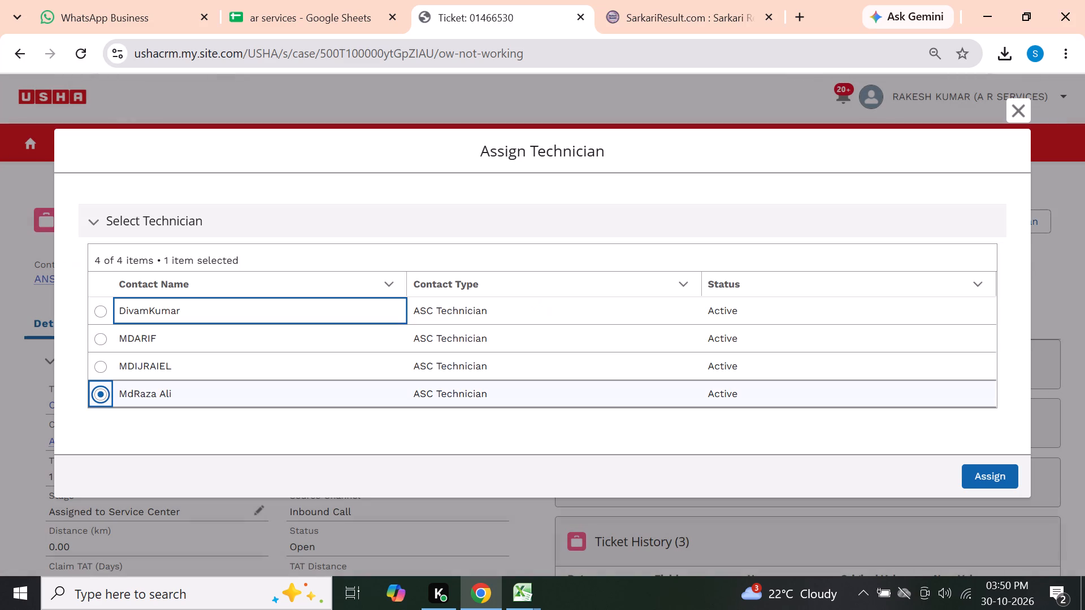
click(1000, 478)
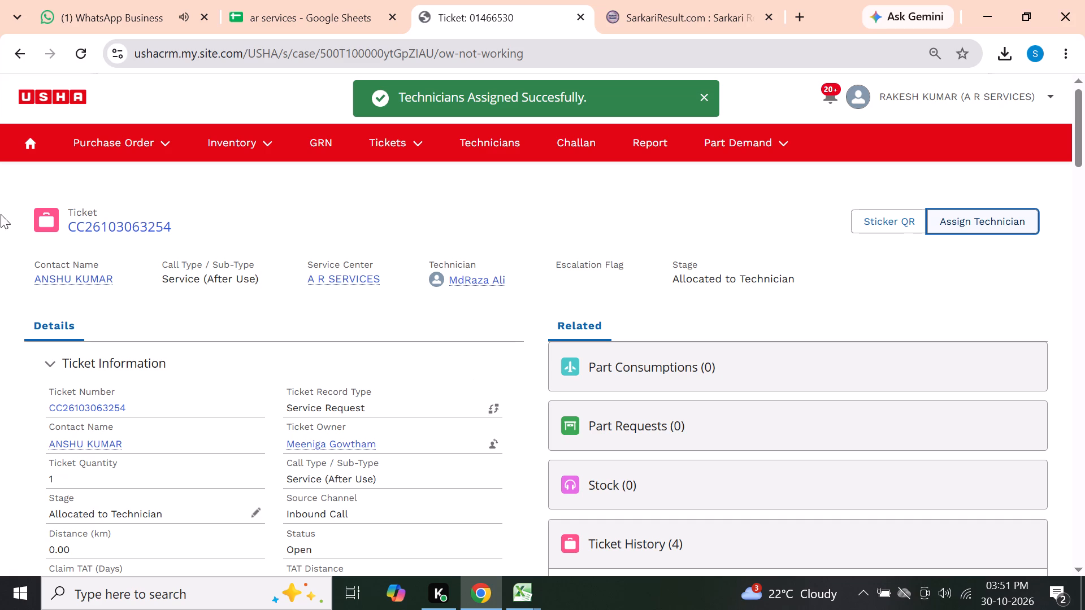
Leave the assigned ticket and go back to the USHA CRM home page.
click(29, 152)
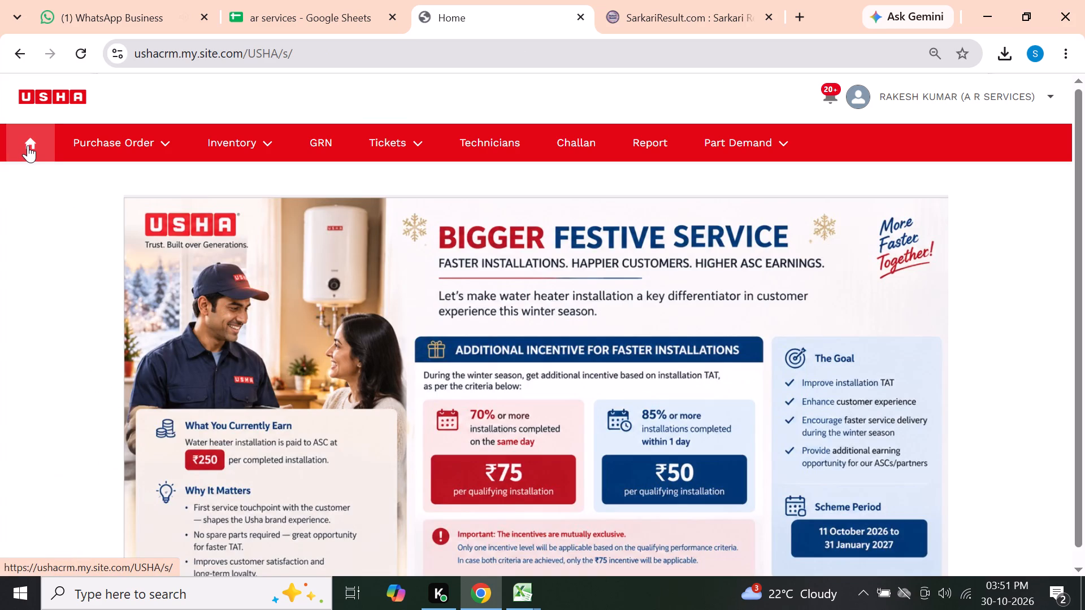
click(43, 147)
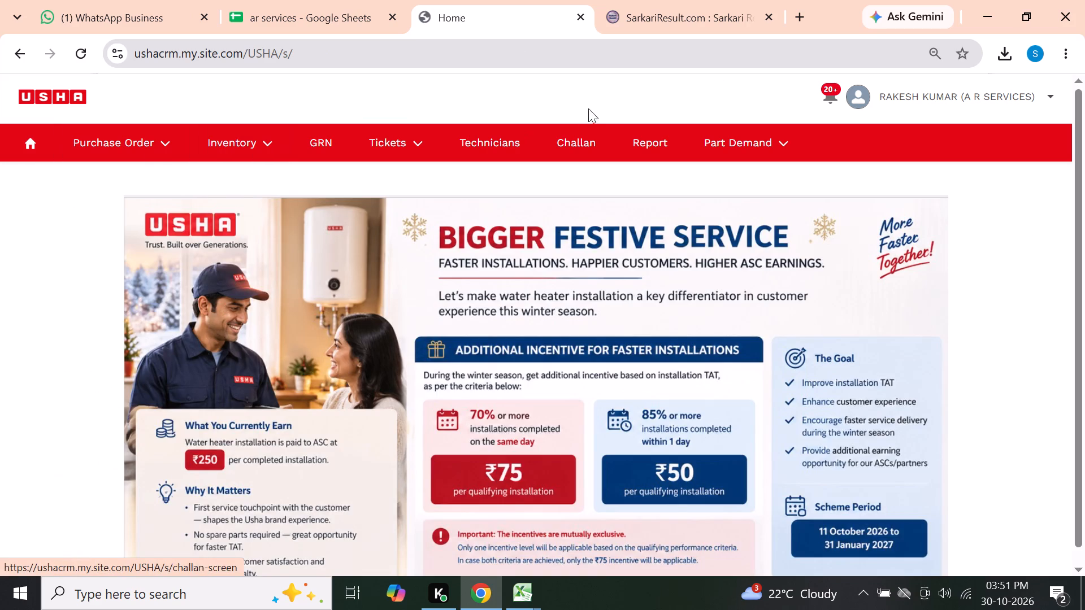
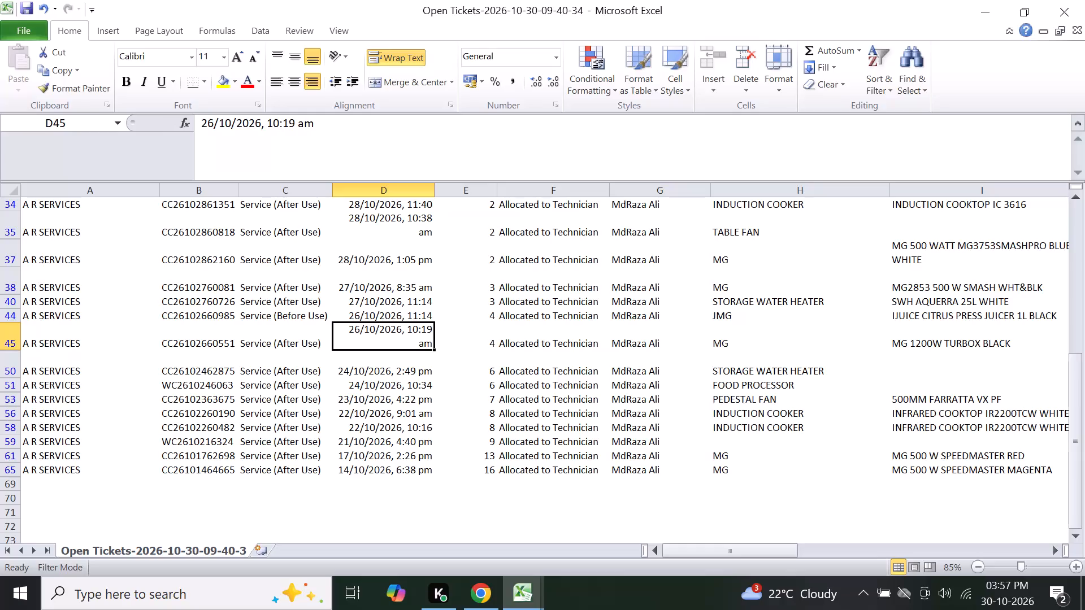
click(410, 436)
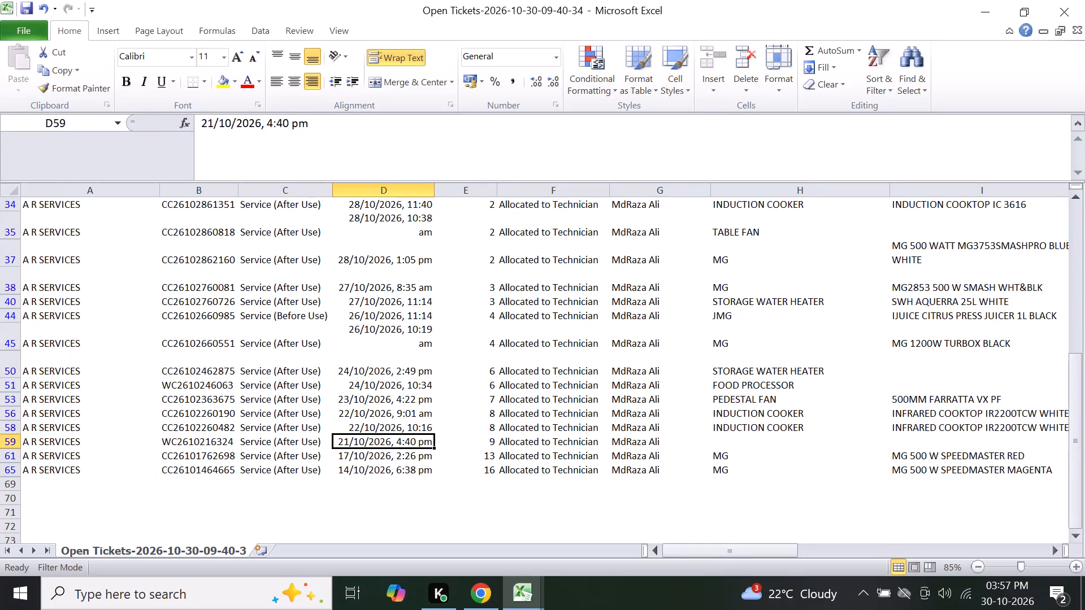
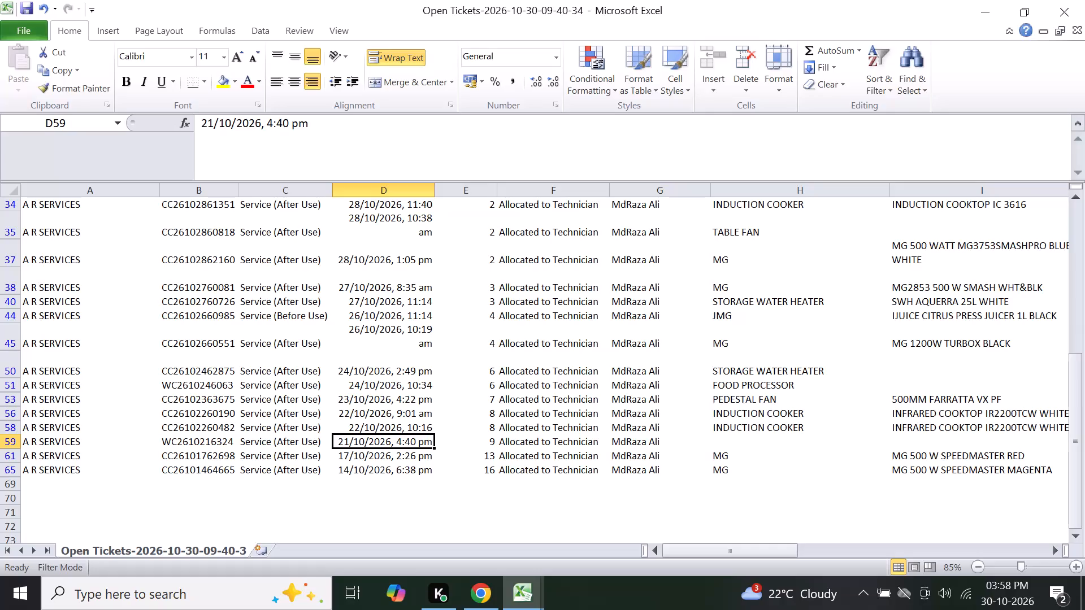
click(412, 463)
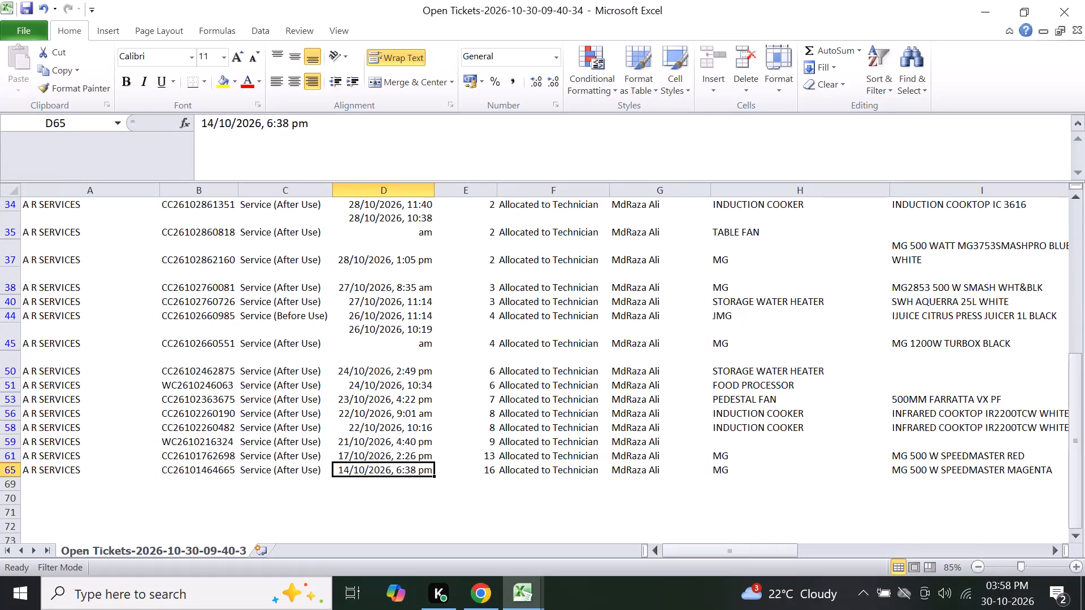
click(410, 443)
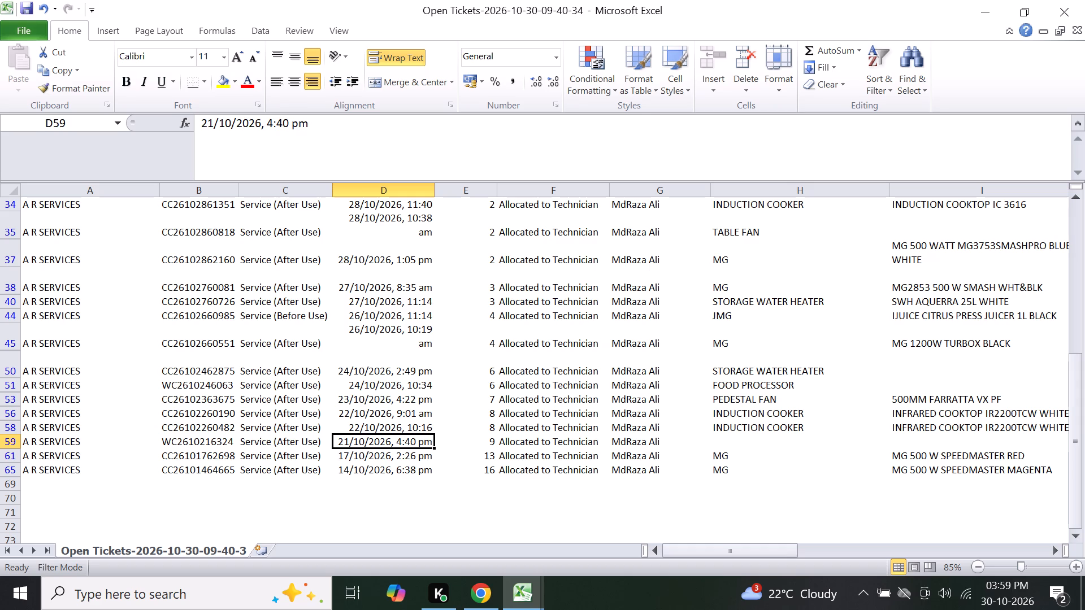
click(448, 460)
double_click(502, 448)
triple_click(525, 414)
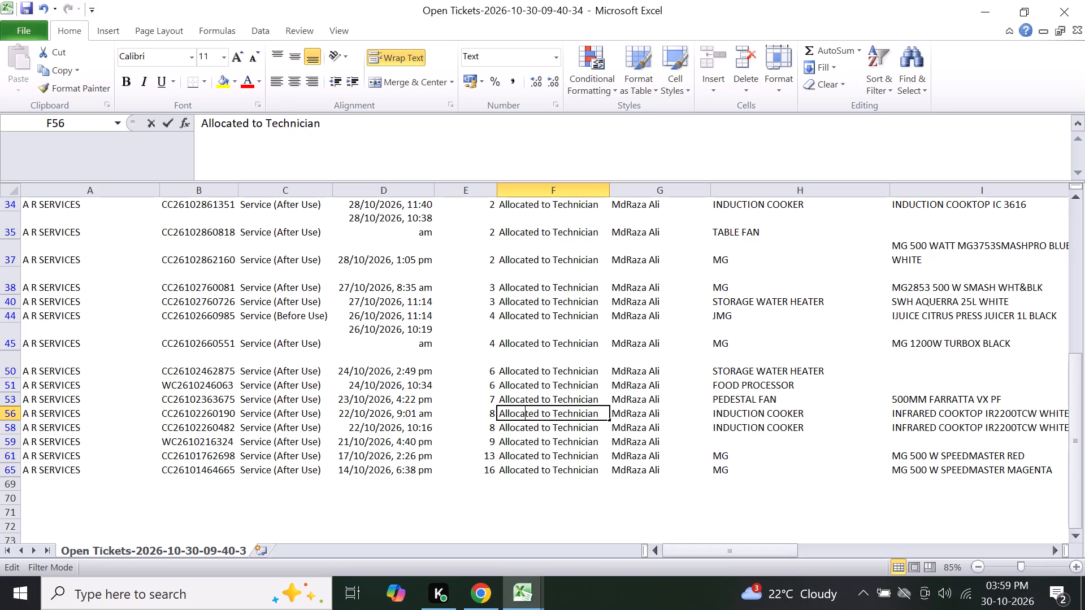
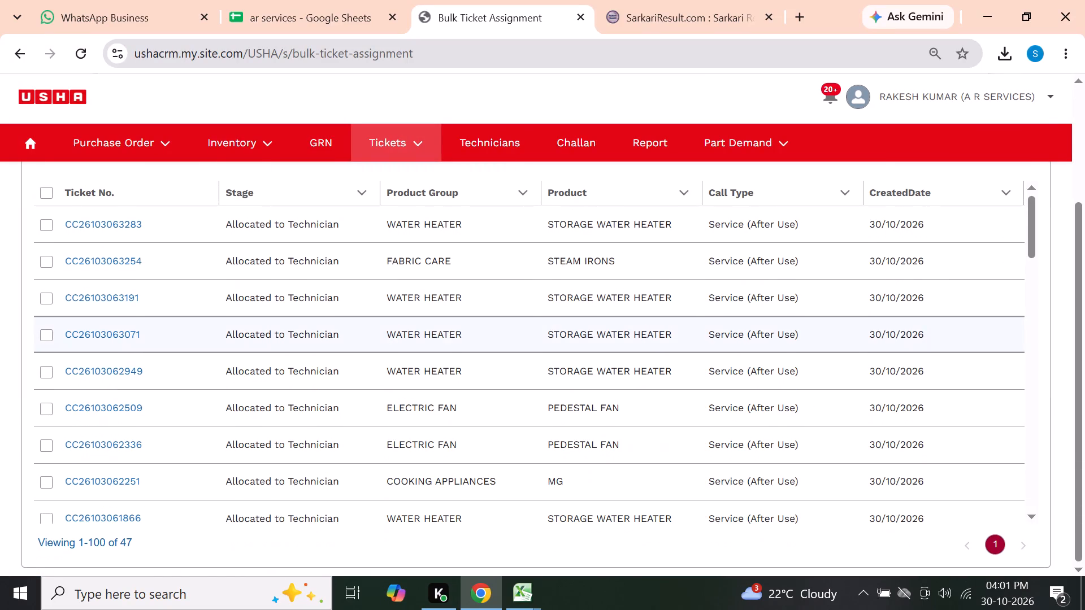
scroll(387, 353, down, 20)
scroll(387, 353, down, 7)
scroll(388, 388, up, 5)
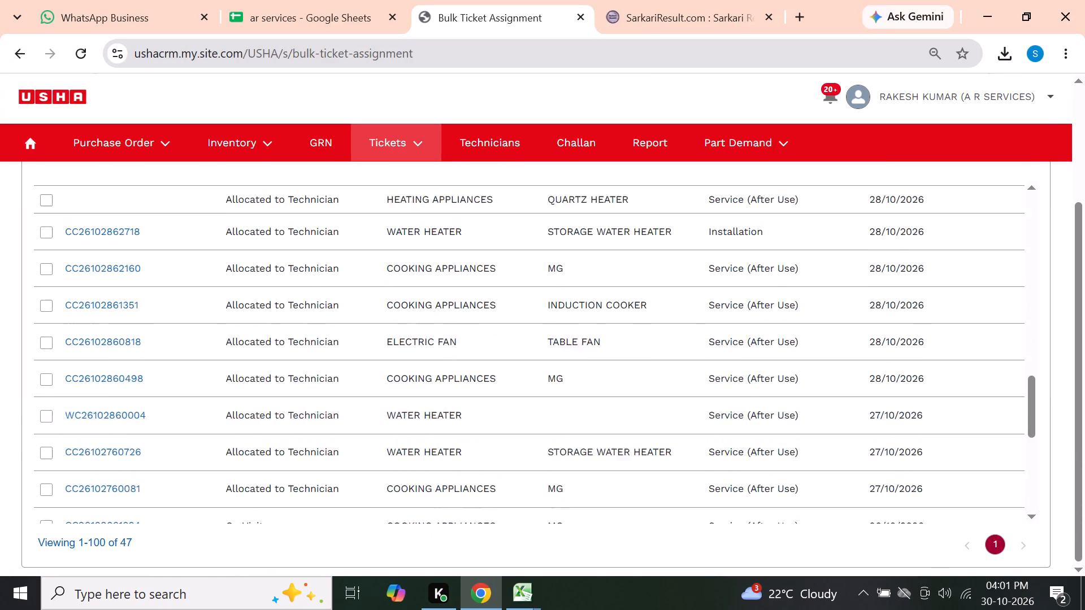
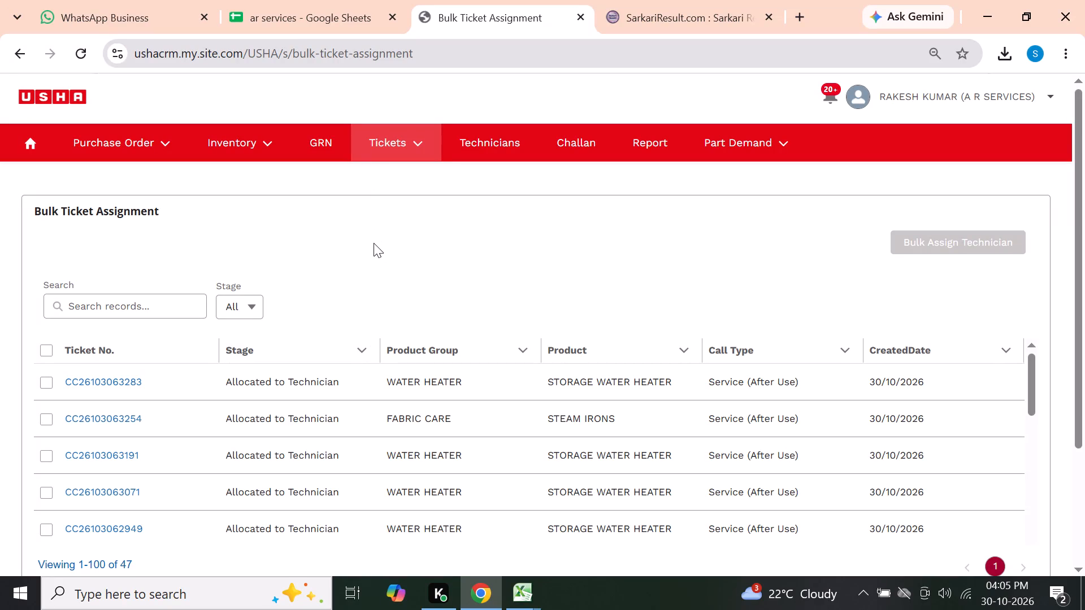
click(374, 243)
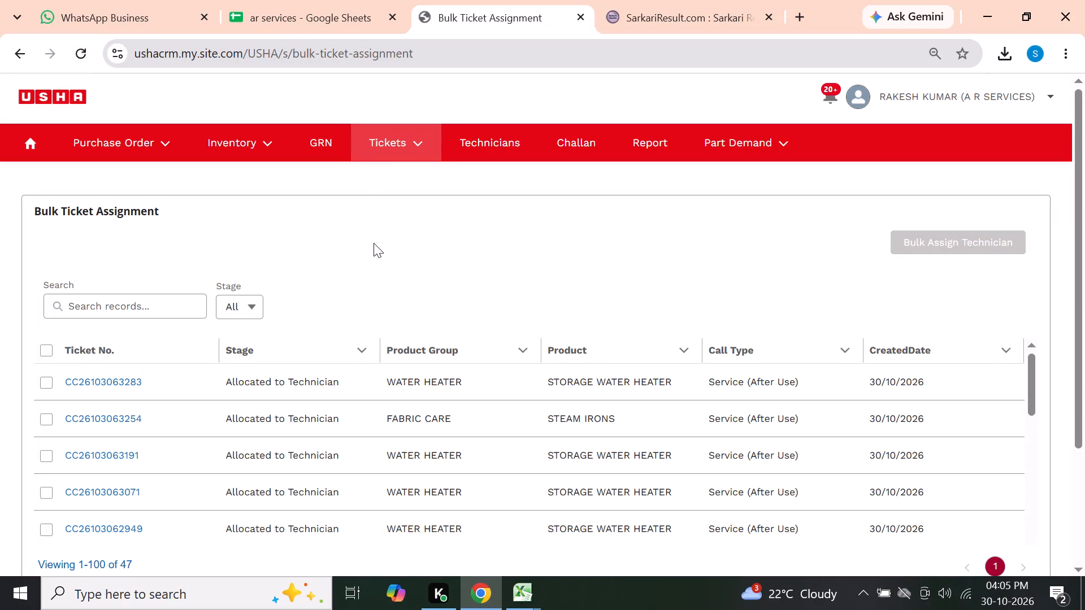
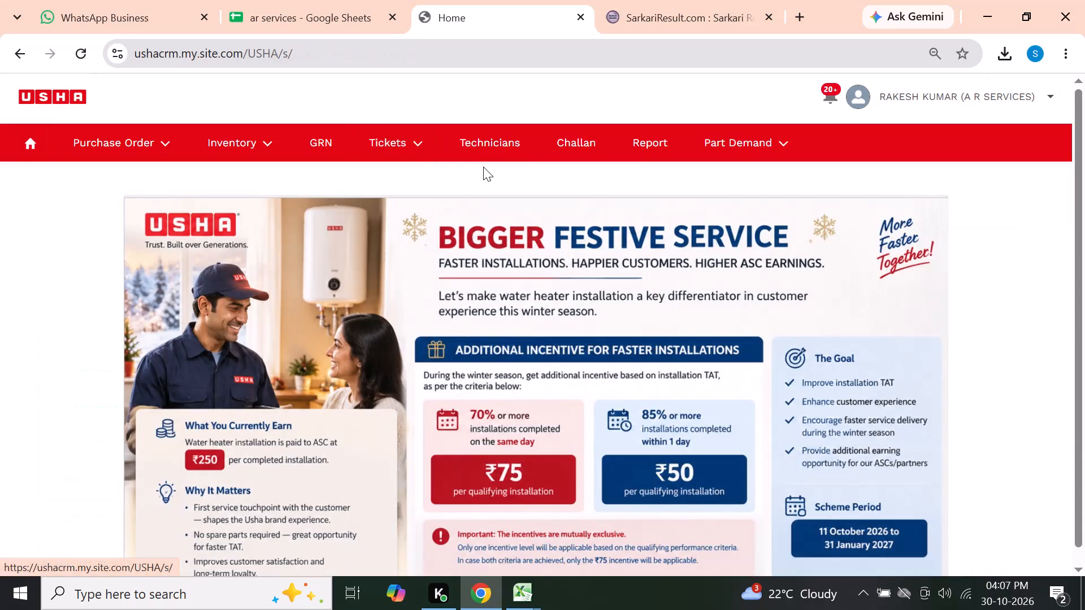
Open the Bulk Ticket Assignment page in the USHA CRM and check the list for newly arrived tickets.
click(415, 151)
click(425, 224)
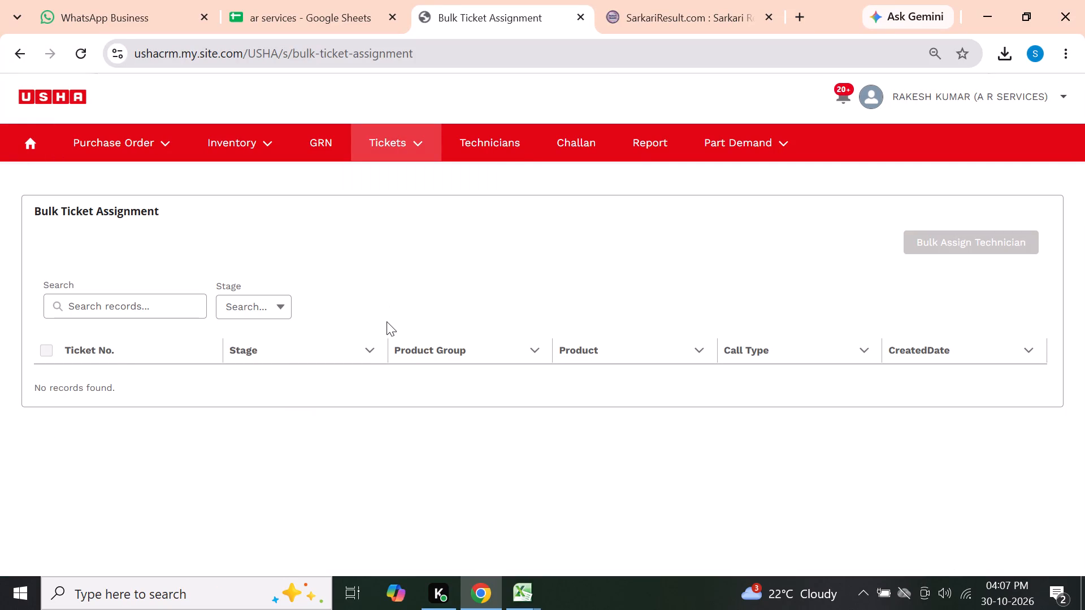
scroll(388, 333, down, 5)
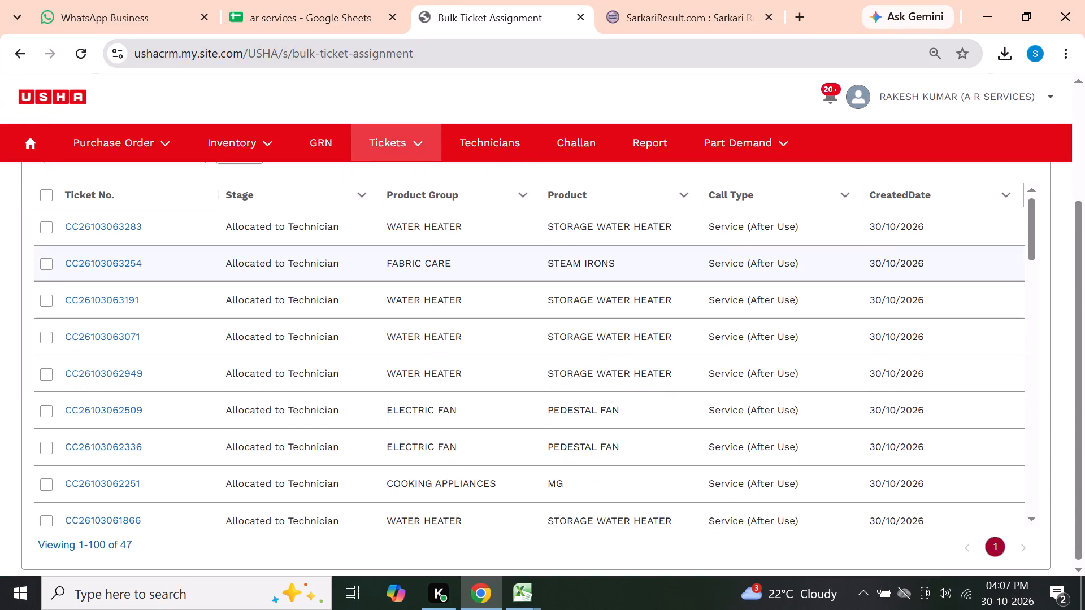
scroll(387, 336, down, 7)
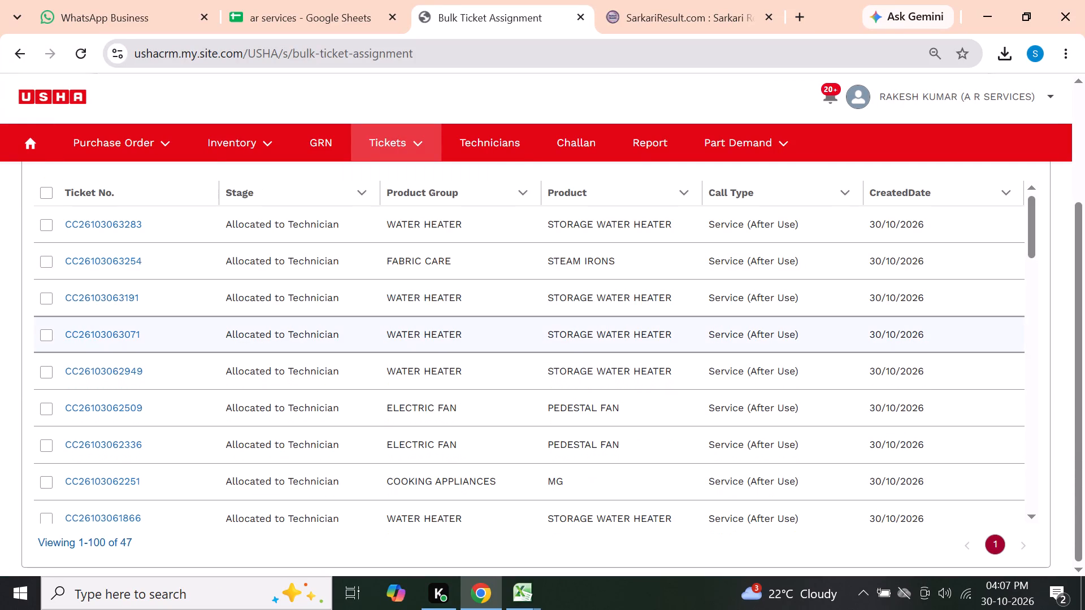
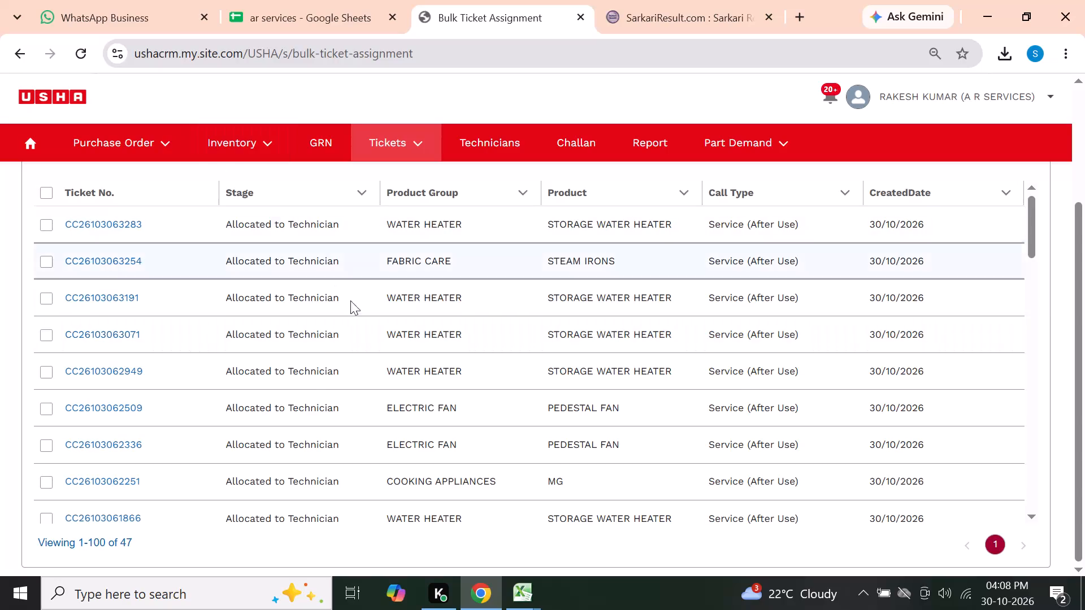
Review the Bulk Ticket Assignment list, check the exported Open Tickets workbook in Excel, and return to the USHA CRM list in Chrome.
scroll(369, 312, down, 3)
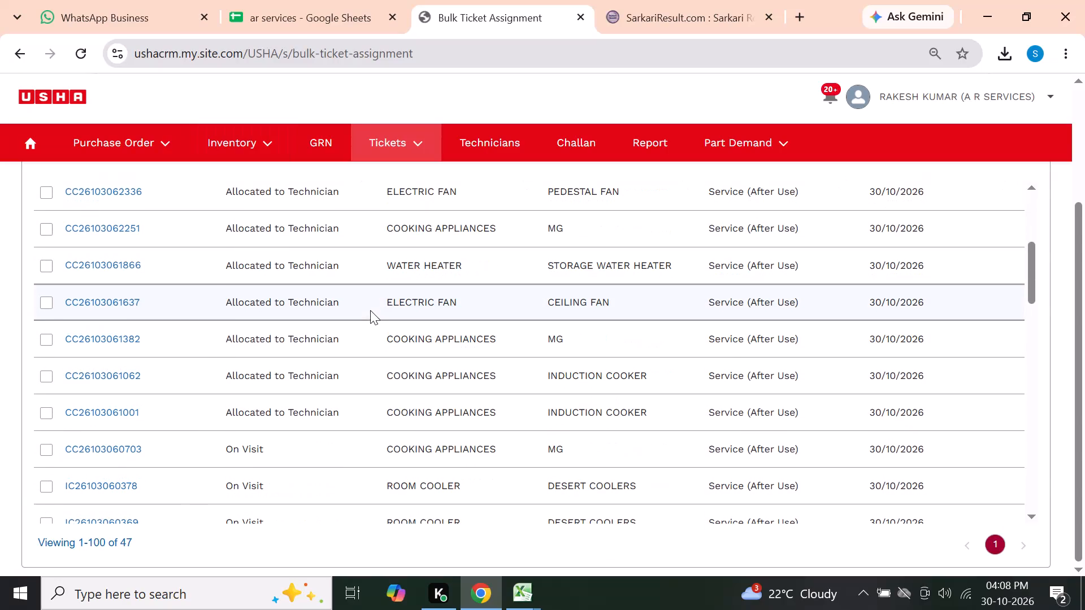
click(370, 310)
scroll(370, 310, up, 9)
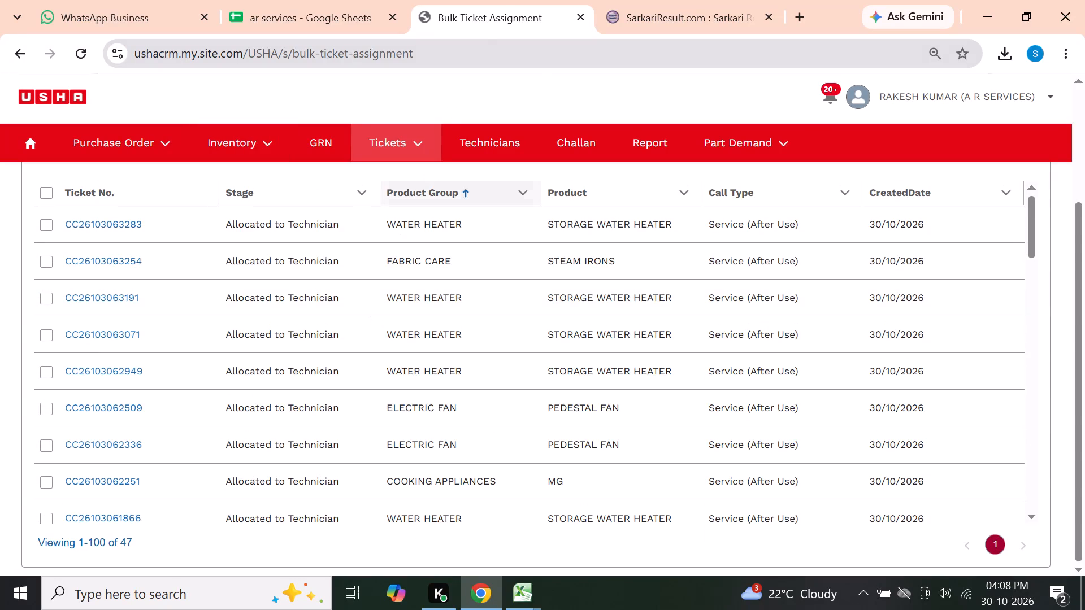
click(530, 0)
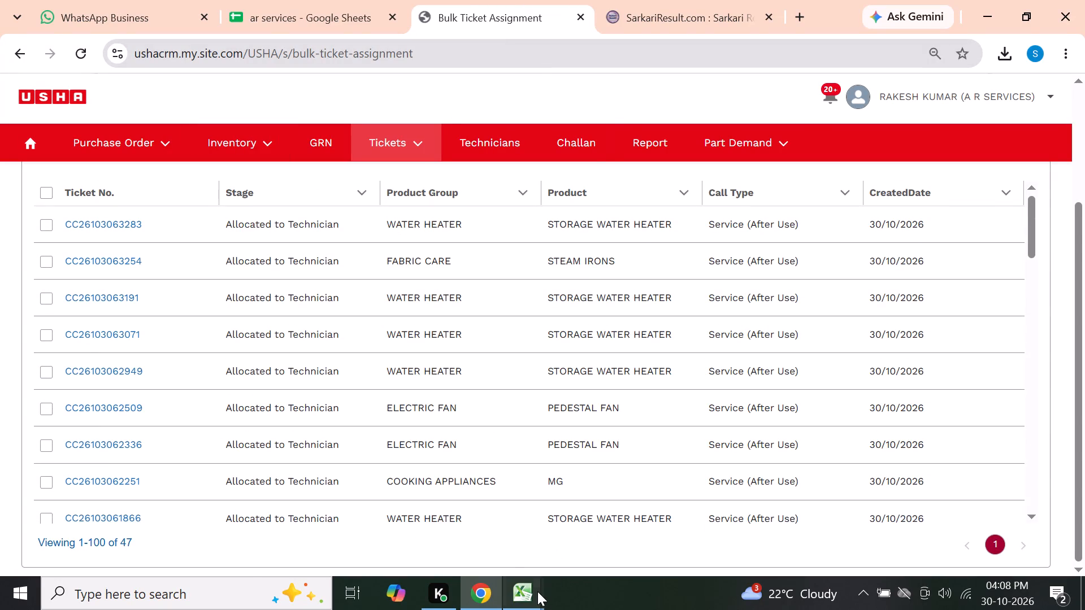
click(537, 591)
click(976, 536)
click(358, 367)
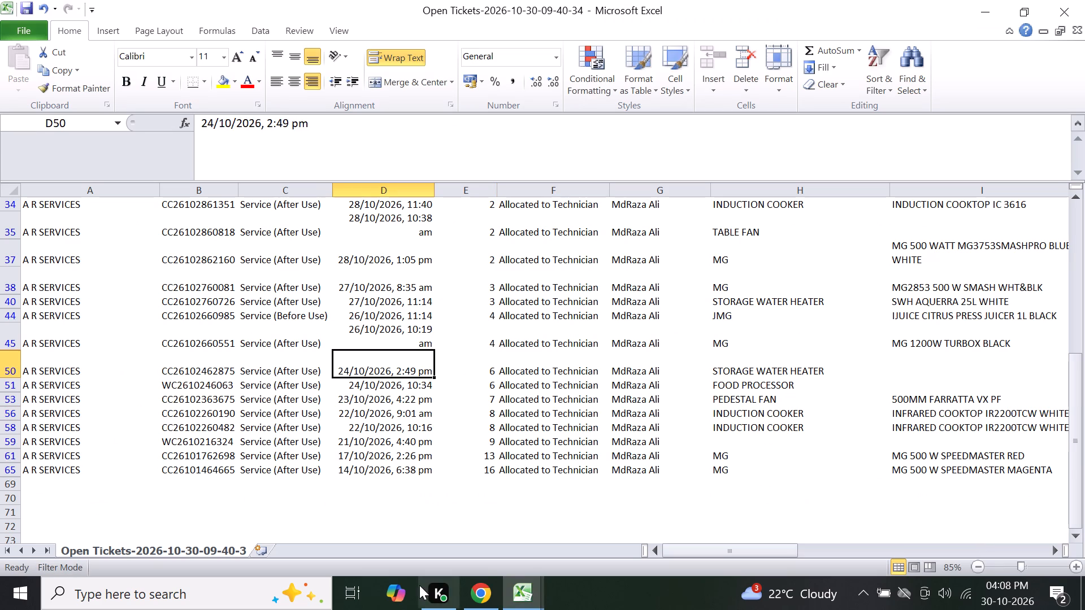
click(491, 587)
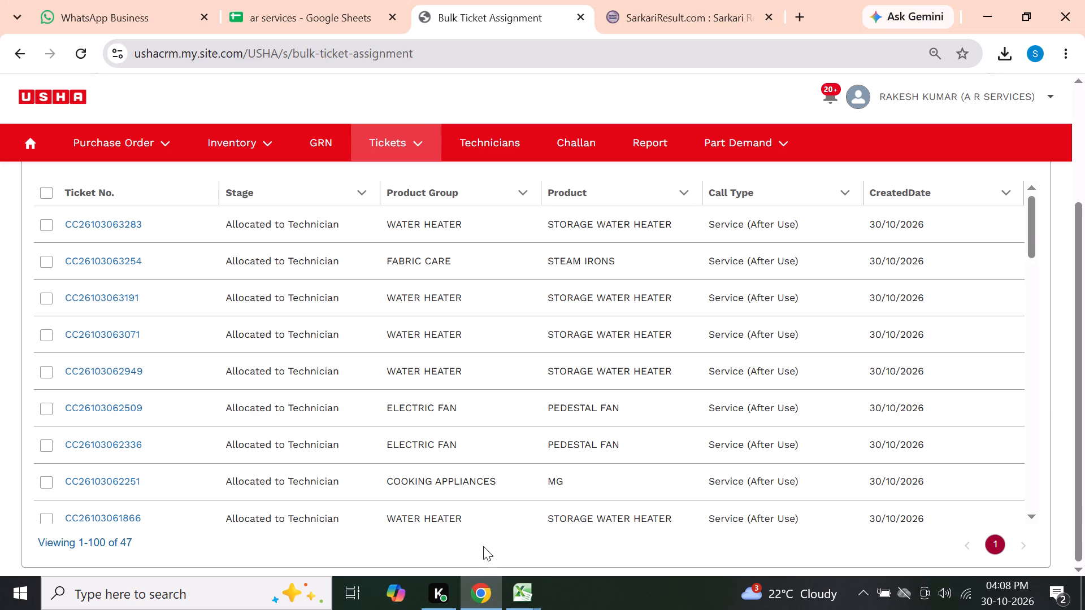
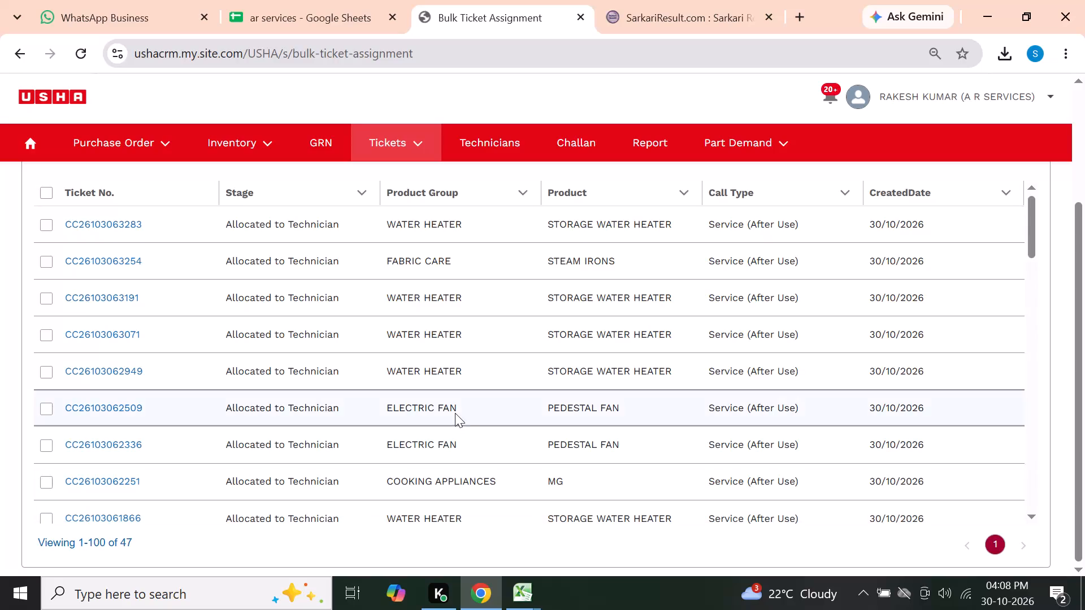
Reload the Bulk Ticket Assignment list by returning to the CRM home page and reopening it.
scroll(454, 413, down, 4)
scroll(454, 415, up, 1)
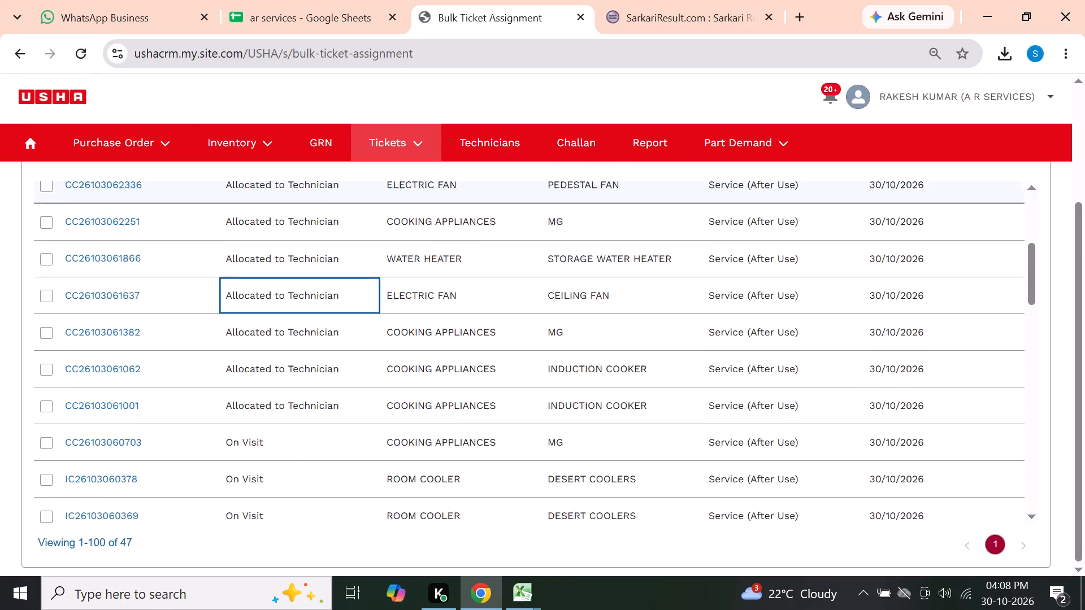
scroll(454, 415, up, 1)
double_click(33, 147)
click(411, 149)
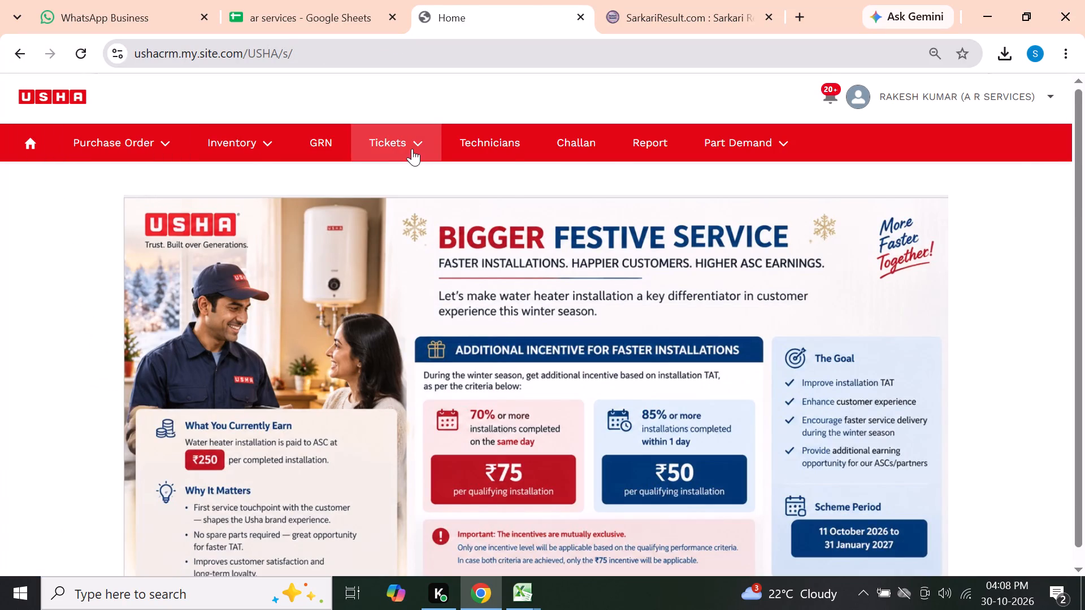
click(422, 204)
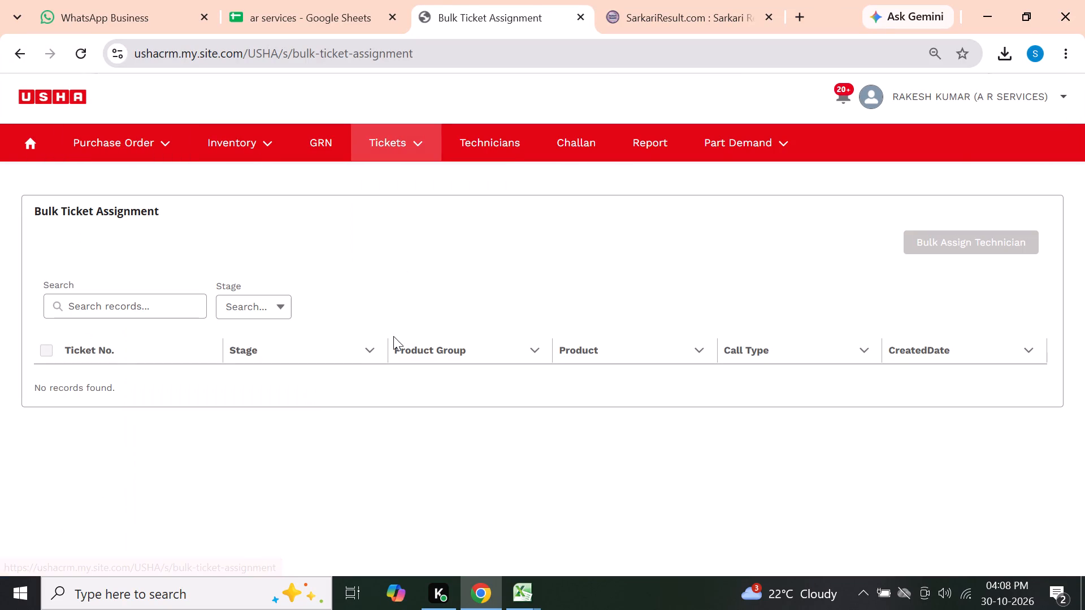
Review the reloaded ticket list from the newest to the oldest entries, checking for new or unassigned tickets.
scroll(387, 339, down, 4)
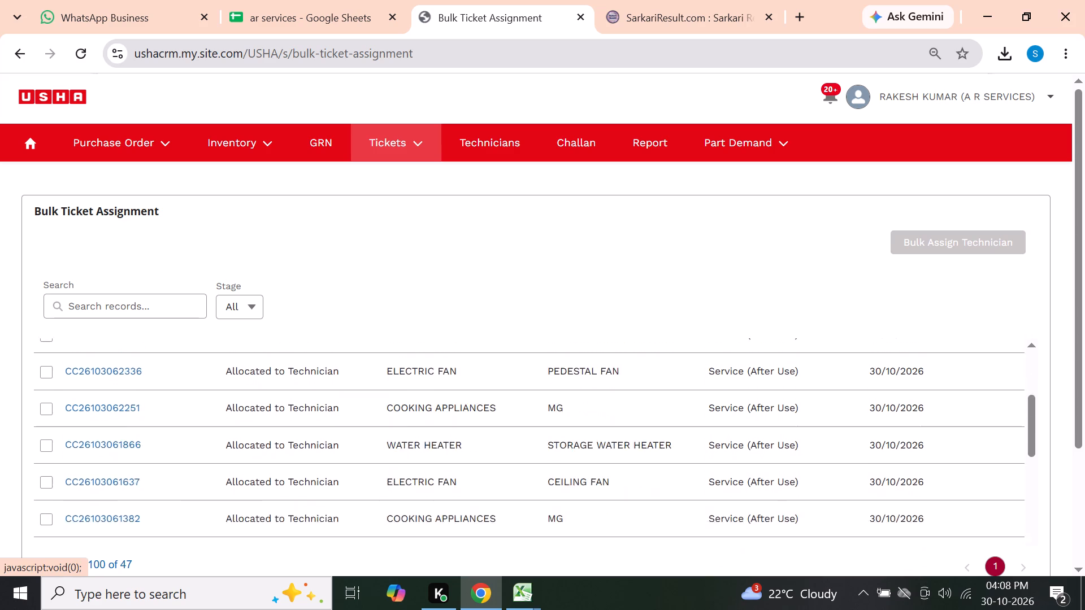
scroll(387, 341, down, 9)
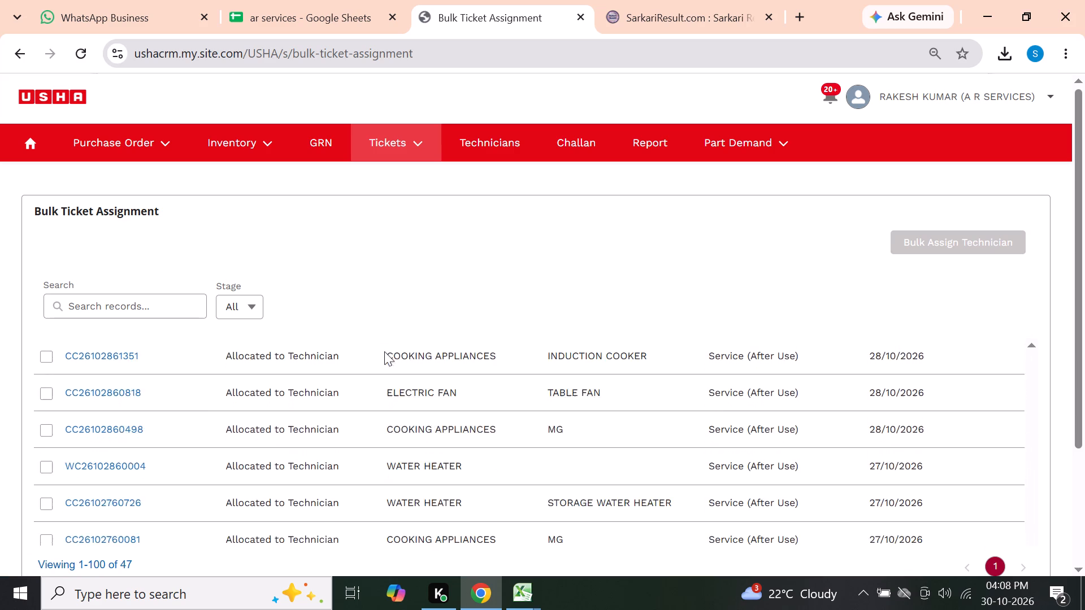
scroll(384, 354, down, 11)
scroll(384, 367, up, 1)
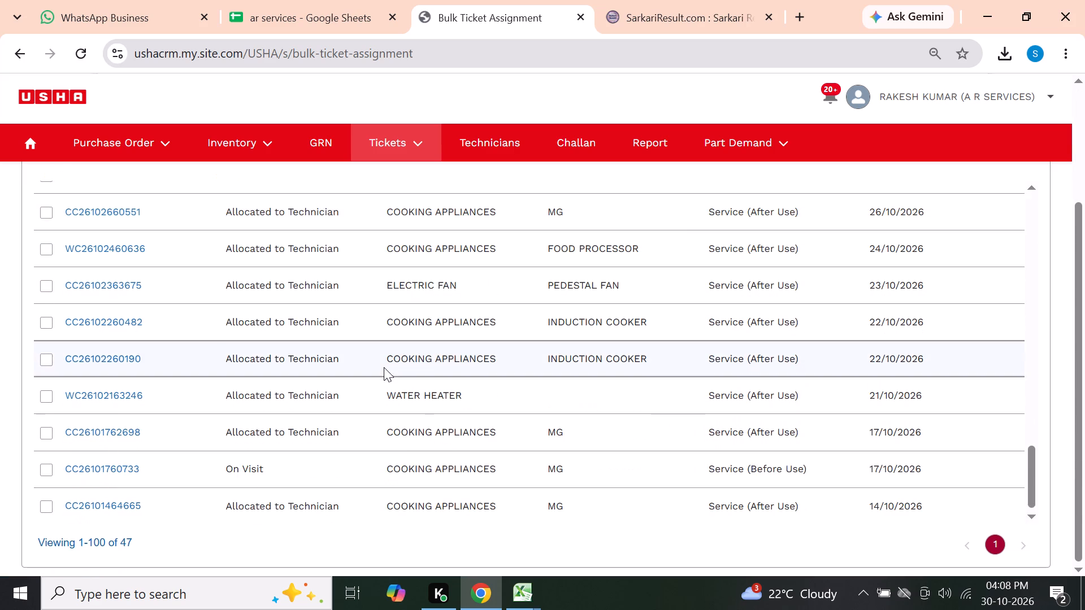
scroll(384, 367, up, 18)
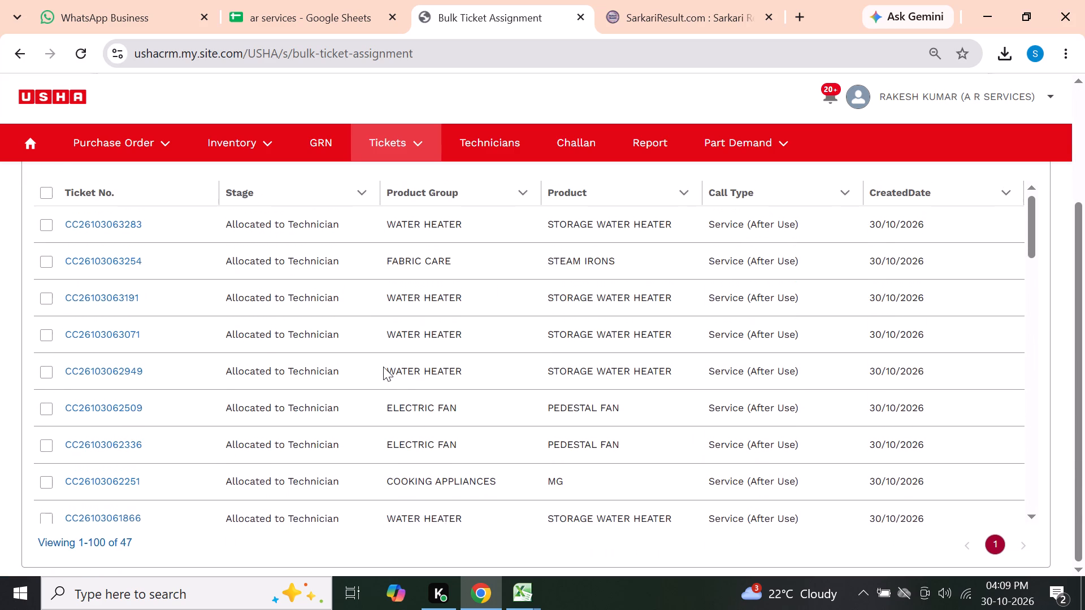
scroll(383, 367, up, 5)
Examine the oldest open tickets at the end of the list, checking their stage, product and created date.
scroll(383, 367, down, 15)
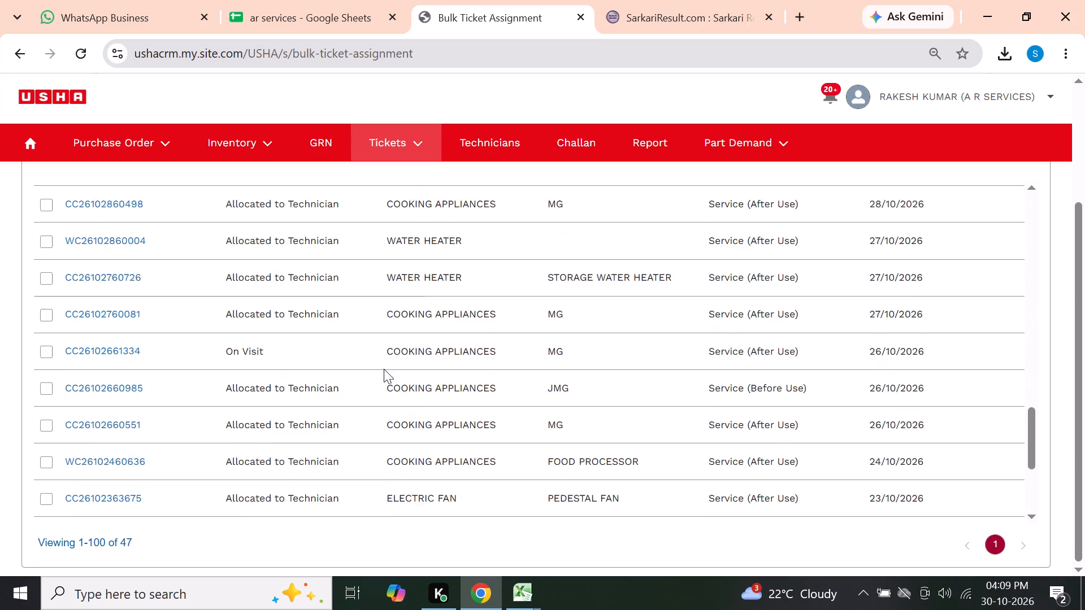
scroll(384, 369, down, 9)
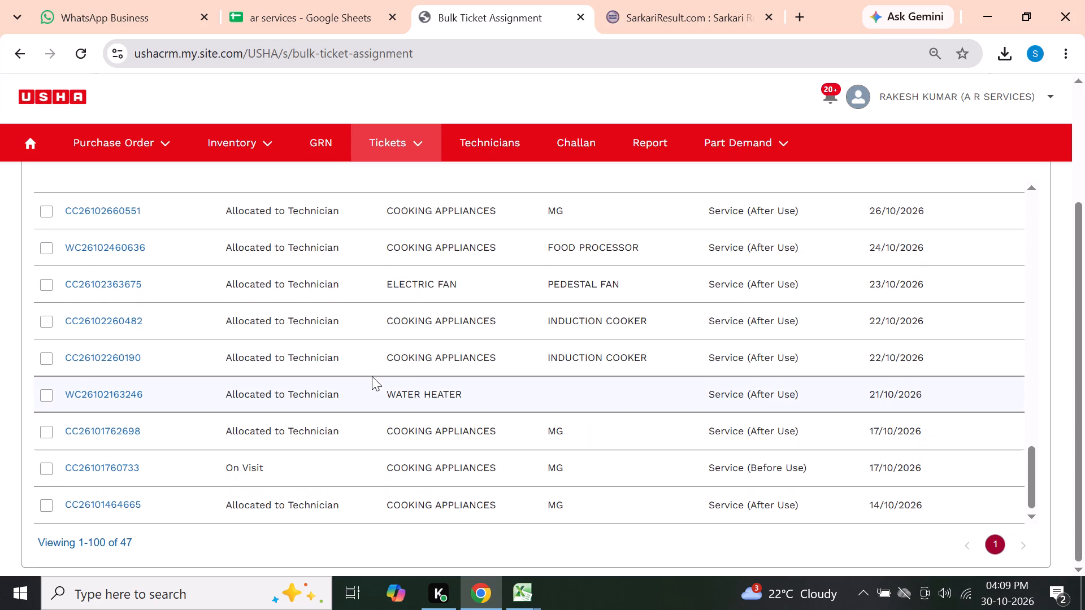
scroll(372, 376, down, 1)
scroll(372, 396, up, 1)
scroll(372, 396, down, 1)
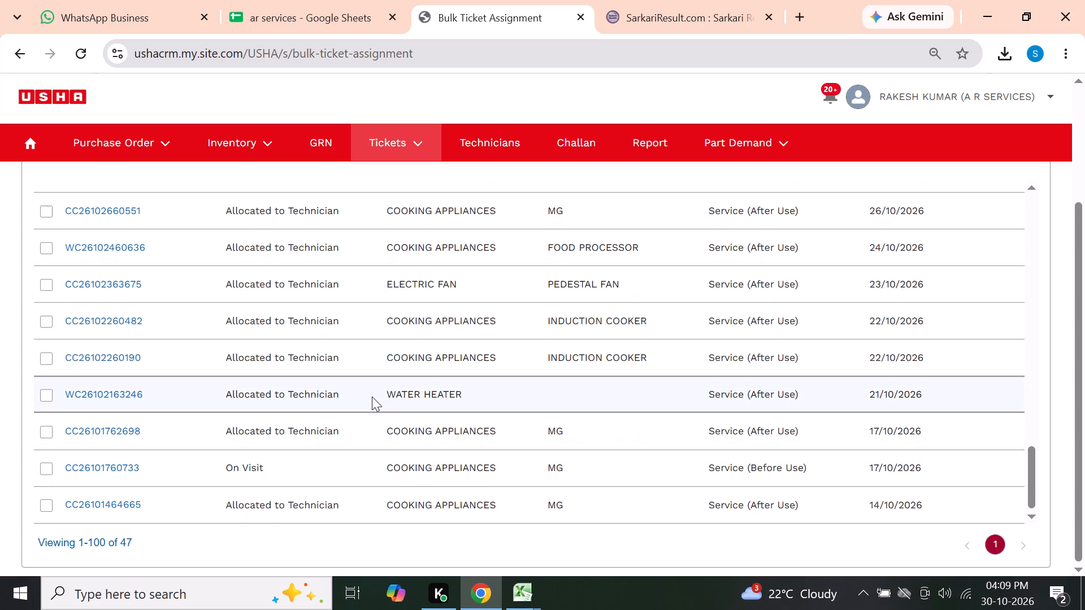
scroll(372, 396, up, 1)
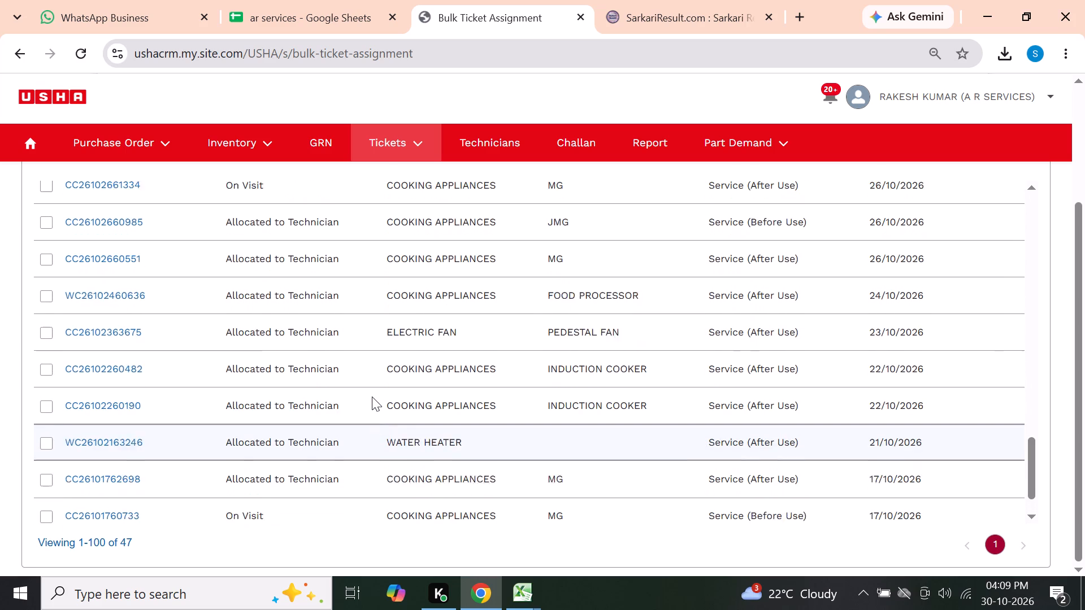
scroll(372, 396, down, 1)
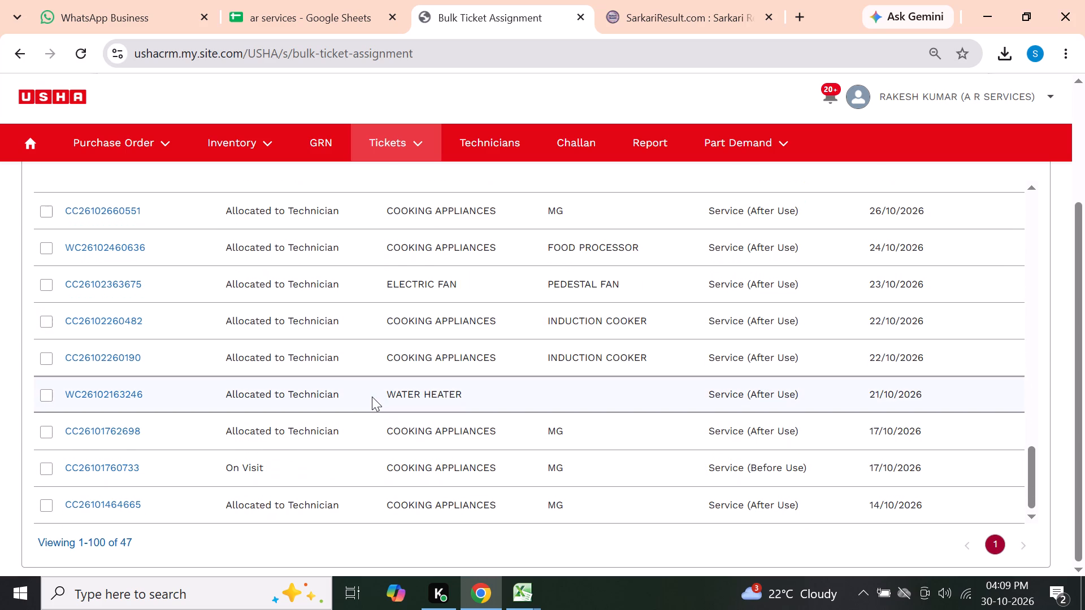
scroll(372, 396, up, 2)
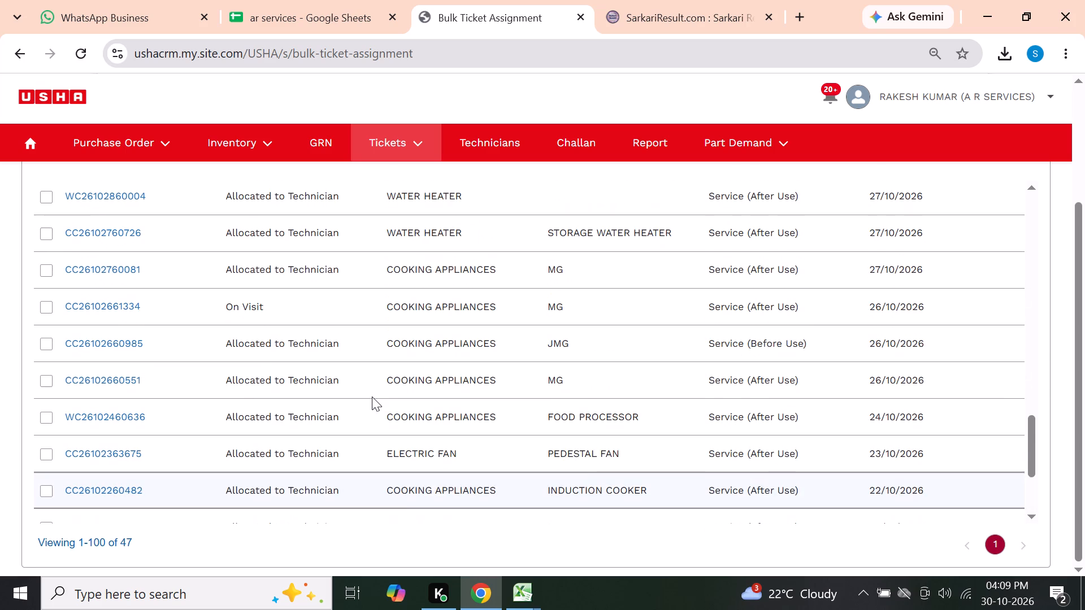
scroll(372, 396, up, 4)
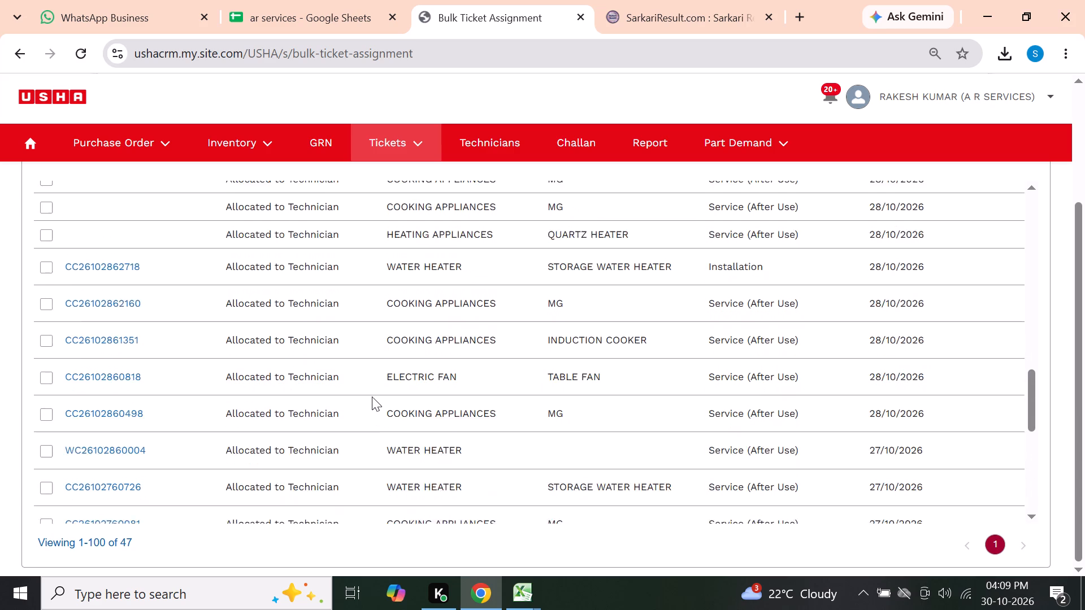
scroll(372, 396, up, 20)
scroll(372, 396, up, 3)
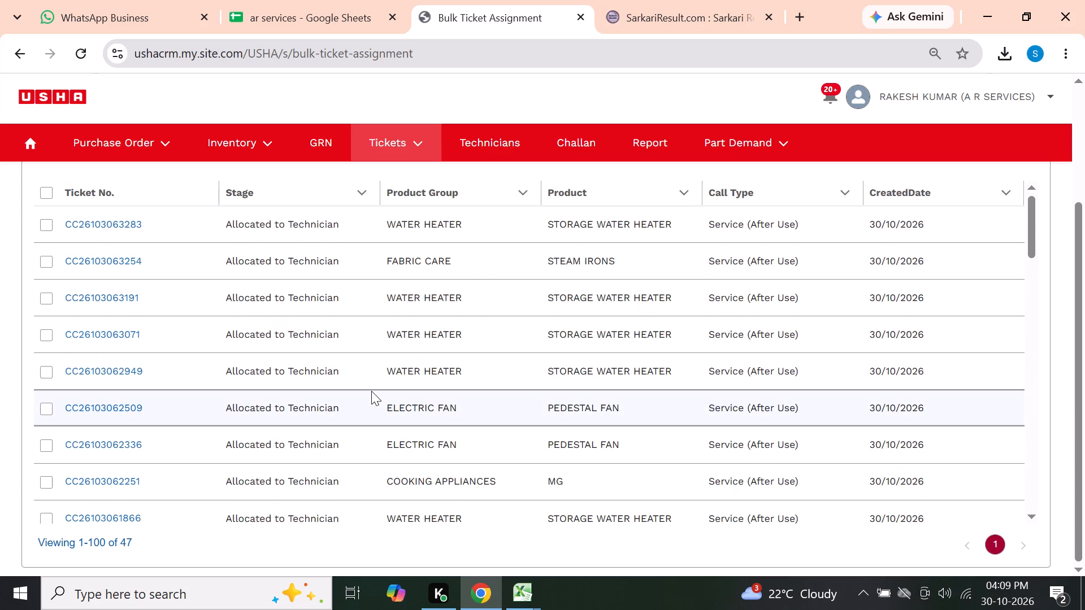
Go through the full ticket list again from newest to oldest, checking each ticket's stage and created date.
scroll(371, 391, down, 3)
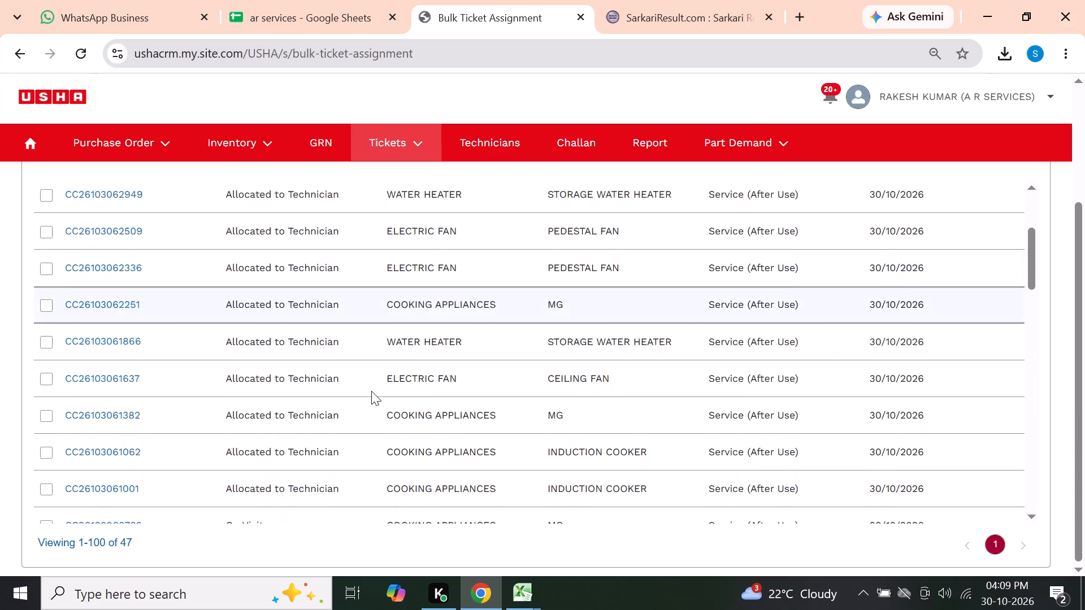
scroll(371, 391, down, 6)
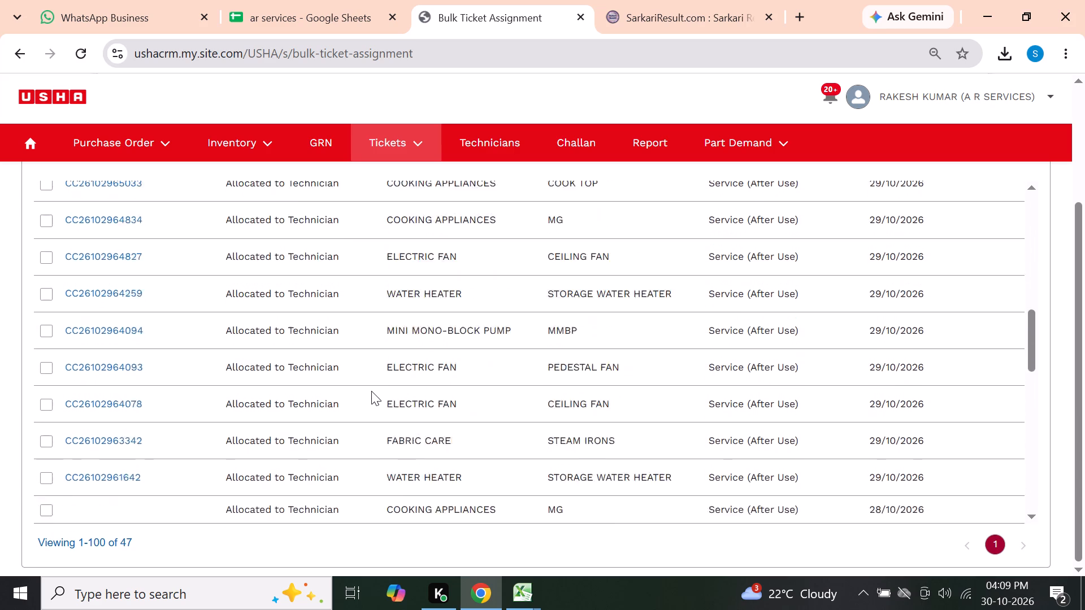
scroll(371, 391, down, 13)
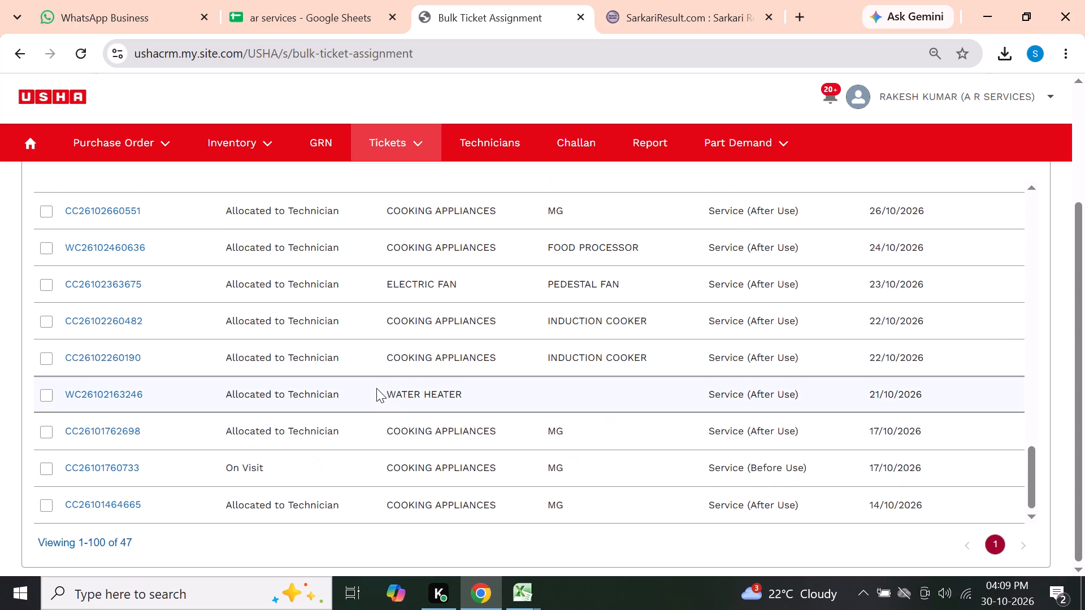
scroll(376, 388, down, 2)
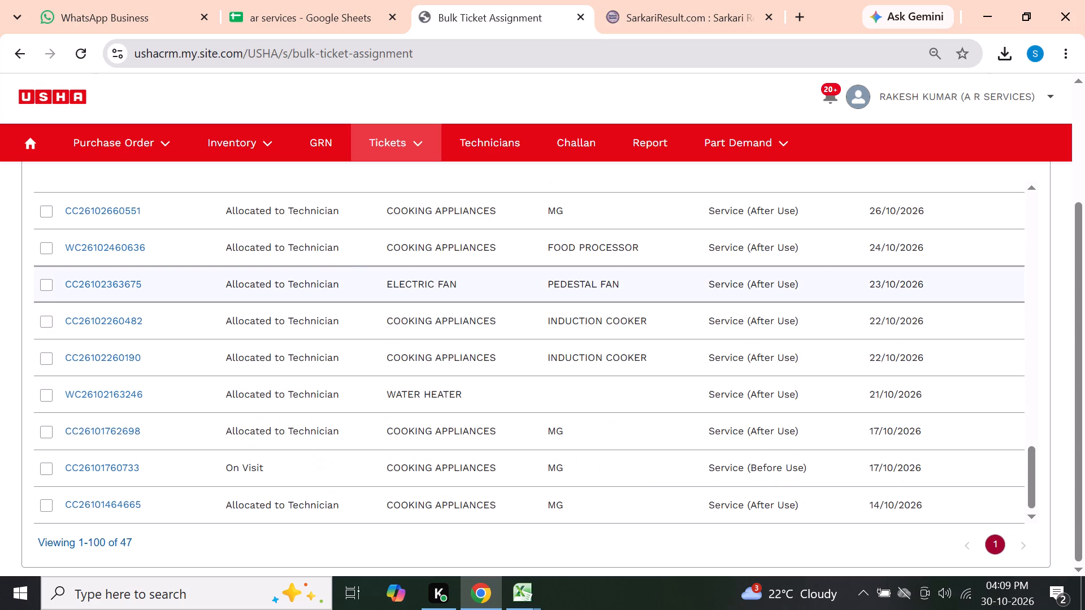
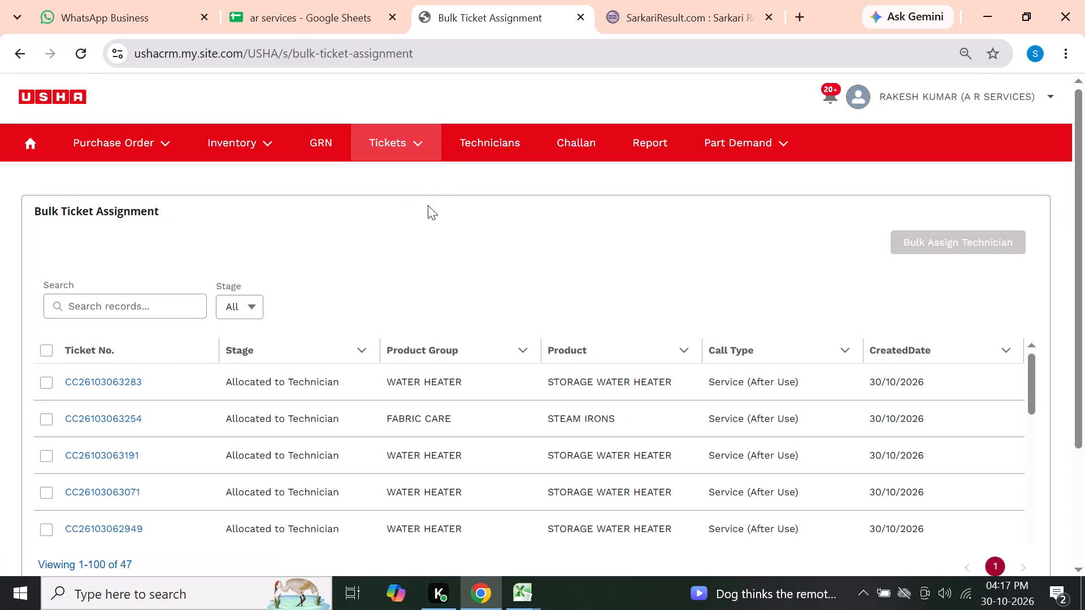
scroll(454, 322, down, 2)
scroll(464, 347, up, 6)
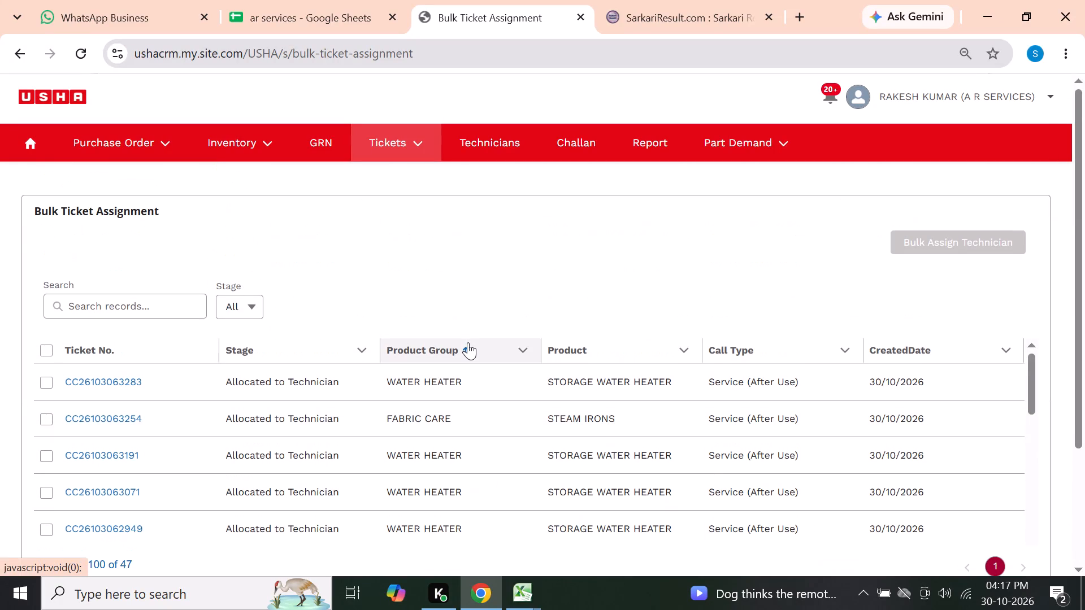
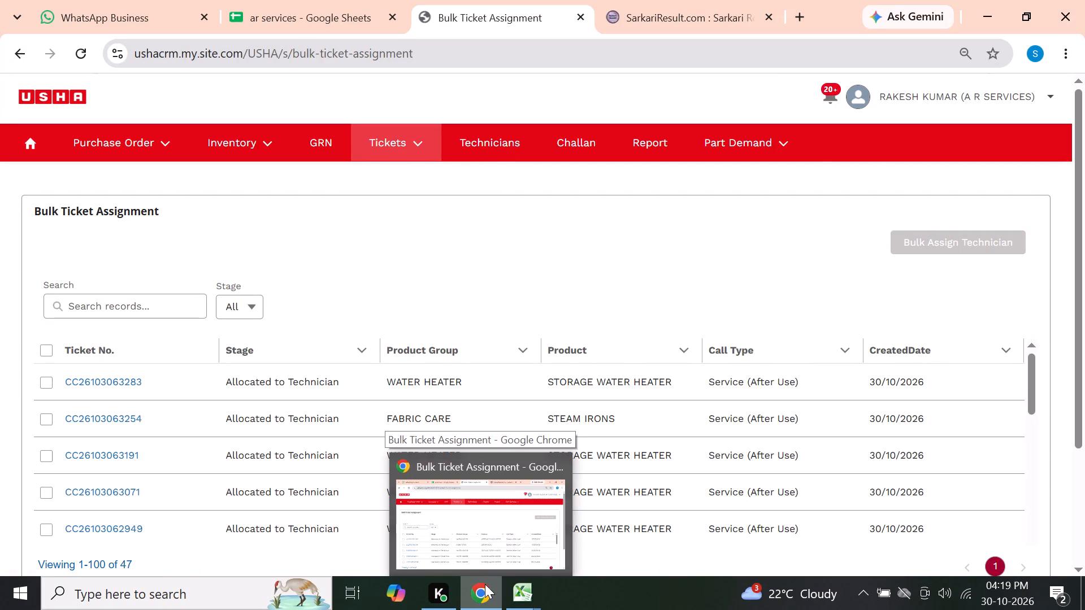
Reorder the taskbar so the K app comes before Copilot, and return to the Chrome window.
drag(450, 593, 391, 595)
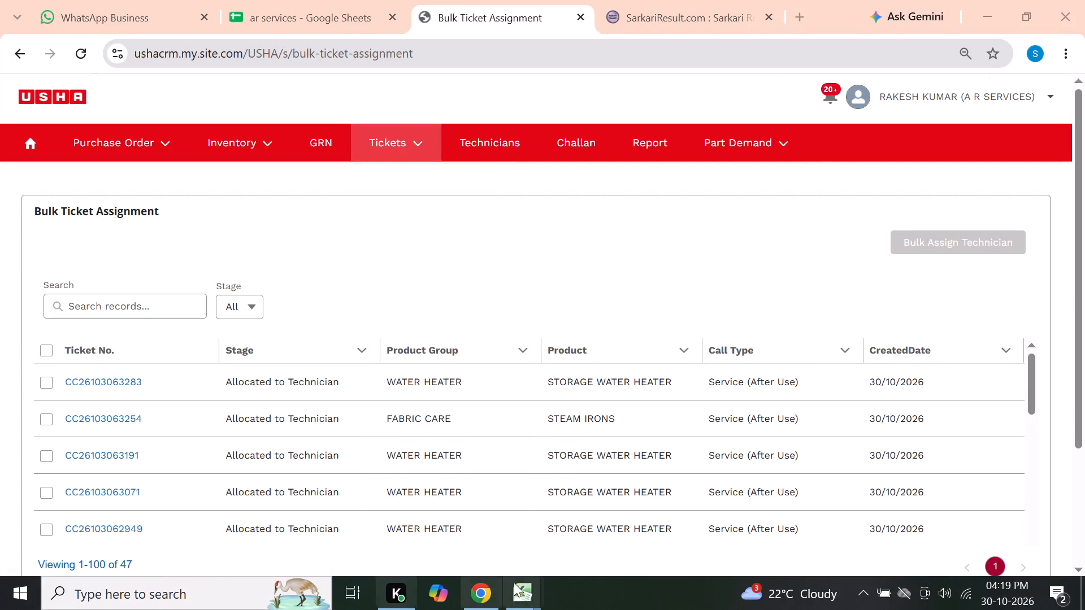
click(487, 594)
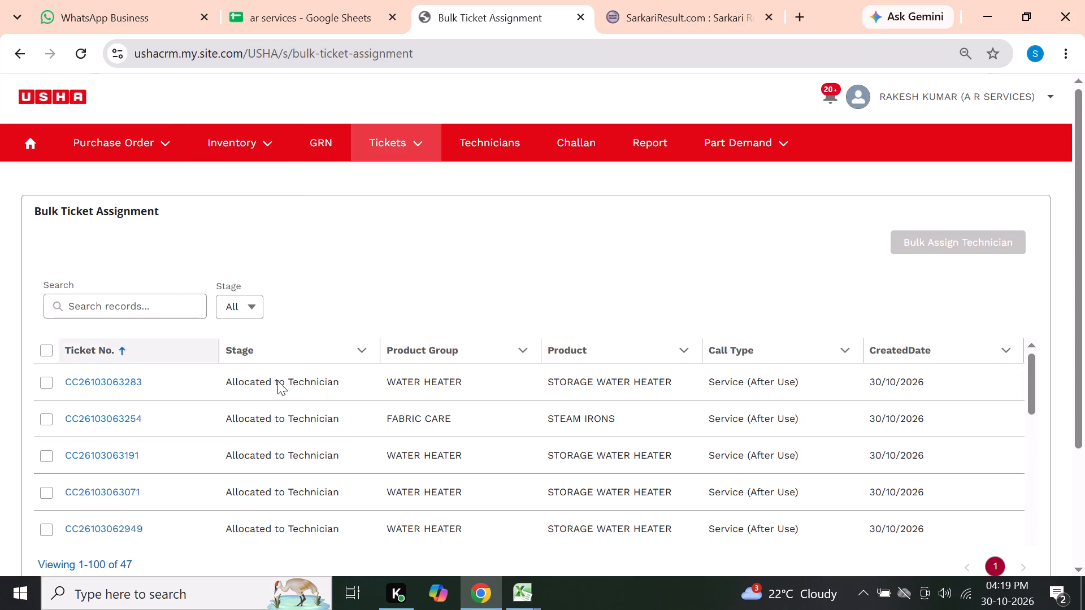
Go to the USHA home page and repeatedly reopen Bulk Ticket Assignment to check the list for newly arrived tickets.
double_click(27, 142)
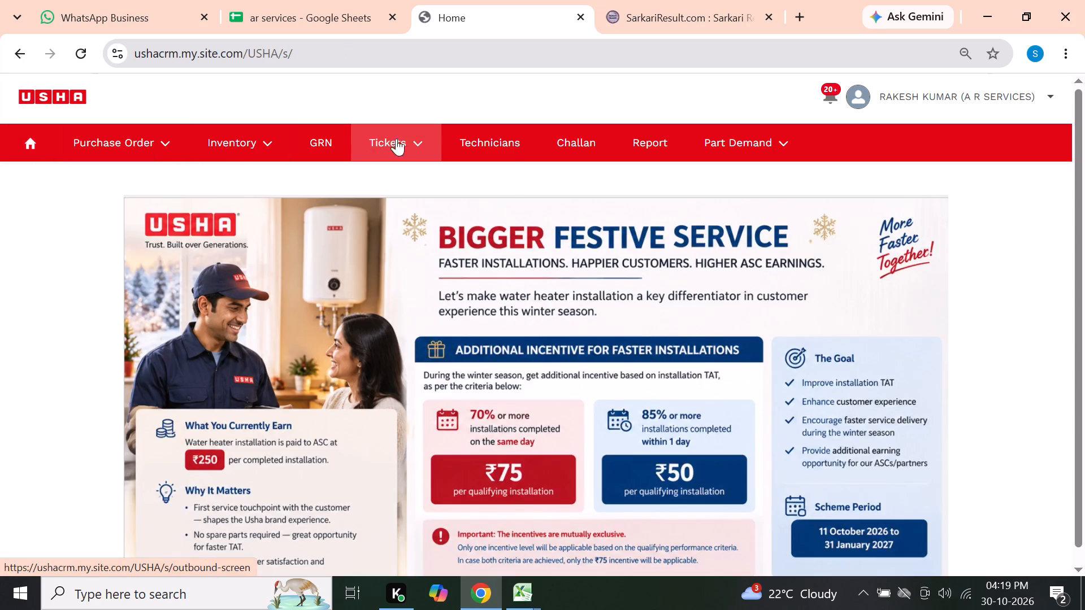
click(406, 137)
click(424, 213)
click(420, 138)
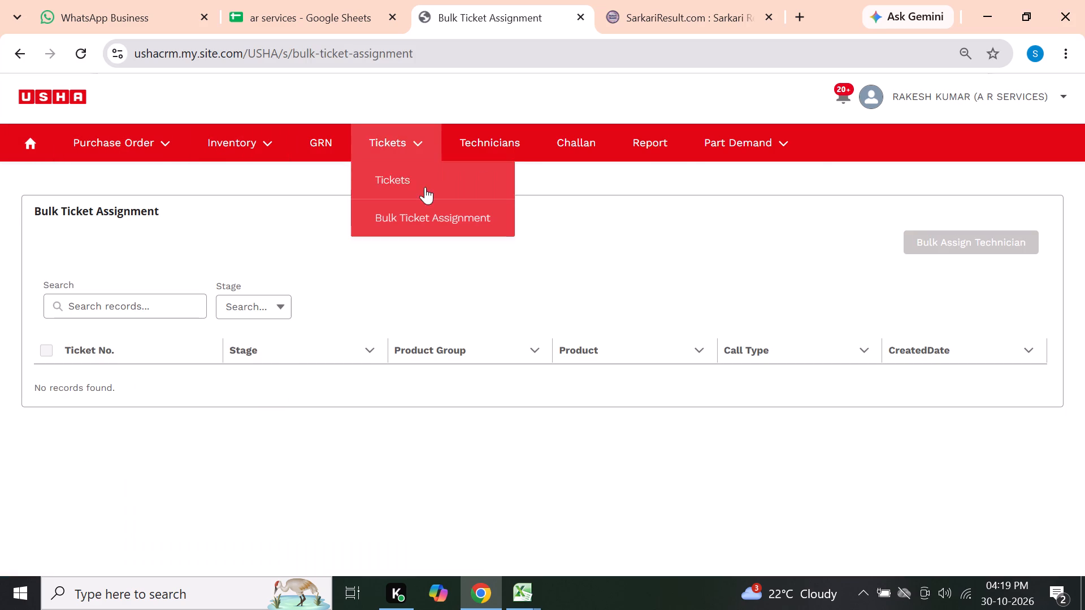
click(428, 211)
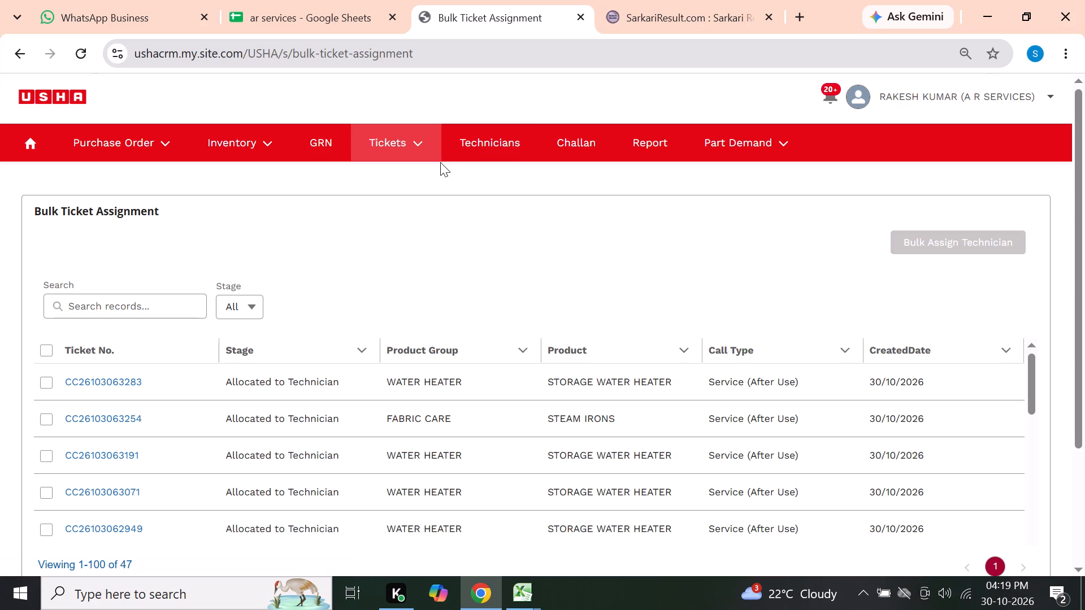
scroll(440, 162, down, 2)
scroll(440, 162, up, 3)
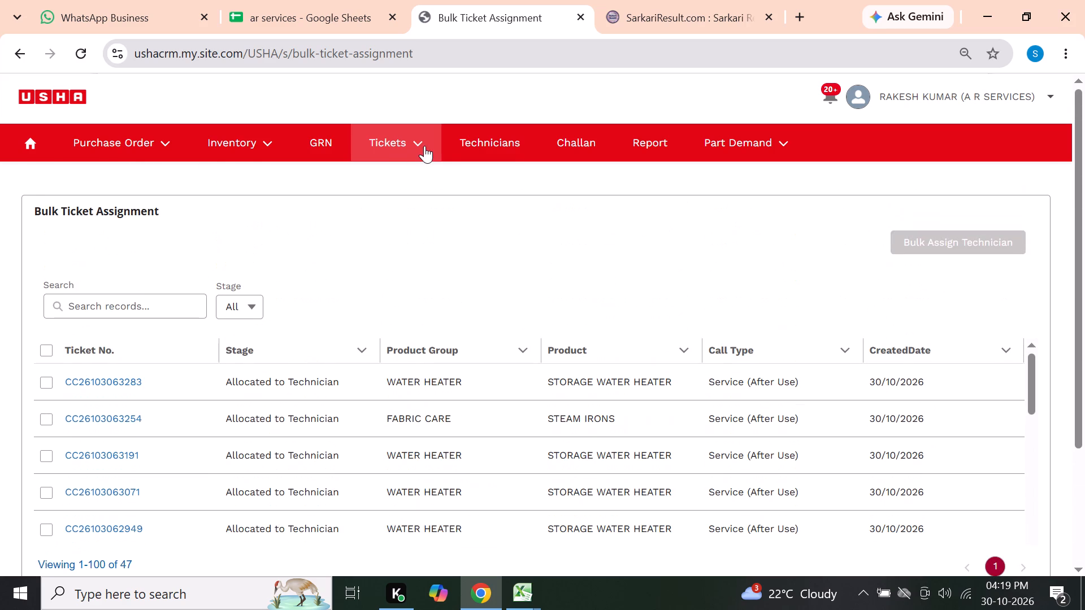
click(424, 146)
click(415, 221)
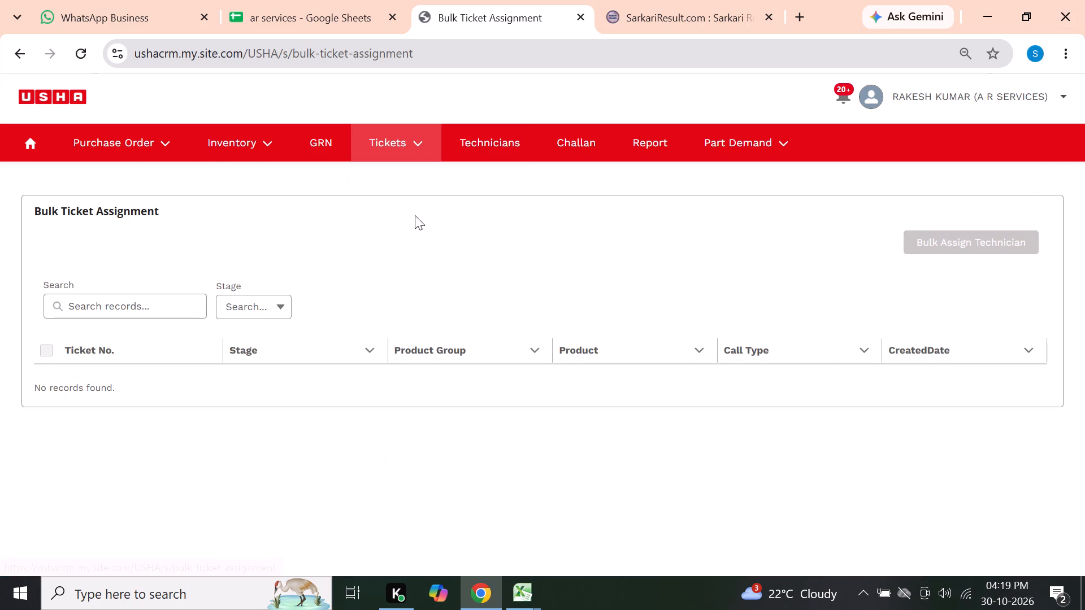
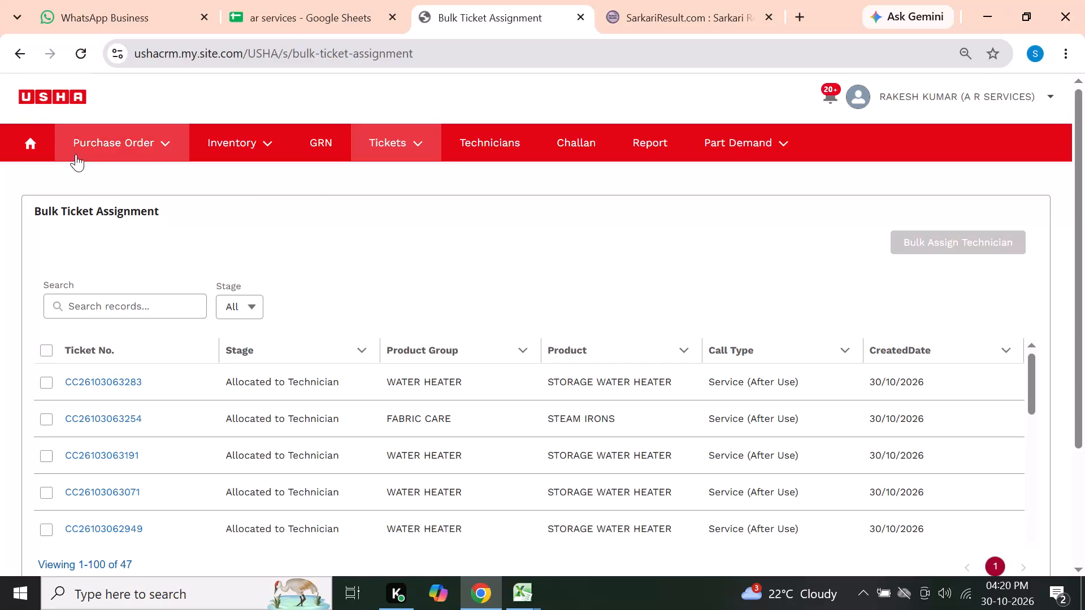
Reload the Bulk Ticket Assignment list by way of the USHA home page to check for newly arrived tickets, and return to the home page.
click(44, 141)
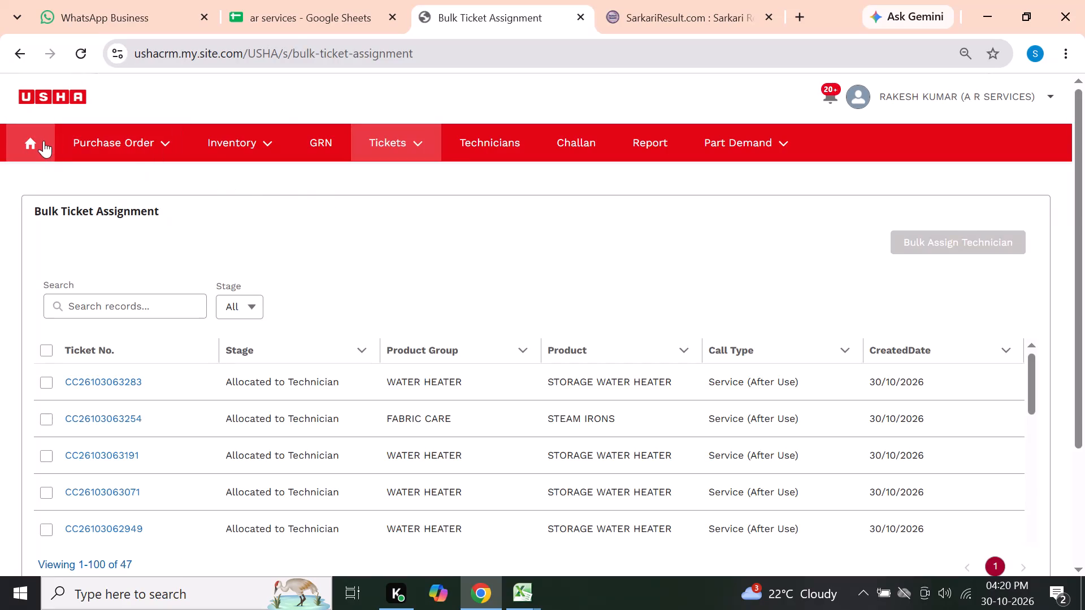
click(415, 145)
click(416, 207)
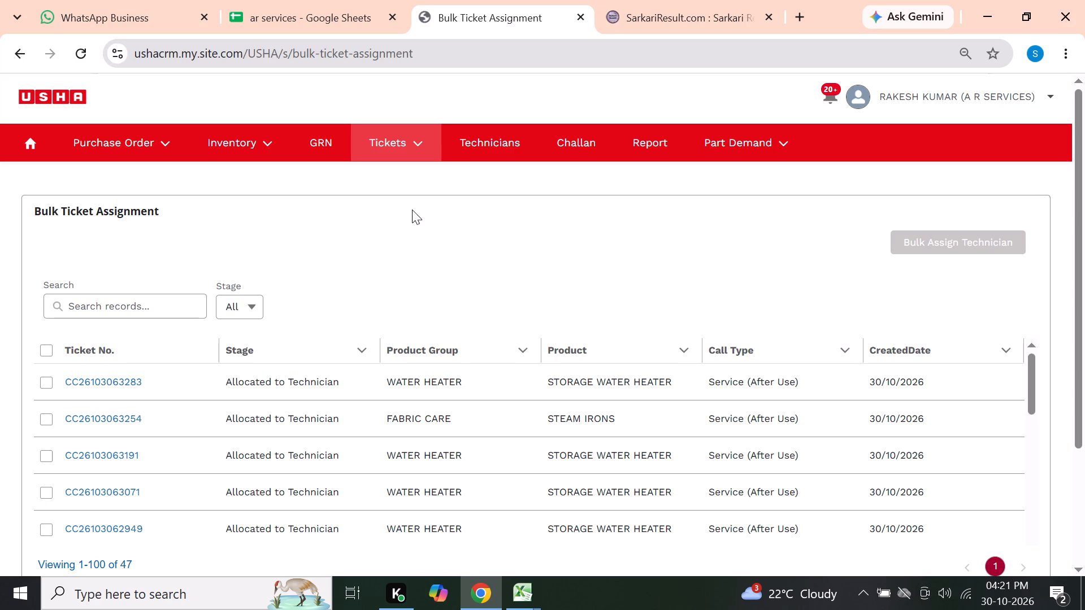
double_click(27, 134)
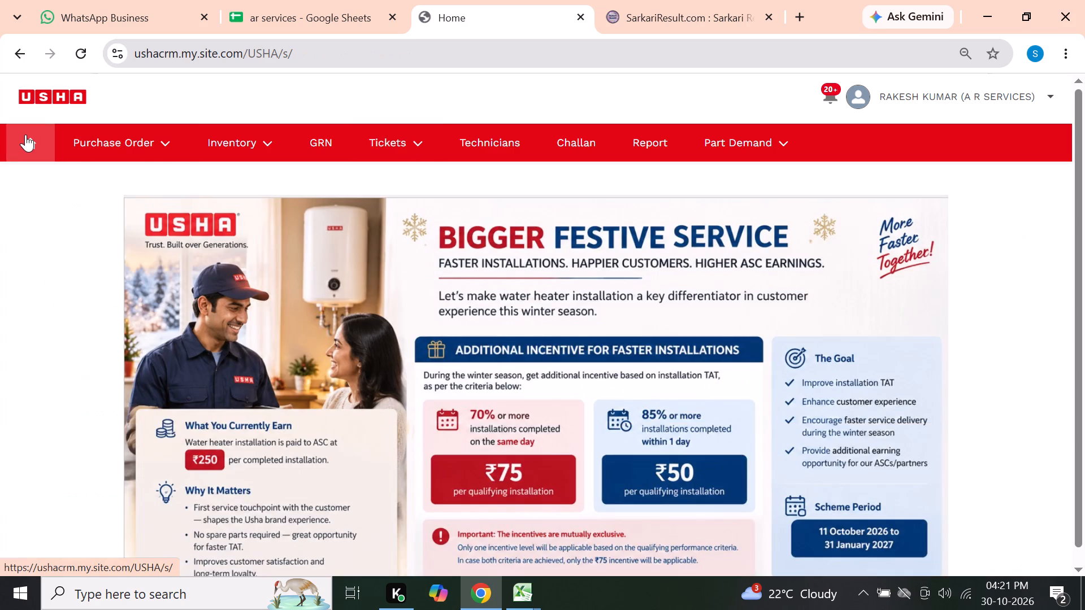
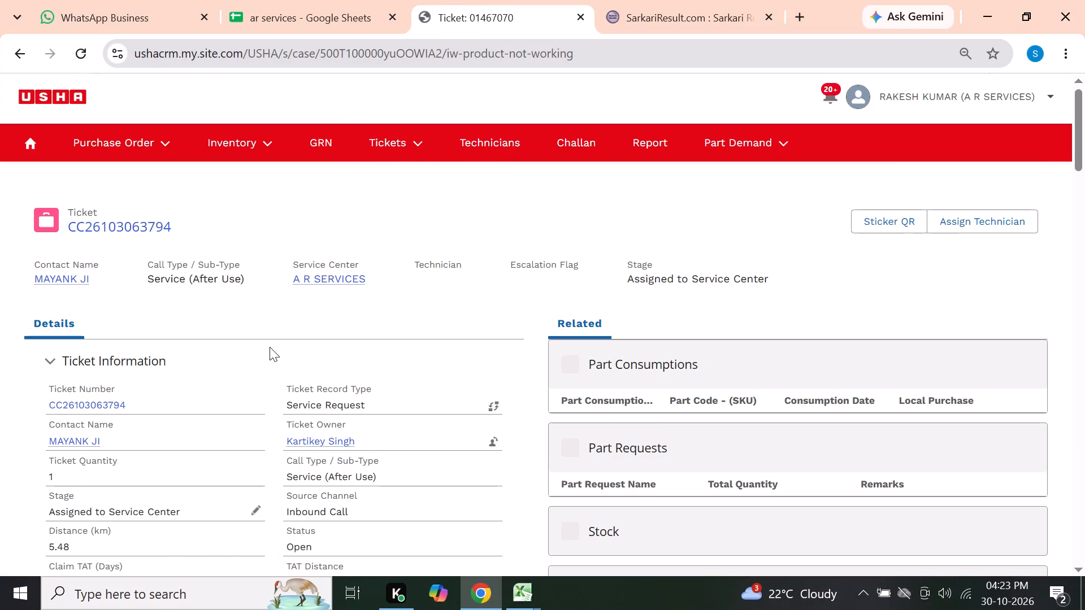
scroll(271, 354, down, 11)
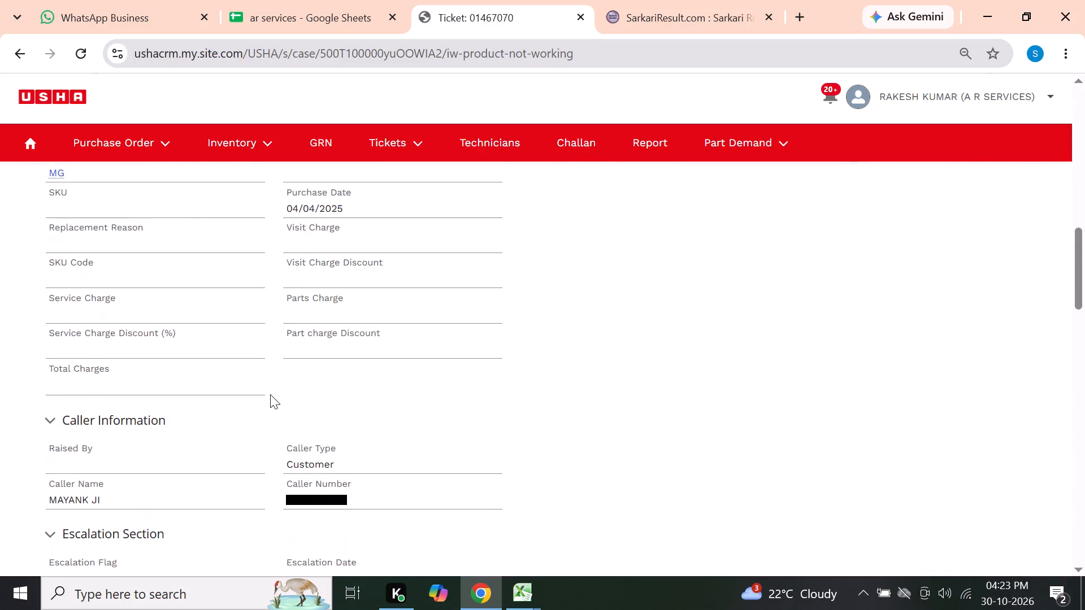
scroll(270, 394, down, 2)
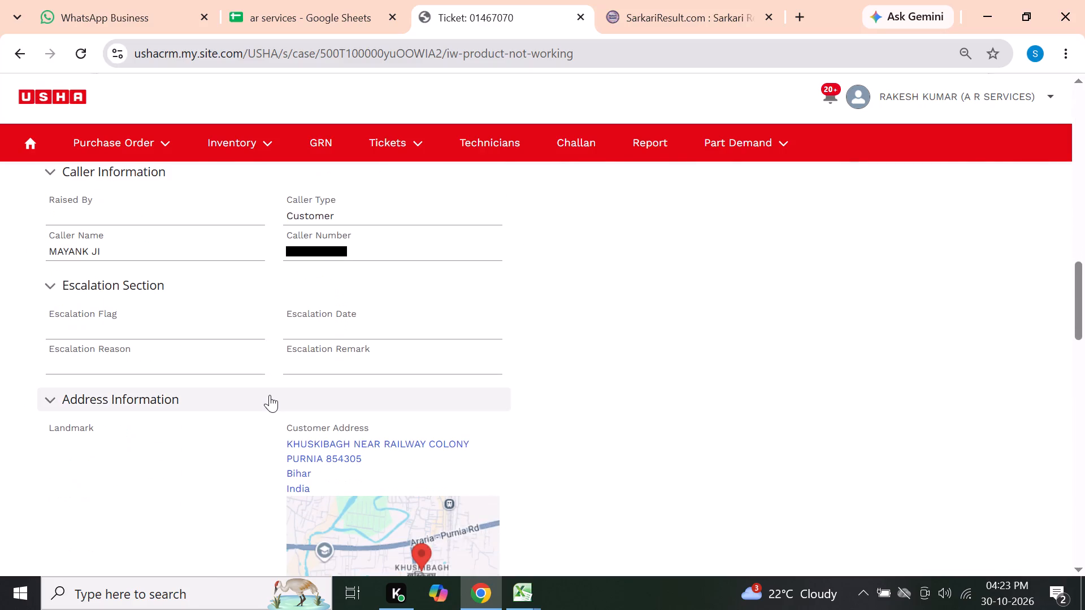
scroll(270, 395, up, 17)
scroll(270, 395, down, 5)
scroll(270, 395, up, 3)
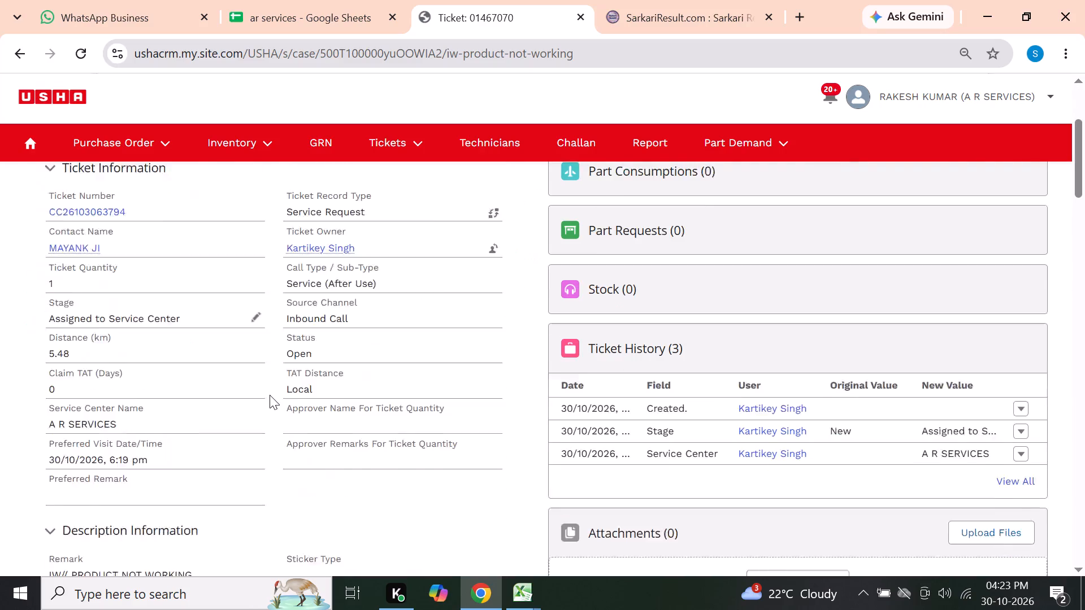
scroll(270, 395, down, 3)
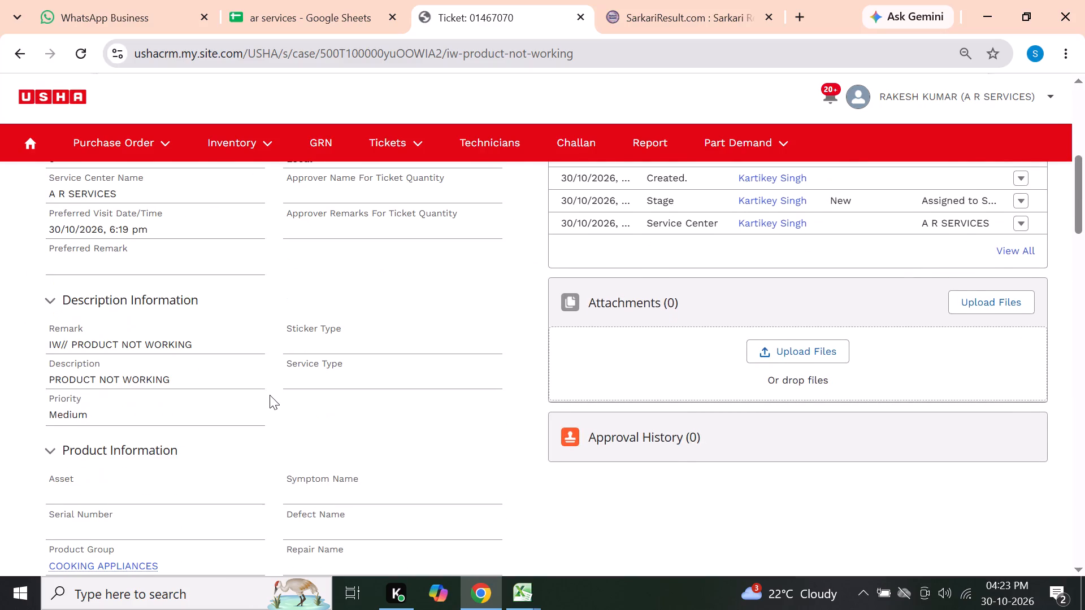
scroll(270, 395, up, 6)
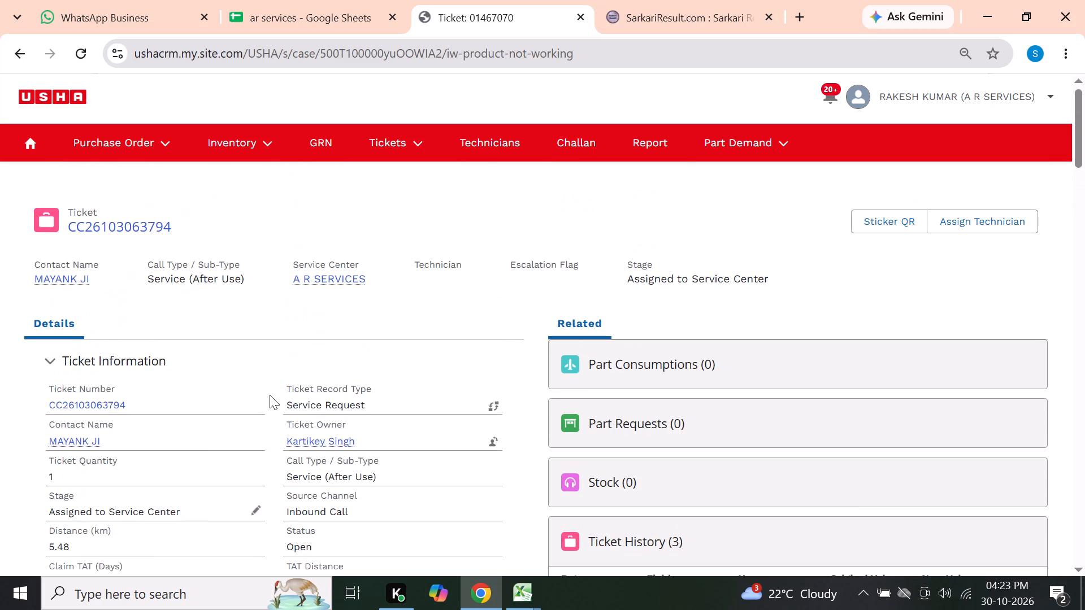
scroll(270, 395, down, 1)
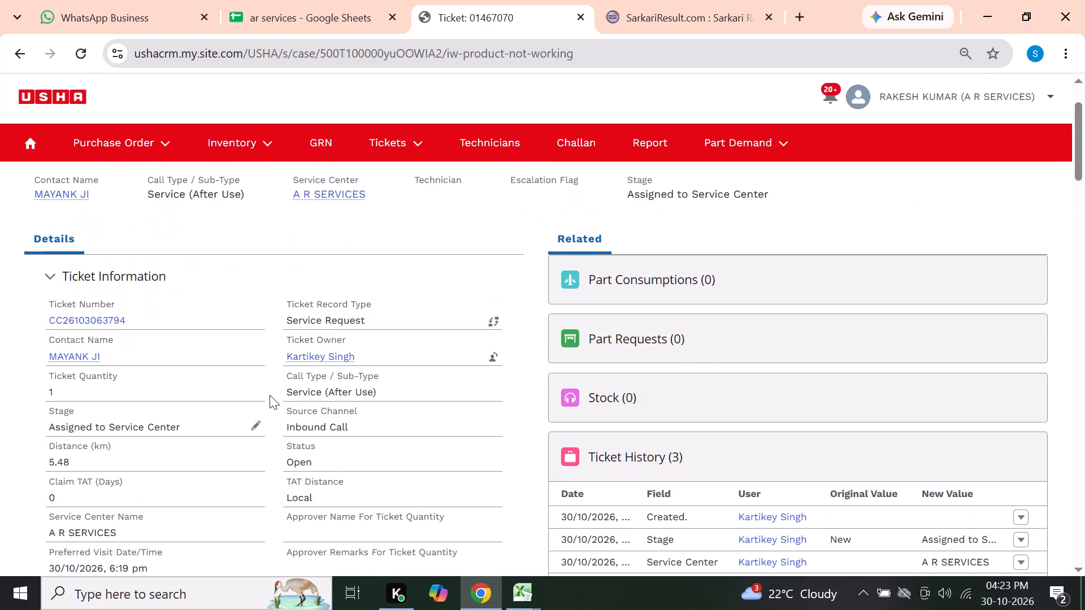
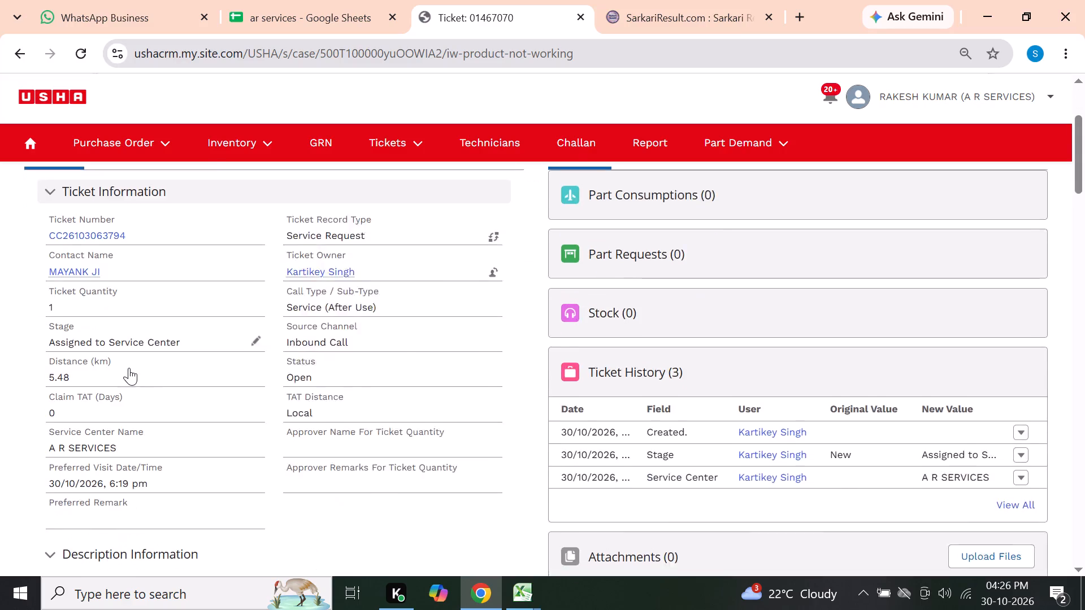
scroll(129, 368, down, 1)
scroll(266, 368, up, 4)
scroll(264, 378, down, 10)
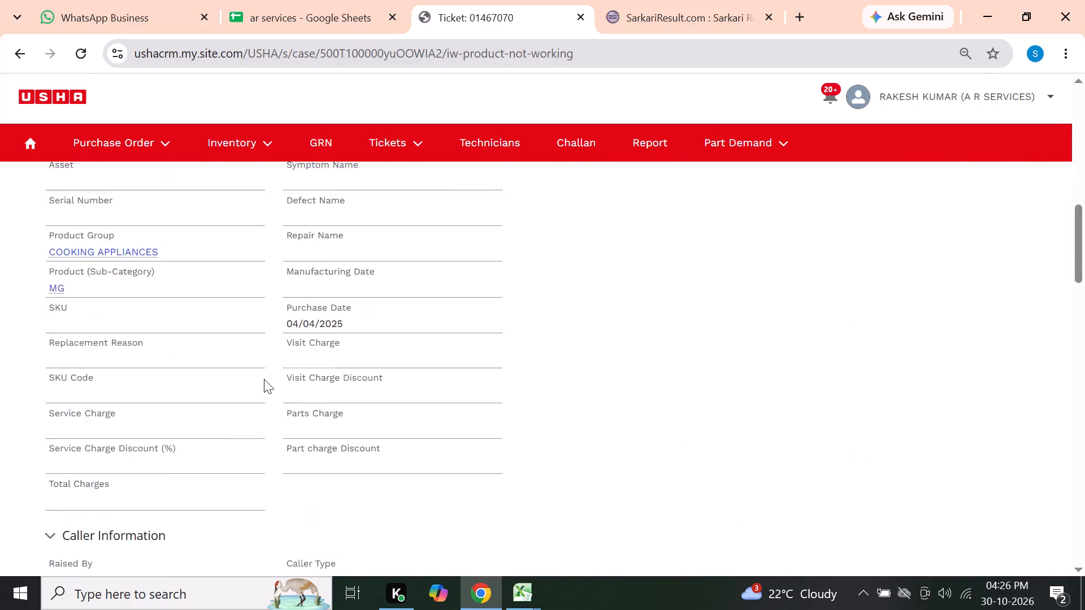
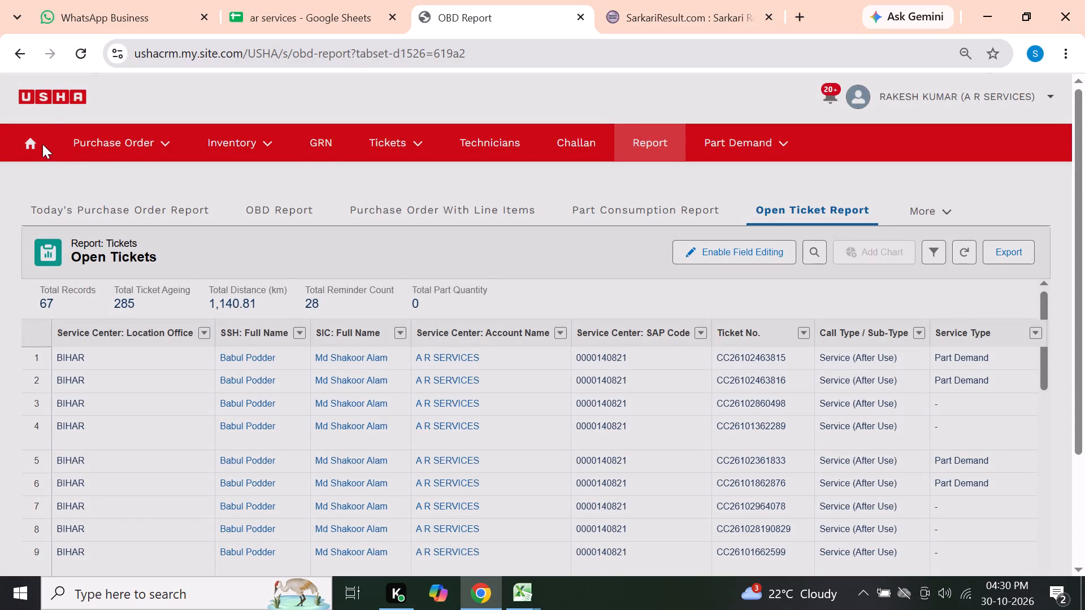
Return to the USHA home page and reopen Bulk Ticket Assignment to check for newly arrived tickets.
click(40, 144)
click(26, 147)
click(409, 142)
click(429, 211)
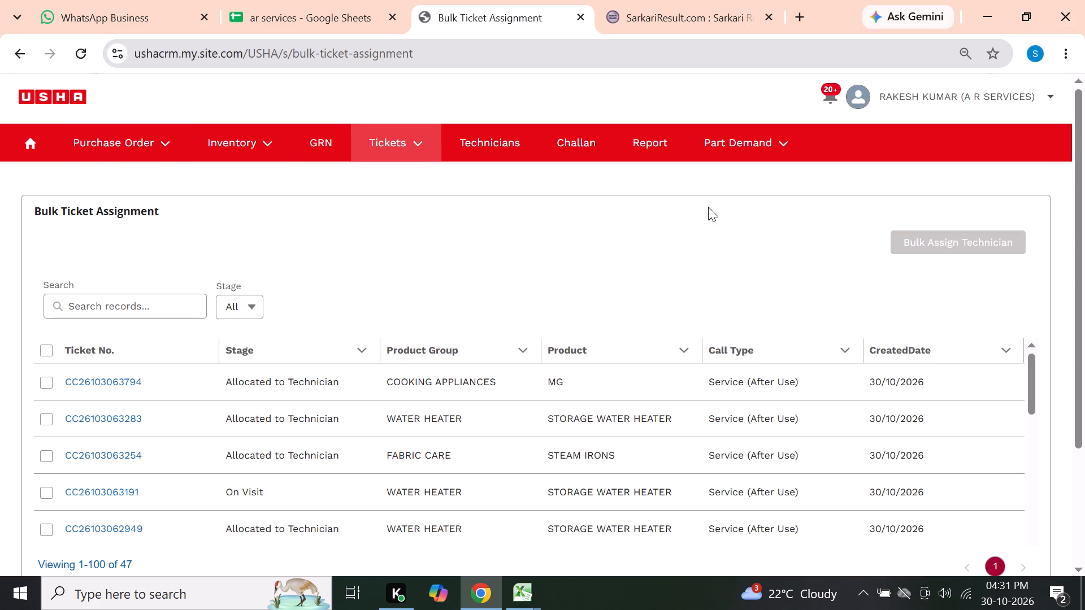
Open the Report section of the USHA CRM.
click(635, 138)
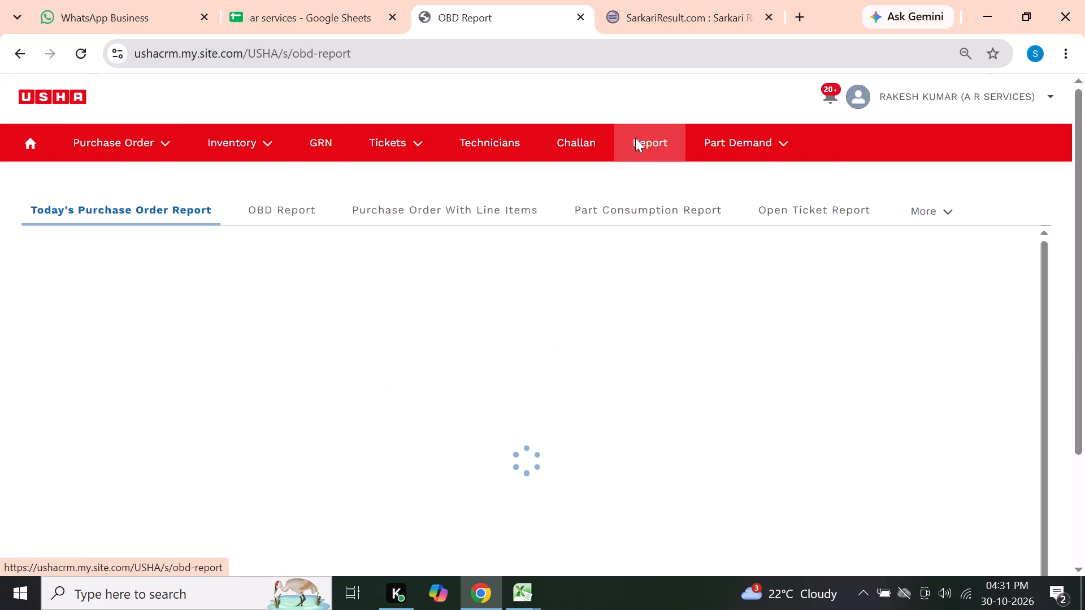
Export the Open Ticket Report as Details Only in Excel Format .xls and open the downloaded Open Tickets file.
click(822, 214)
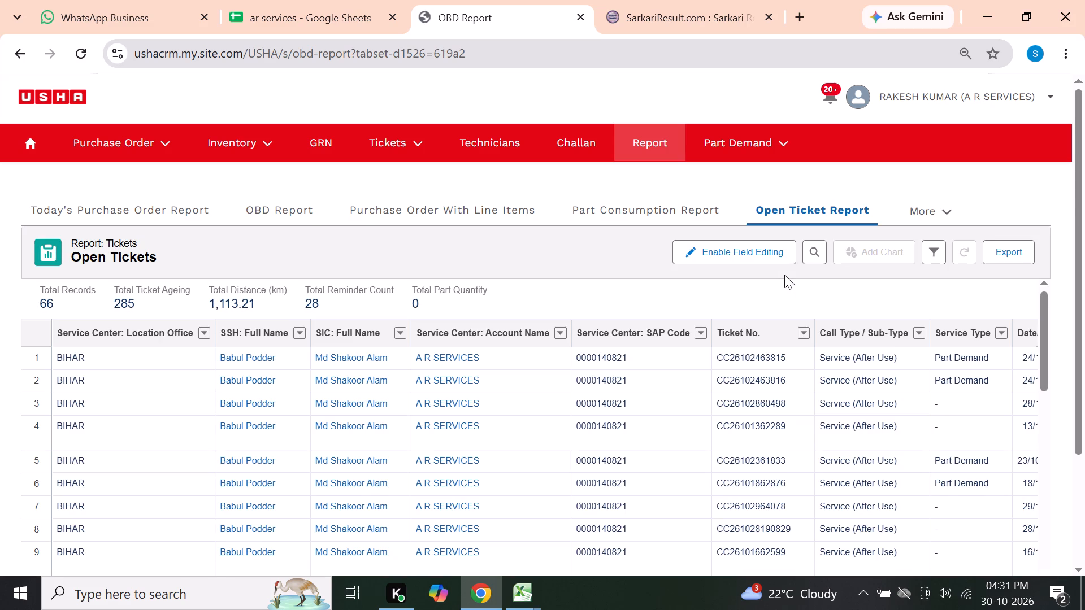
click(1004, 246)
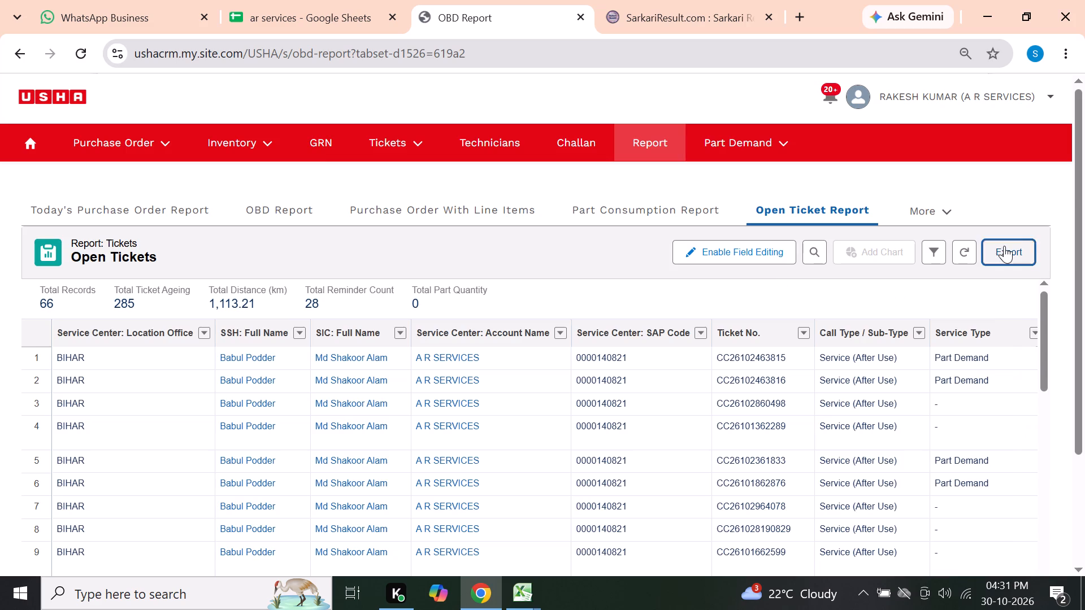
click(294, 283)
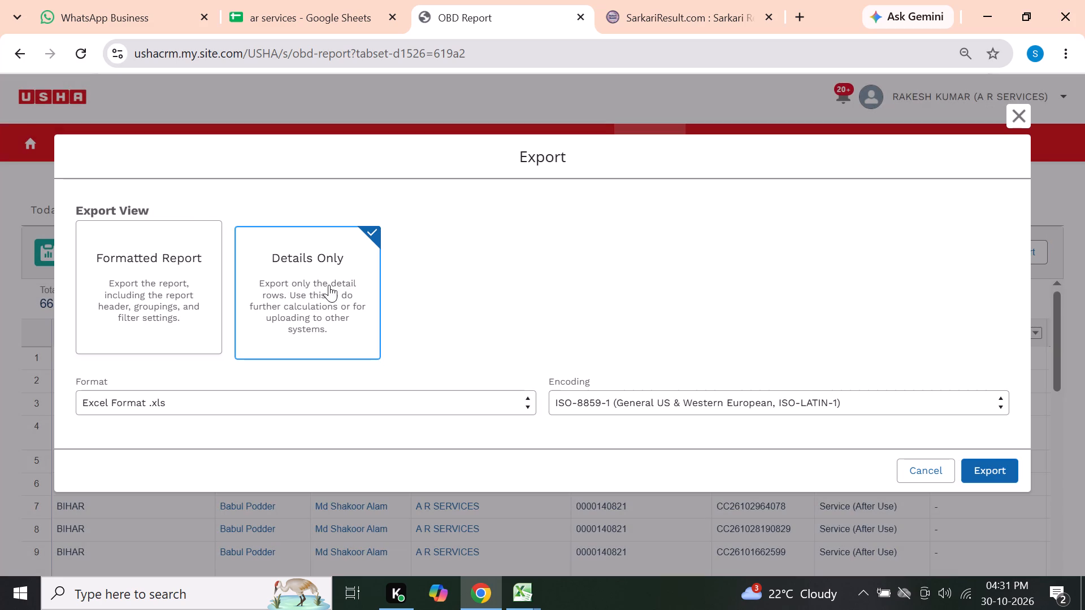
click(988, 464)
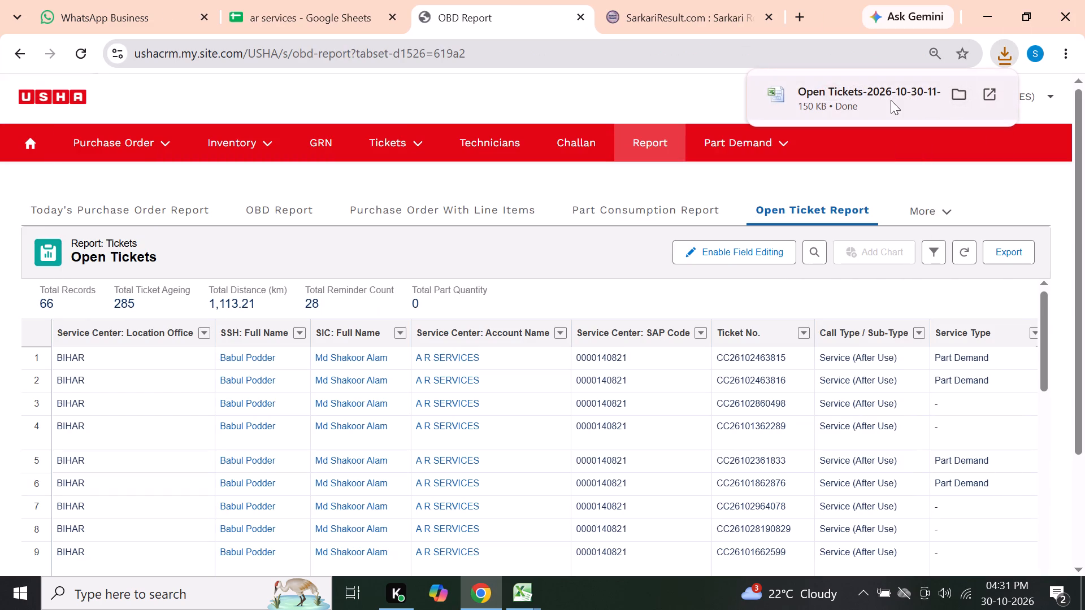
click(891, 100)
click(891, 101)
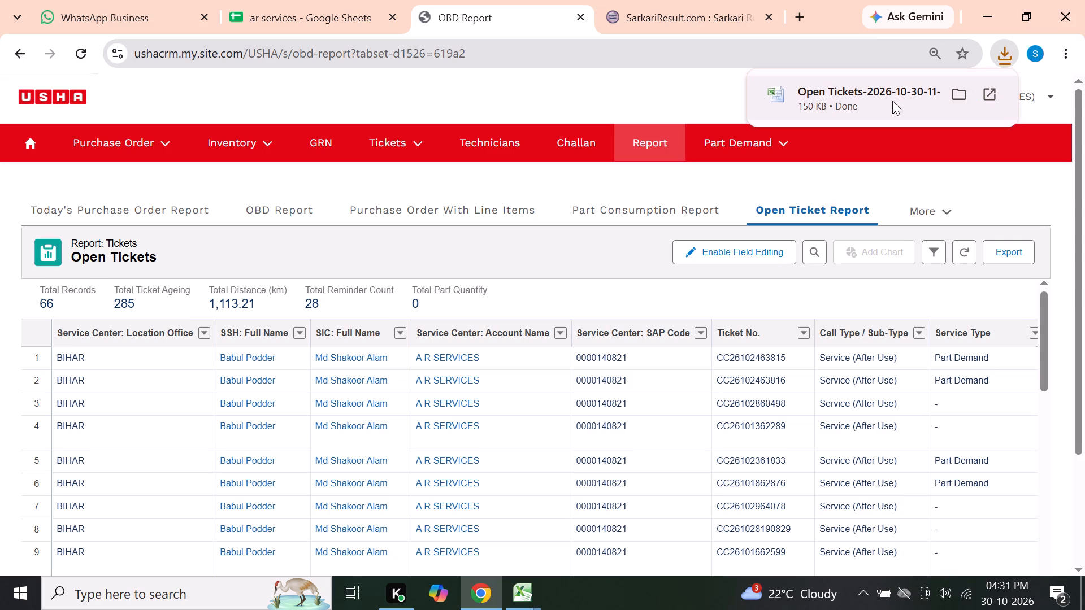
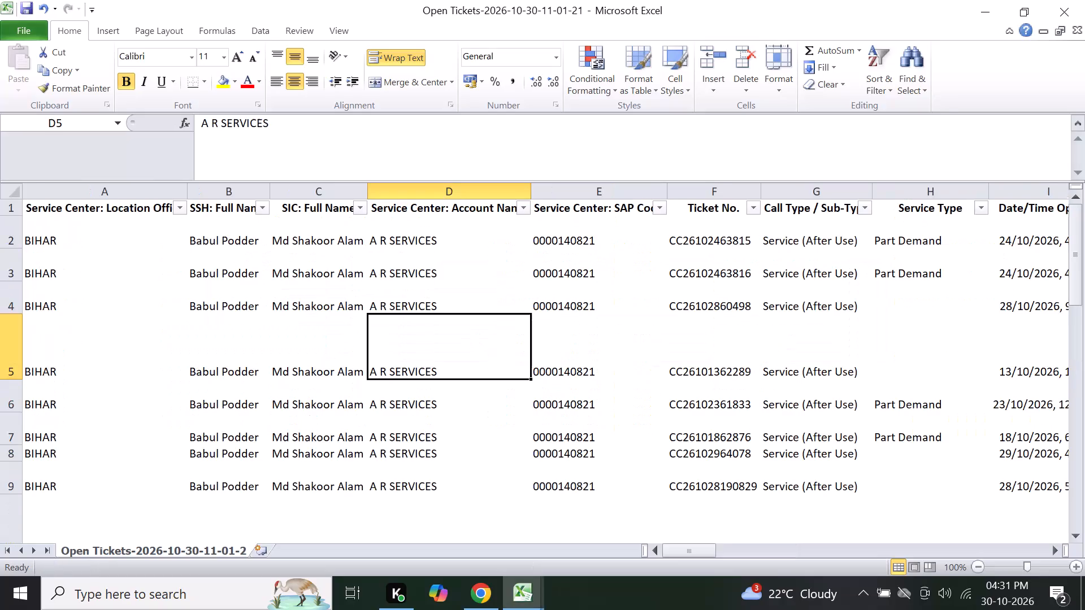
Delete the Service Center Location Office, SSH Full Name, SIC Full Name and Service Center SAP Code columns from the report.
drag(76, 197, 307, 238)
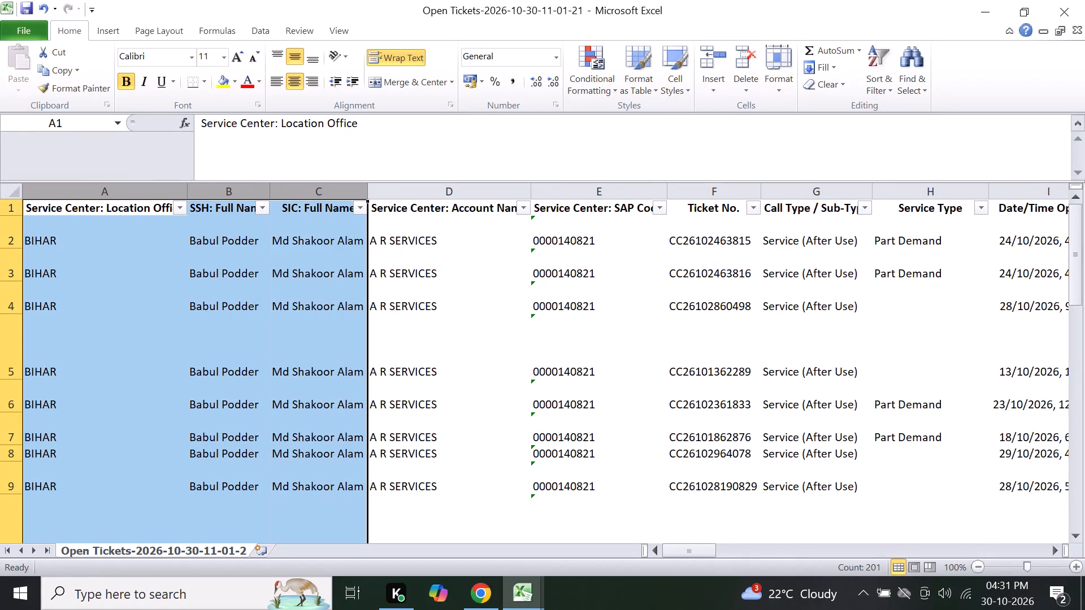
right_click(246, 273)
click(280, 390)
click(217, 195)
right_click(217, 195)
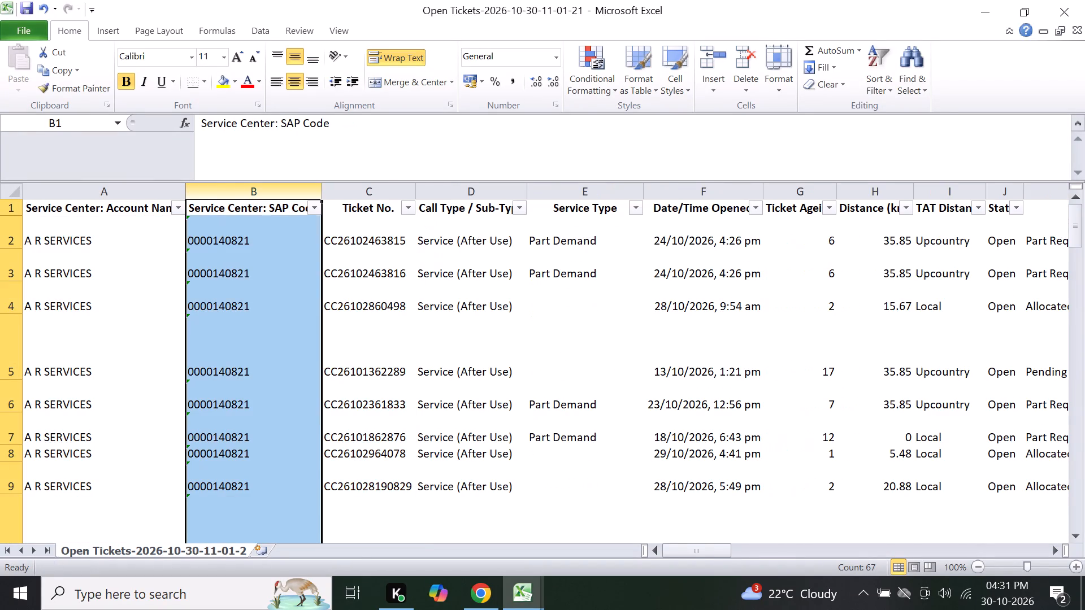
click(263, 315)
Delete the Service Type, Distance (km), TAT Distance and Status columns from the report.
click(439, 198)
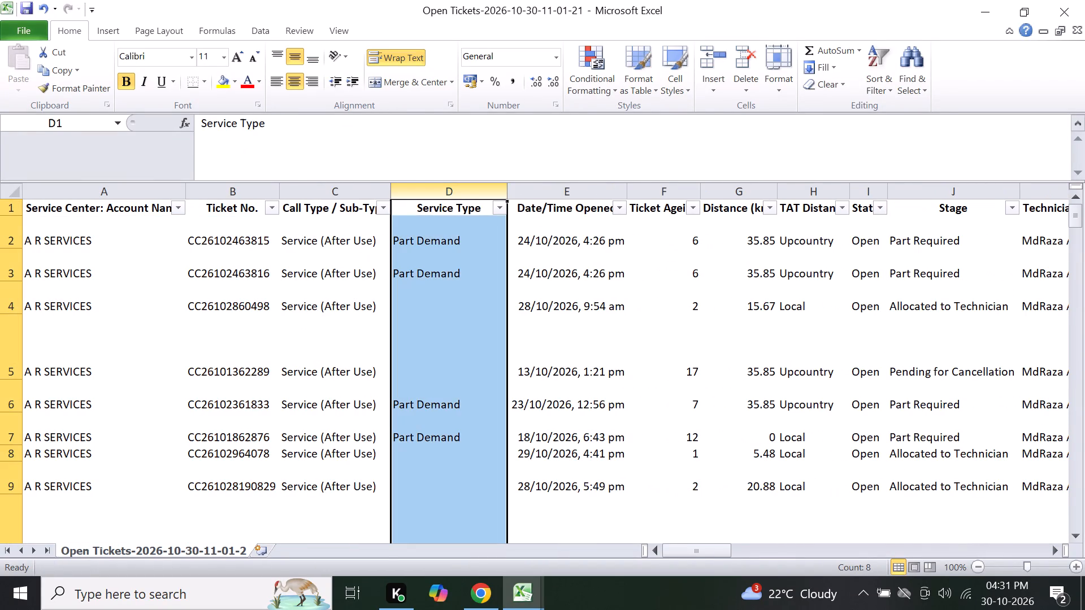
right_click(439, 197)
click(499, 319)
drag(619, 193, 674, 227)
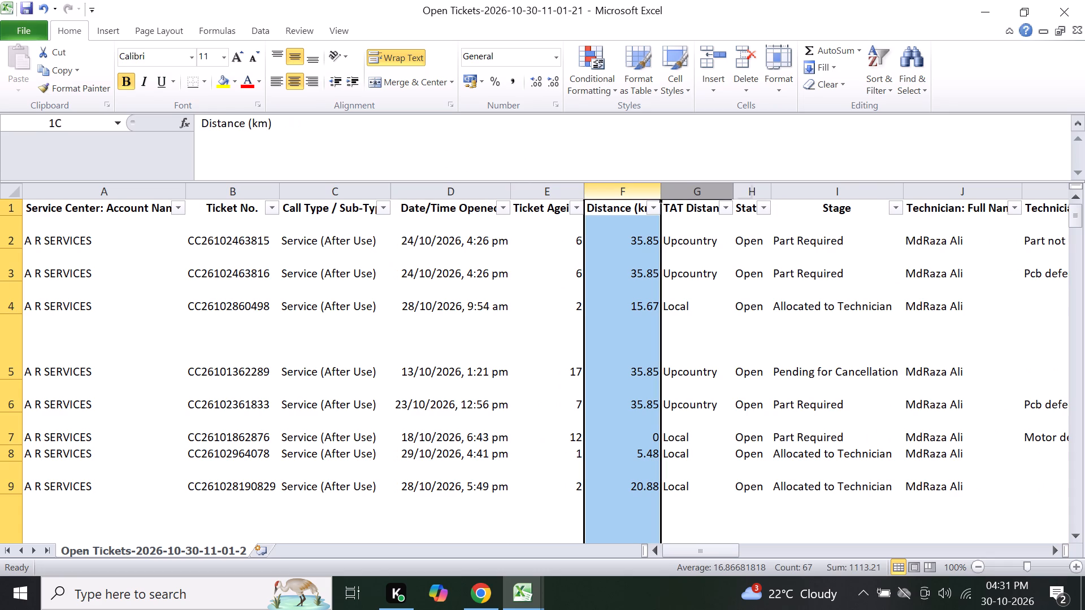
drag(674, 227, 740, 255)
right_click(663, 292)
click(698, 410)
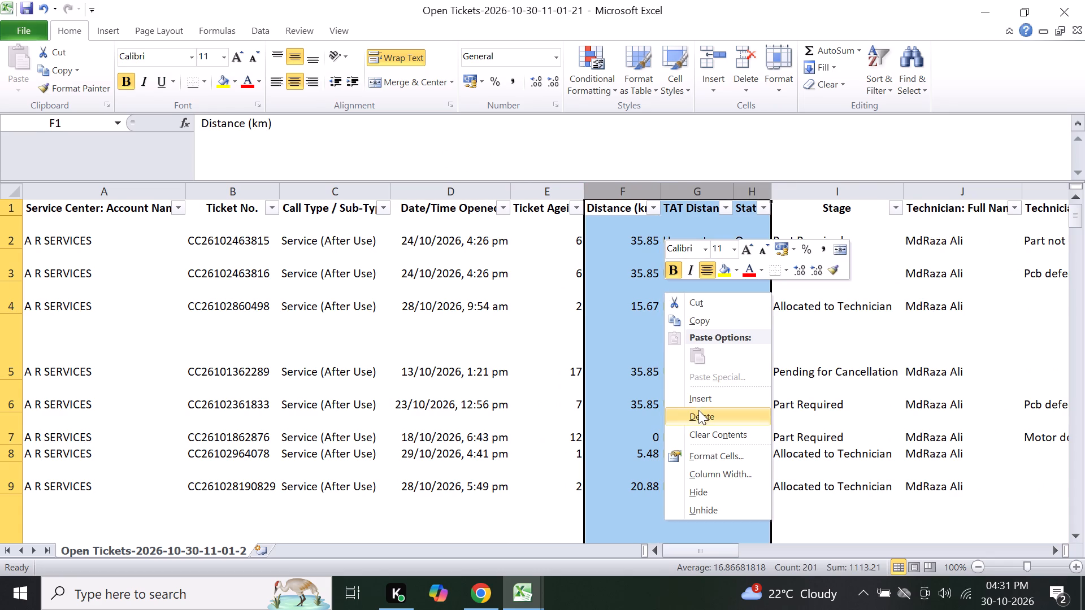
Delete the adjacent Technician Observation, Check-In Datetime and Product Group columns.
drag(866, 193, 899, 202)
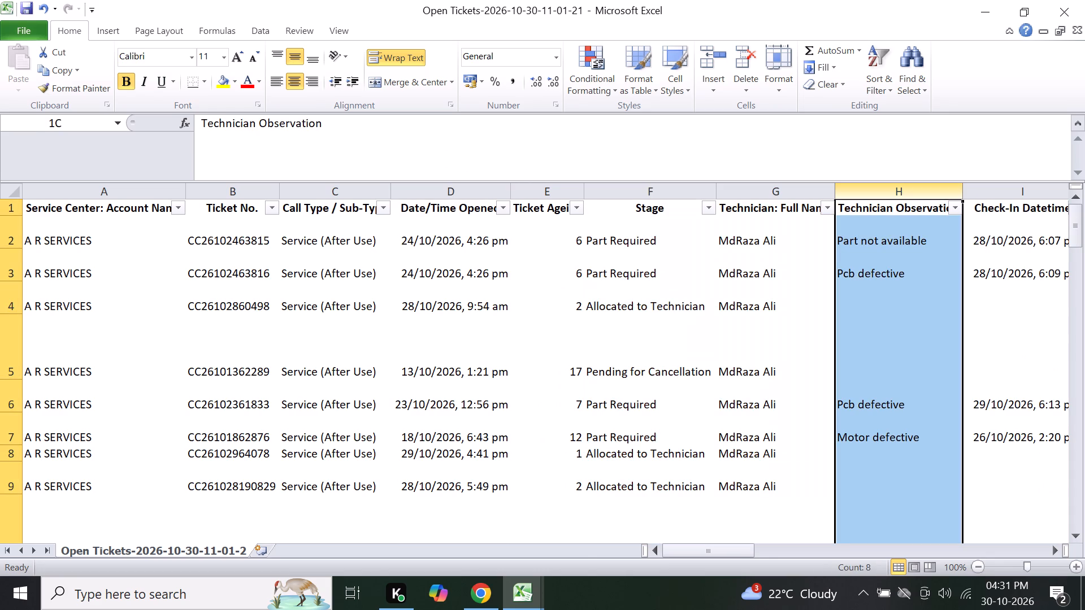
drag(899, 202, 1080, 243)
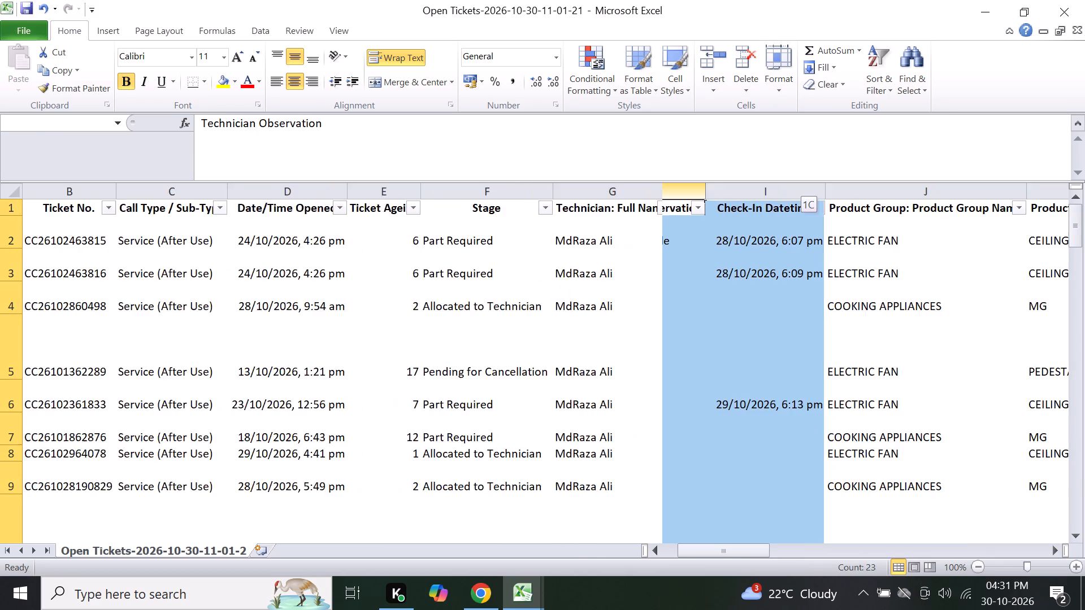
drag(1080, 243, 866, 282)
right_click(777, 283)
click(804, 399)
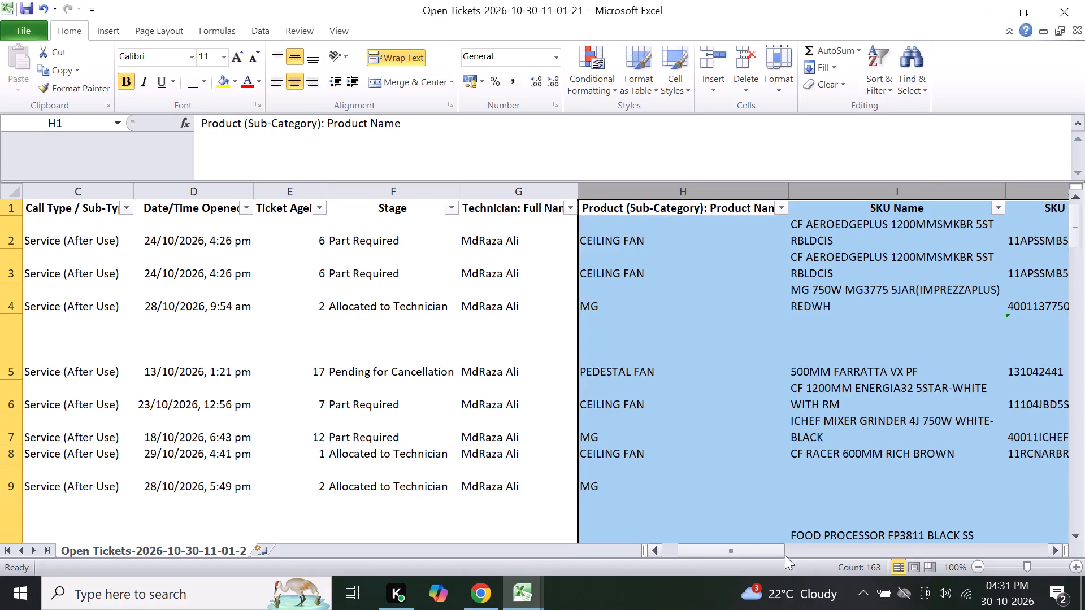
Delete the adjacent columns from SKU Code through the Reason For Manual Entry column.
drag(774, 556, 797, 551)
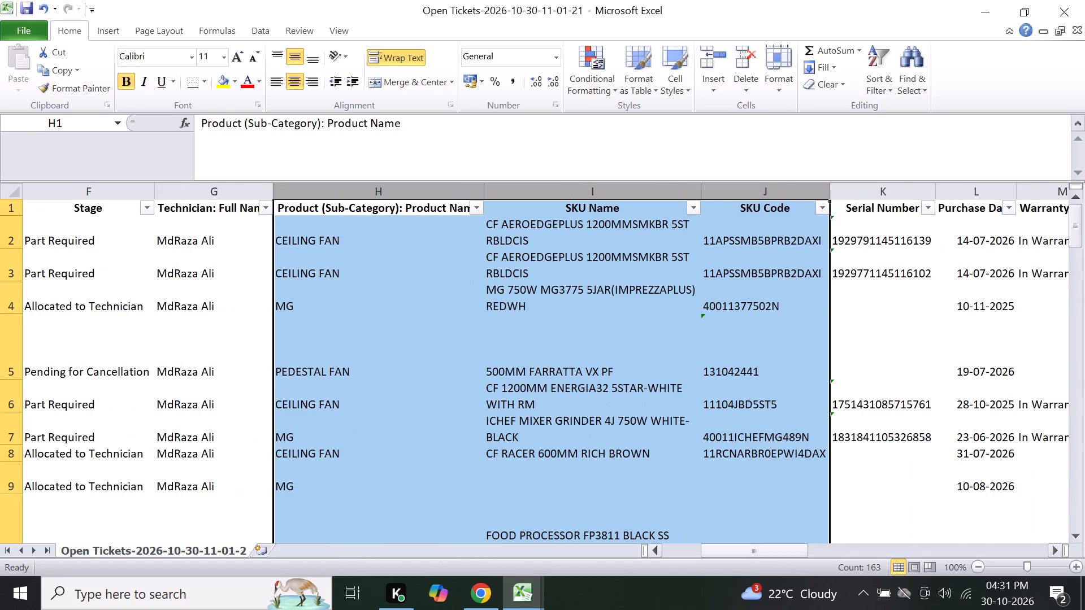
drag(793, 194, 967, 304)
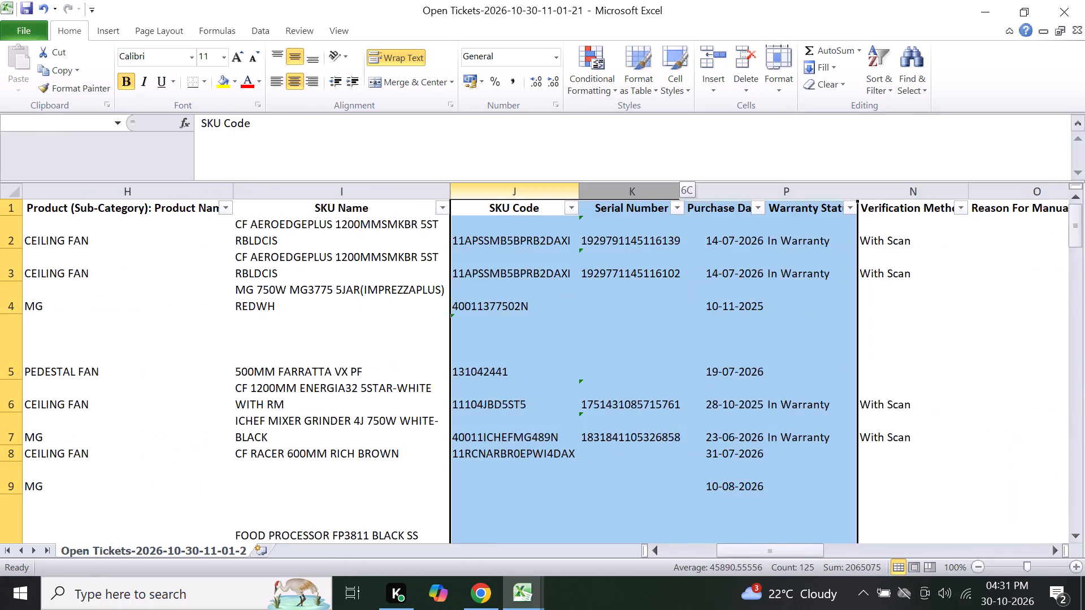
drag(967, 304, 554, 294)
right_click(367, 253)
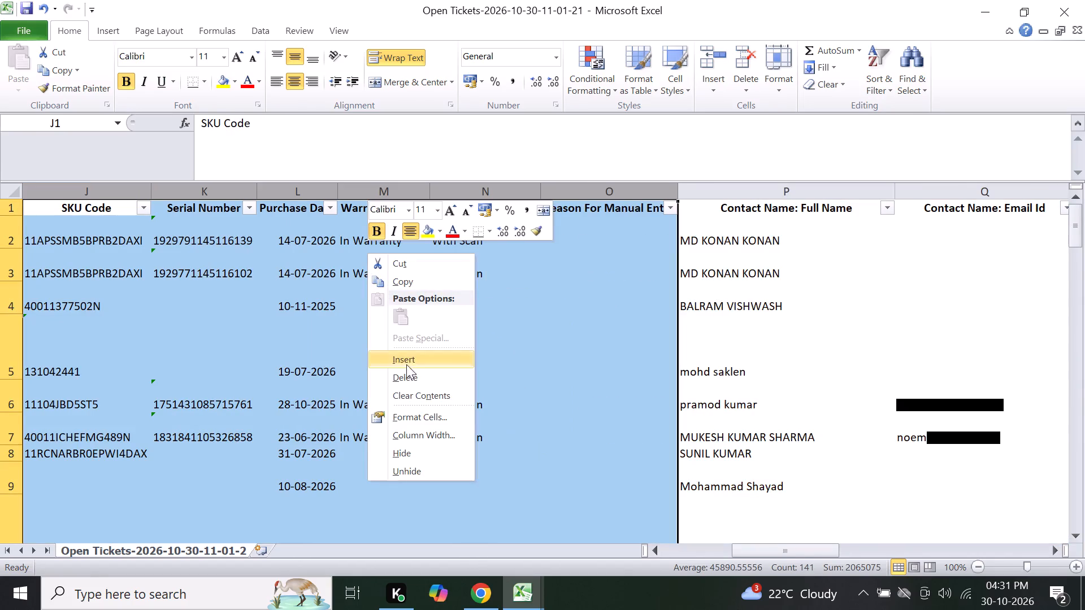
click(406, 383)
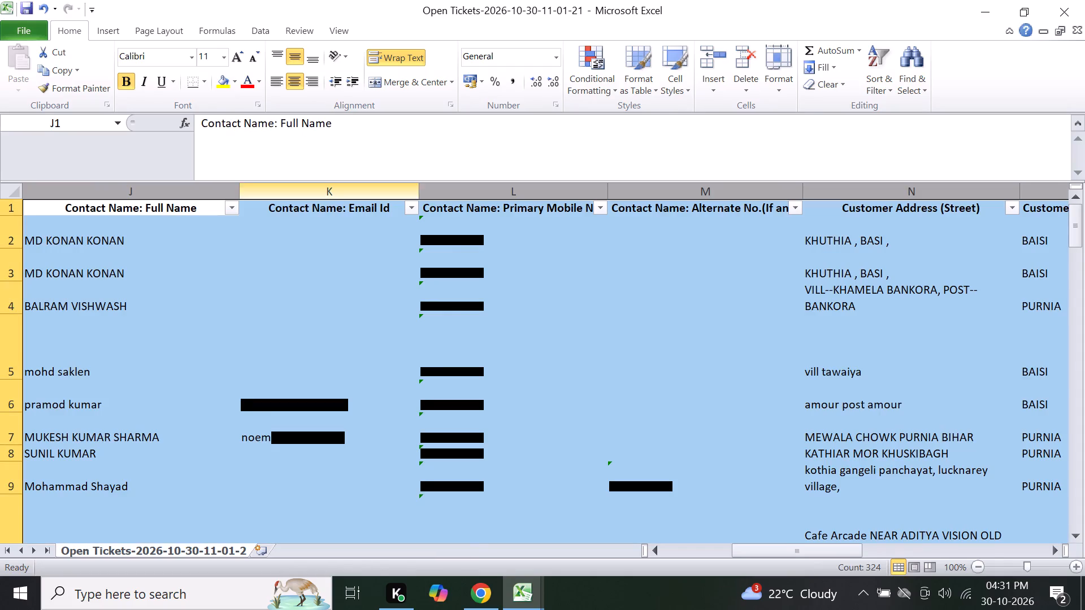
Delete the Contact Name: Email Id column.
click(332, 198)
right_click(331, 198)
click(365, 323)
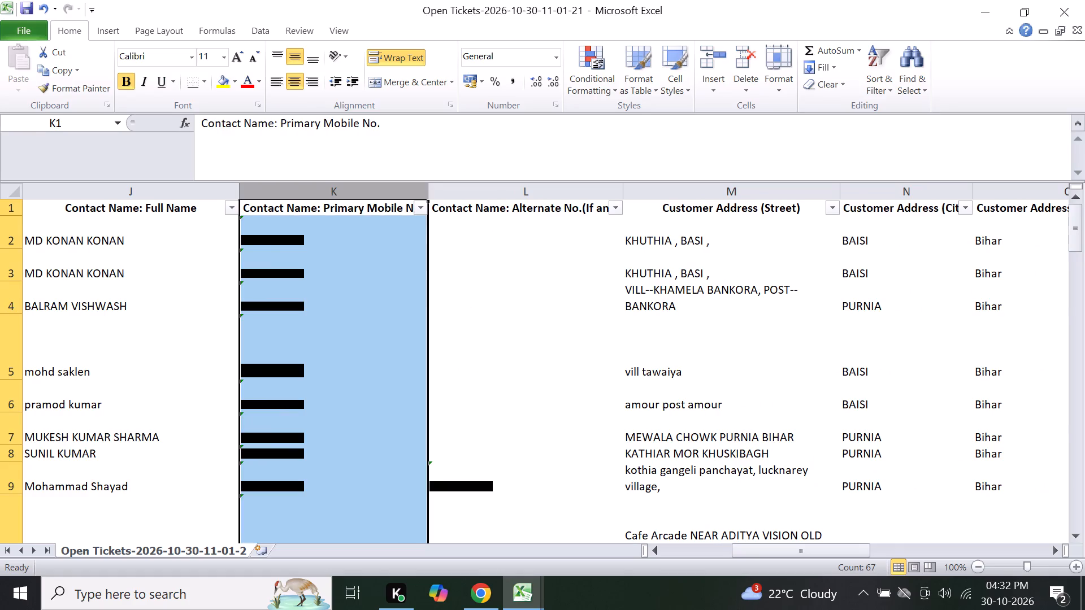
Select the adjacent columns starting at Reminder Count and extending through Re Open Remark toward the part columns.
drag(750, 544, 789, 542)
drag(442, 190, 1079, 290)
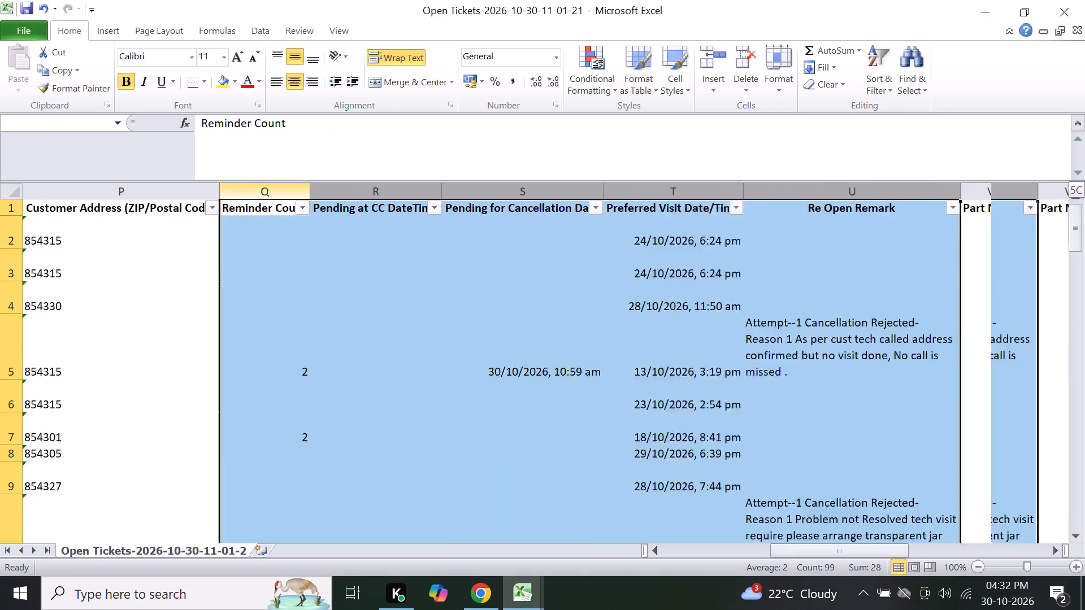
Extend the column selection from Reminder Count through Replacement Reason and delete those columns.
drag(1079, 290, 717, 313)
right_click(539, 308)
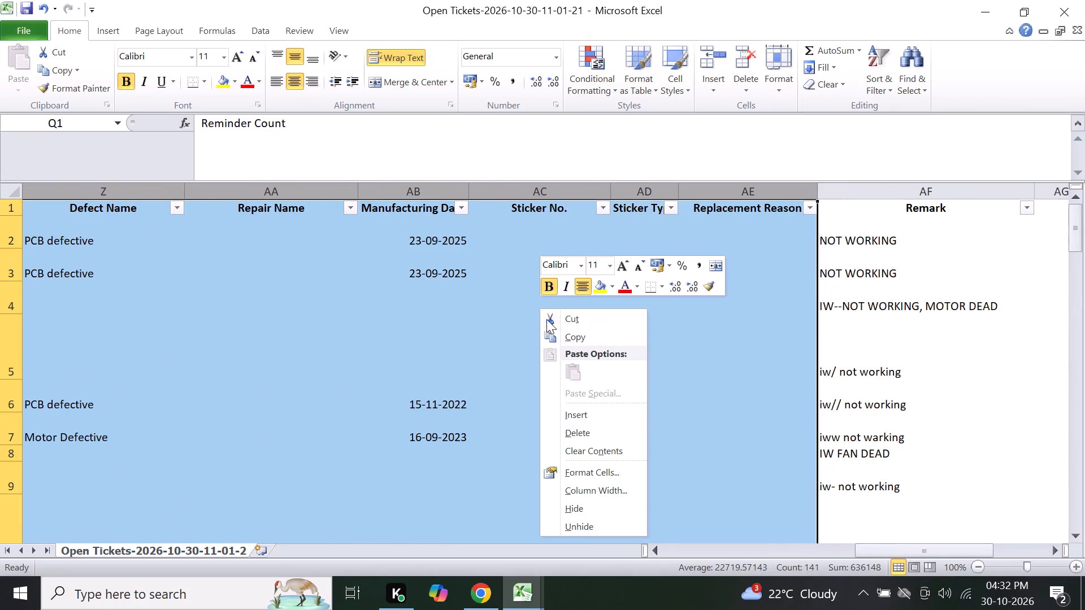
click(581, 438)
Sort the ticket rows by the Date/Time Opened column in Z to A order.
drag(837, 552, 558, 525)
click(411, 450)
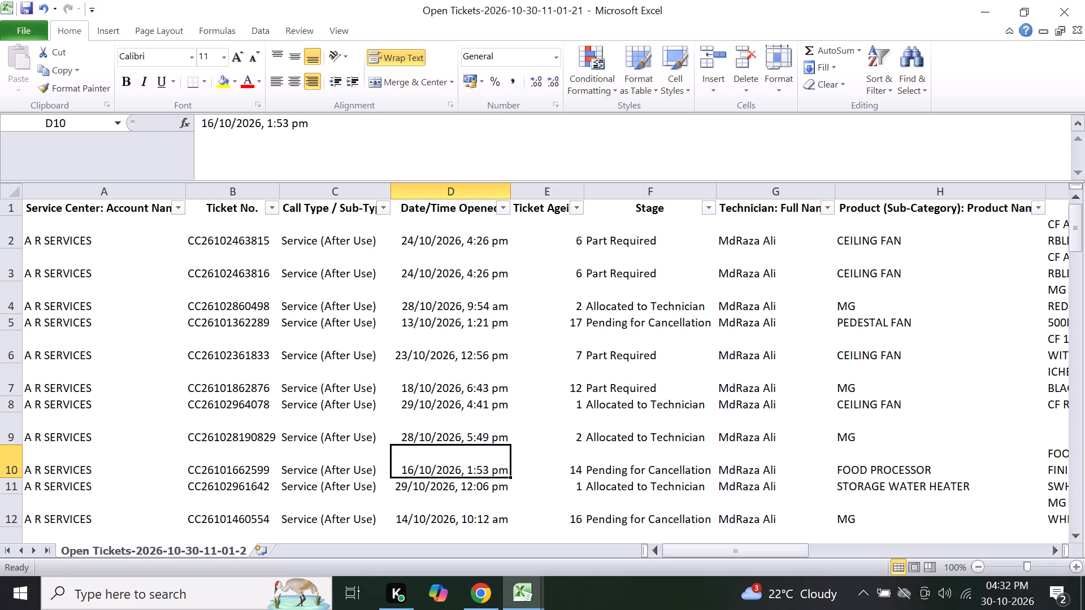
ctrl+scroll(340, 396, down, 1)
click(416, 326)
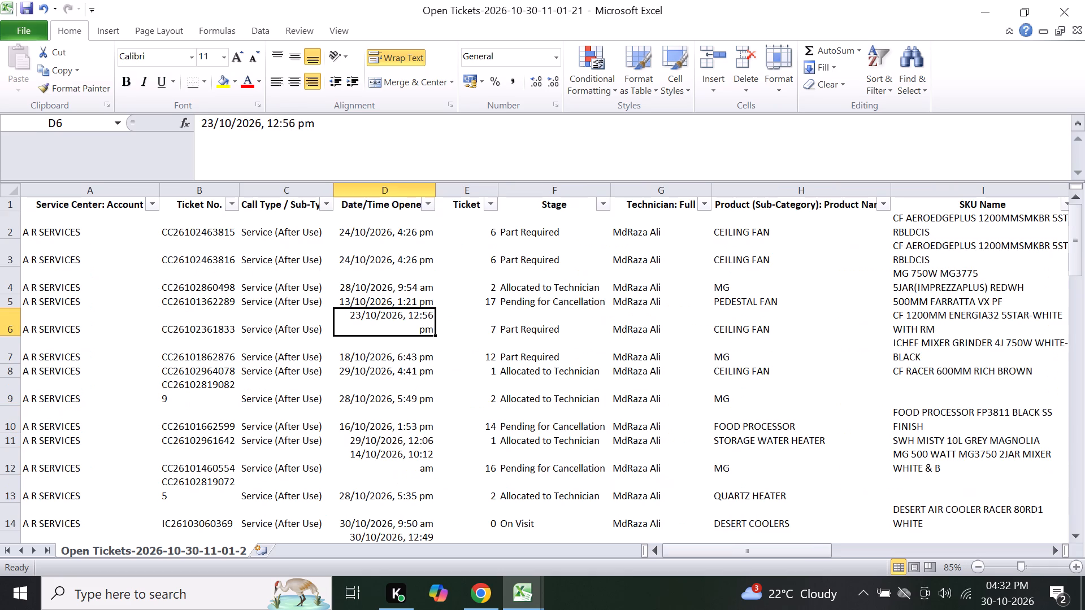
click(432, 209)
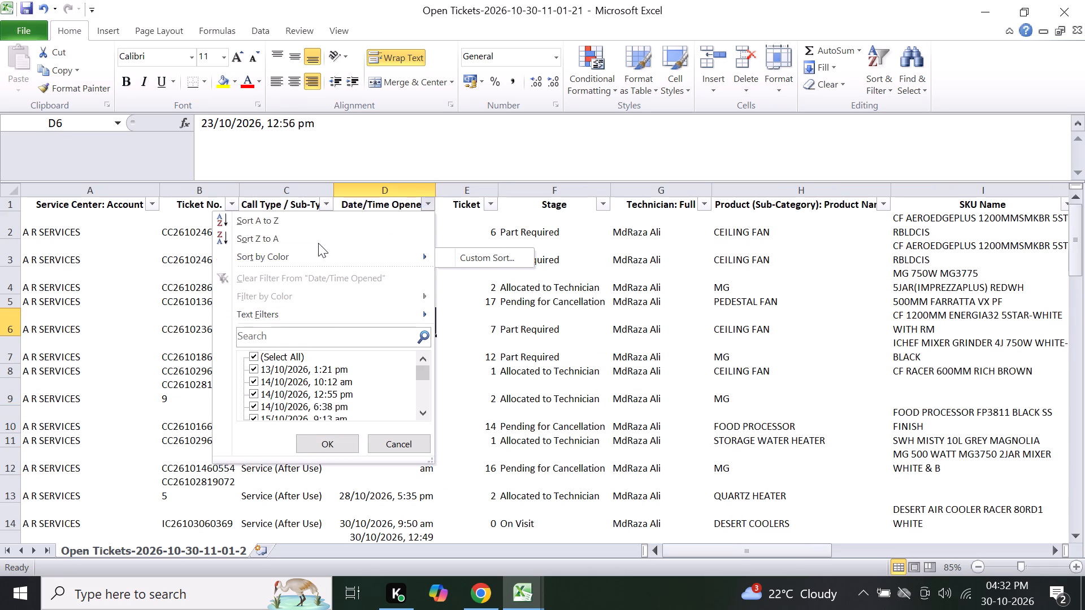
click(318, 243)
click(626, 260)
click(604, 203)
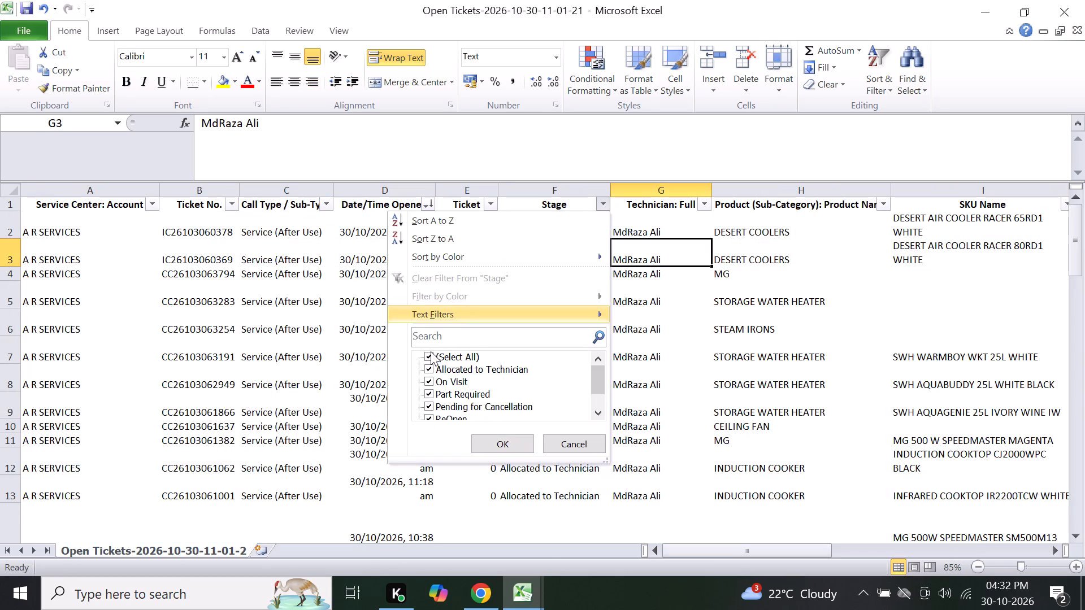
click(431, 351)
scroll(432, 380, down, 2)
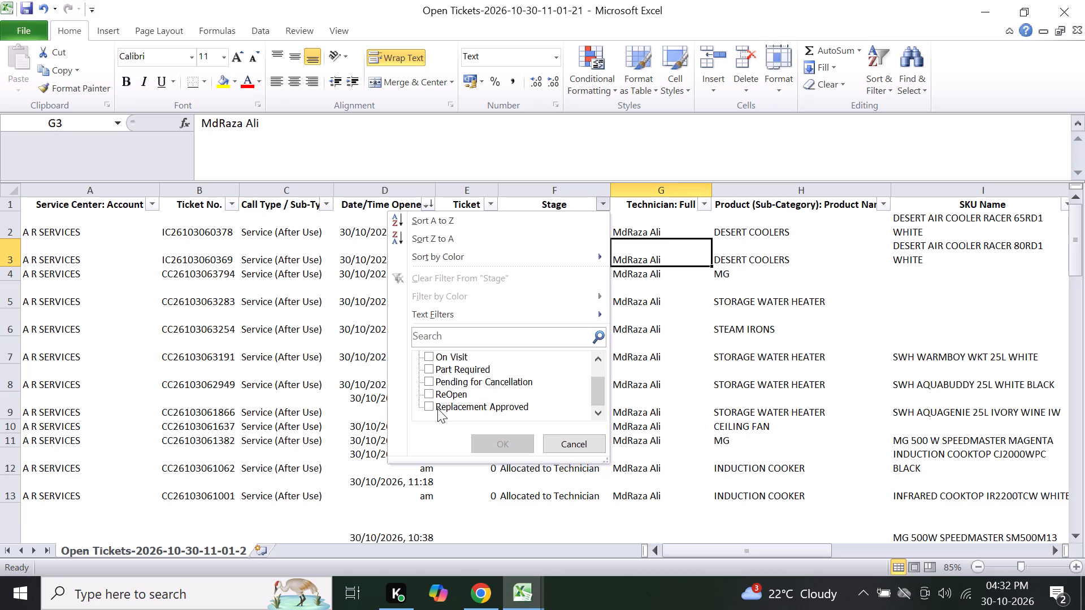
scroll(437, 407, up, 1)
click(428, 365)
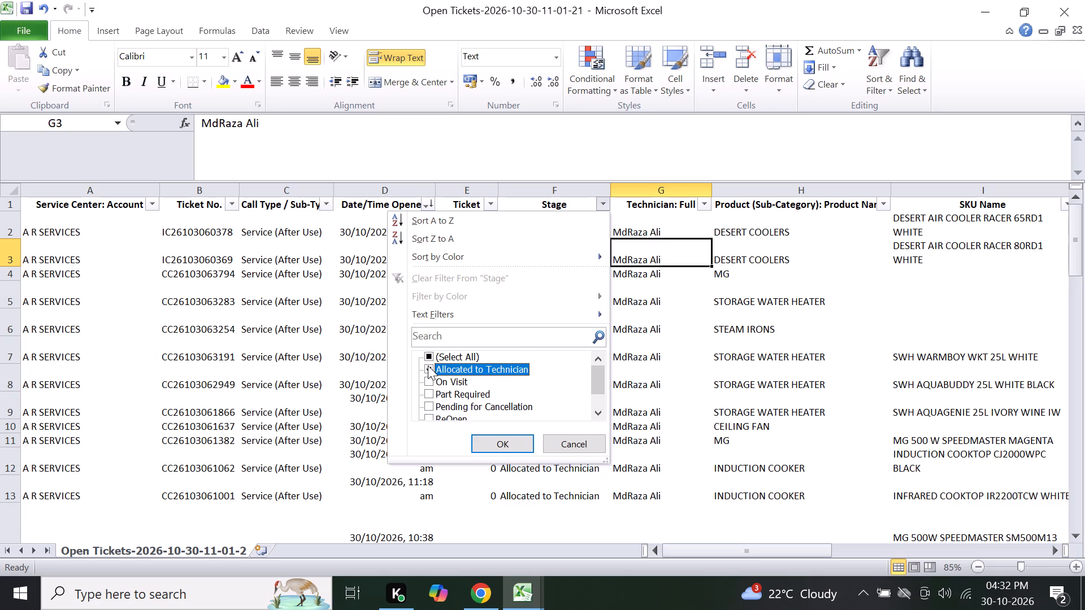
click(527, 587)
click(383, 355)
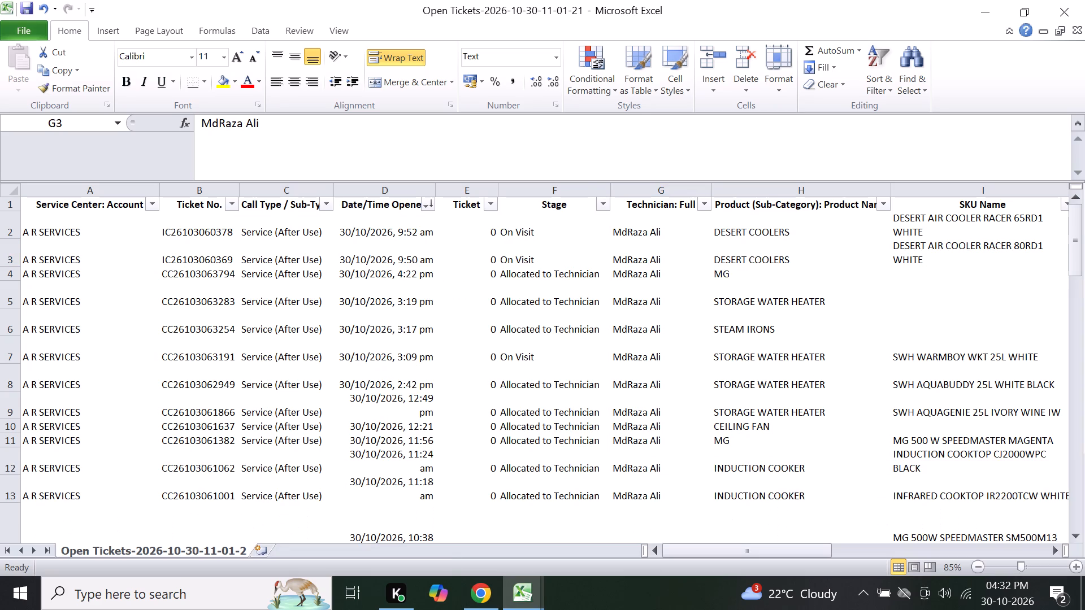
Switch to the Chrome browser window.
click(467, 586)
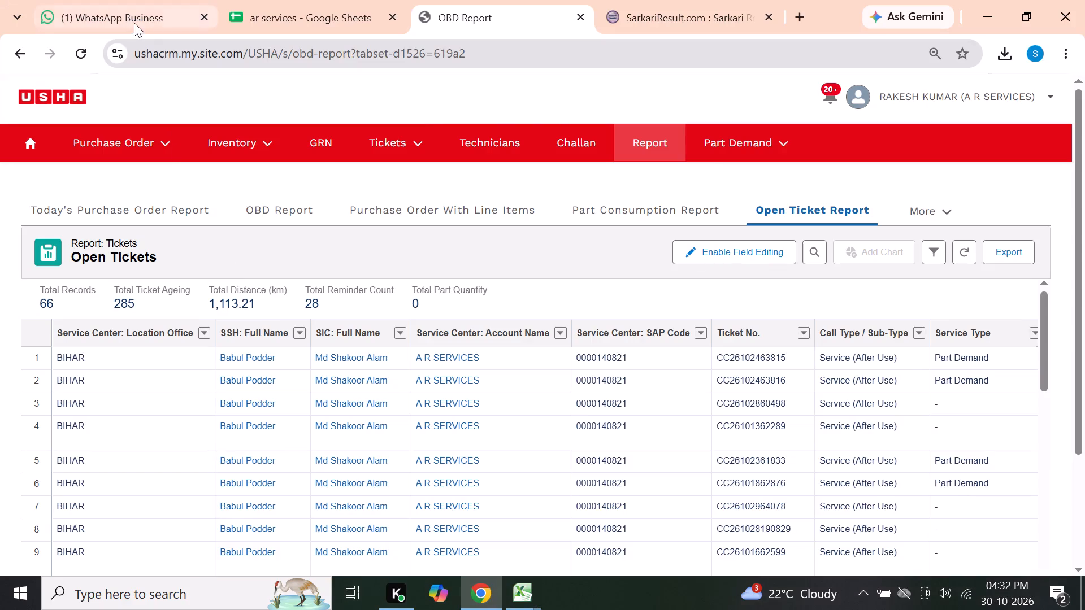